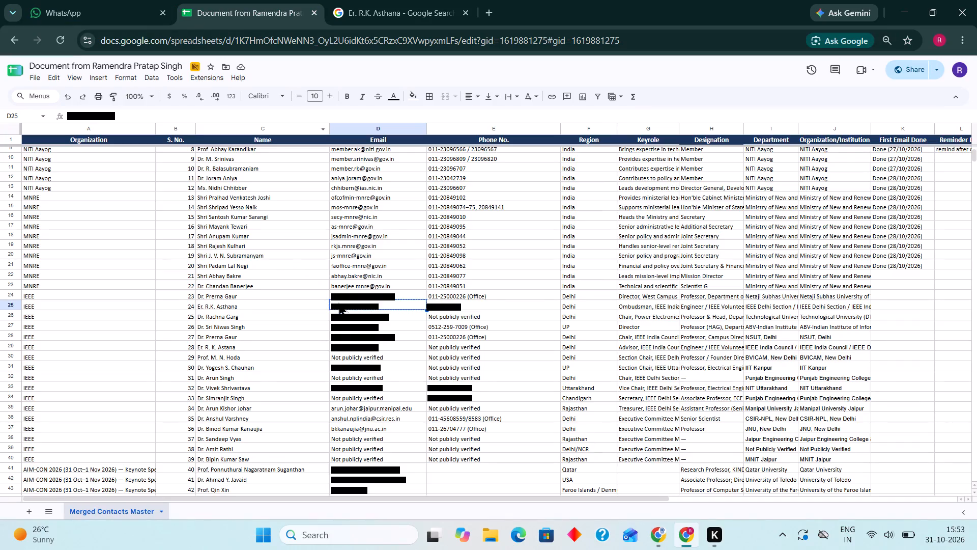
Select the Email cell in row 25, belonging to the IEEE contact with serial number 24.
click(338, 302)
ctrl+click(338, 302)
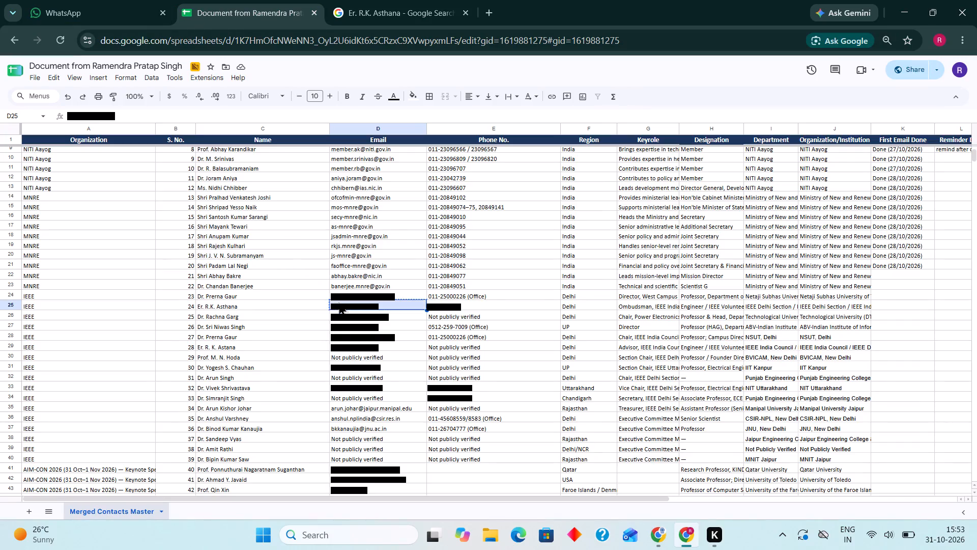
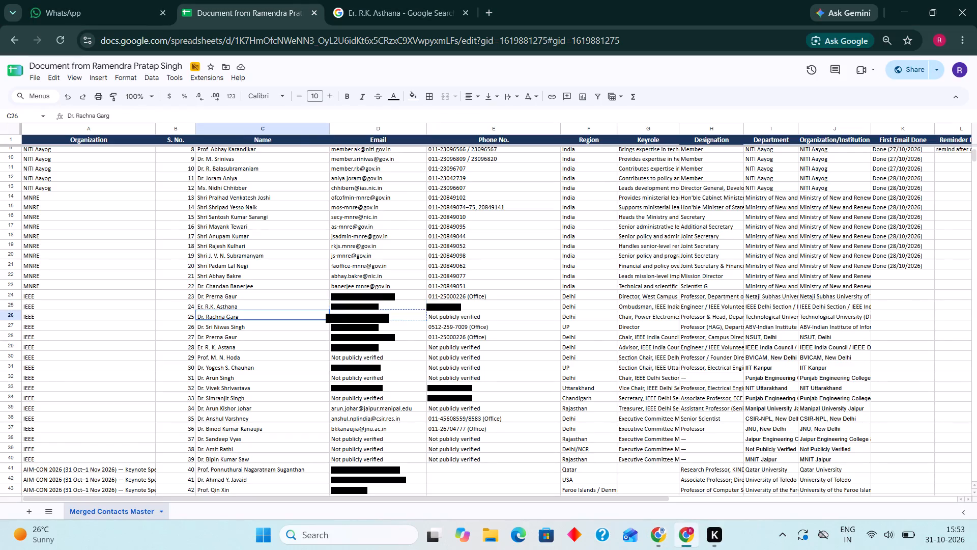
Copy the name of the IEEE contact with serial number 25 and run a Google image search for it.
key(ctrl+c)
click(405, 0)
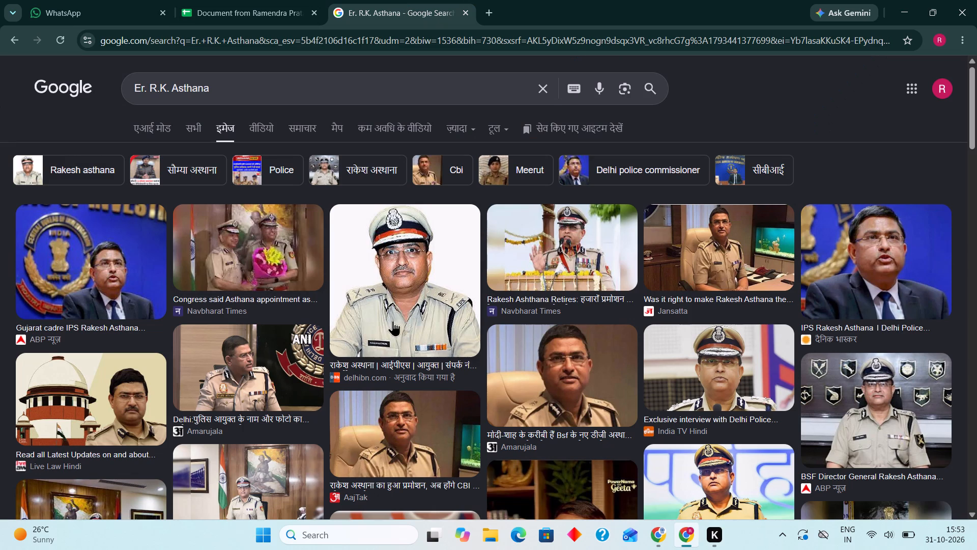
click(540, 87)
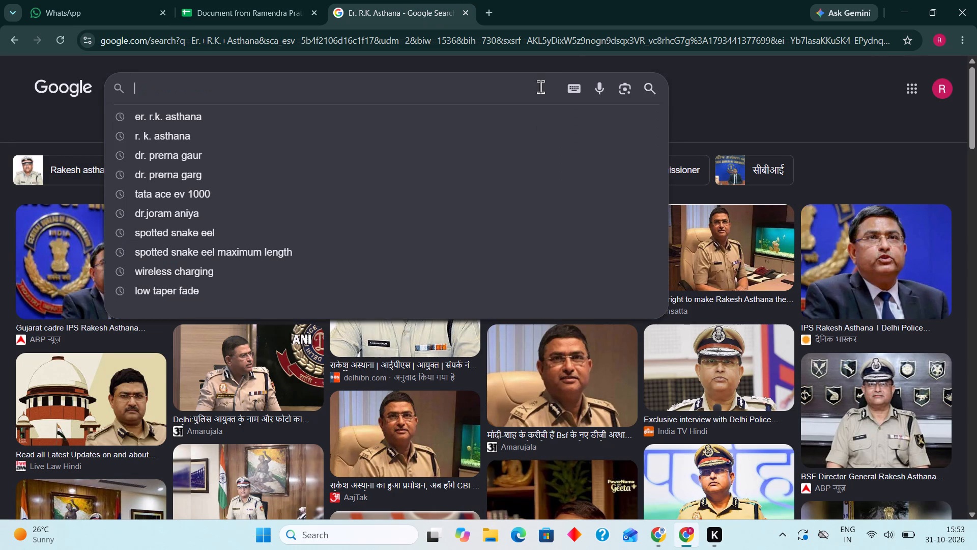
key(ctrl+v)
key(Return)
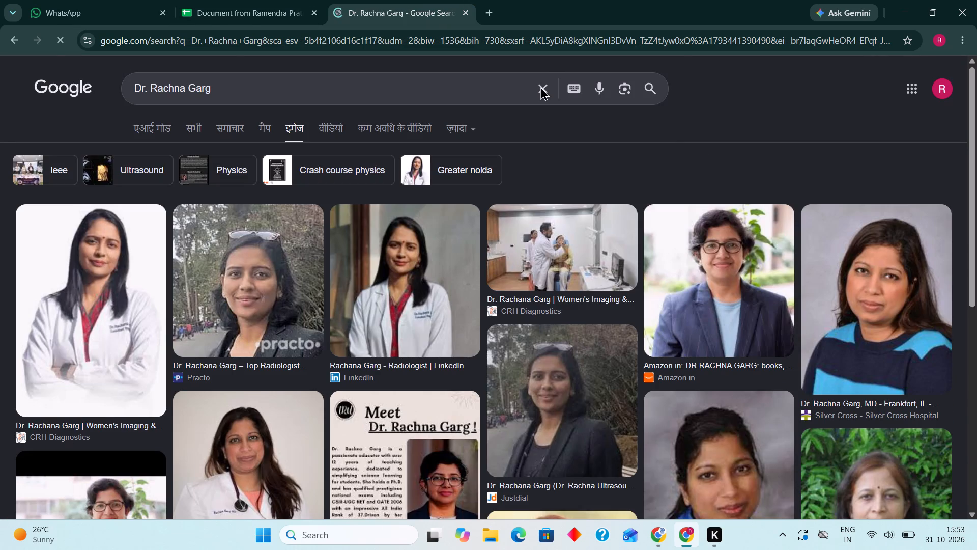
Return to the contacts spreadsheet and copy the email address in row 26, belonging to the contact with serial number 25.
click(253, 0)
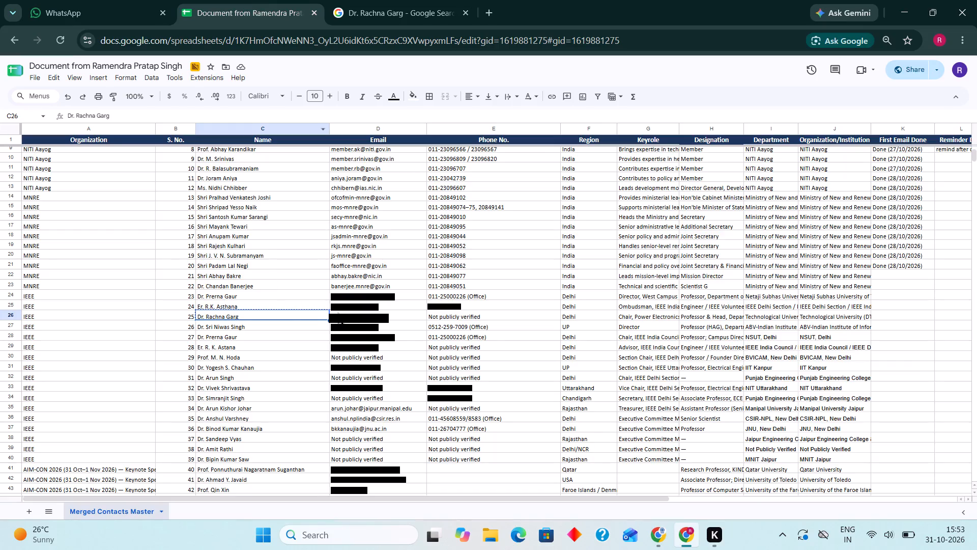
click(341, 315)
key(ctrl+c)
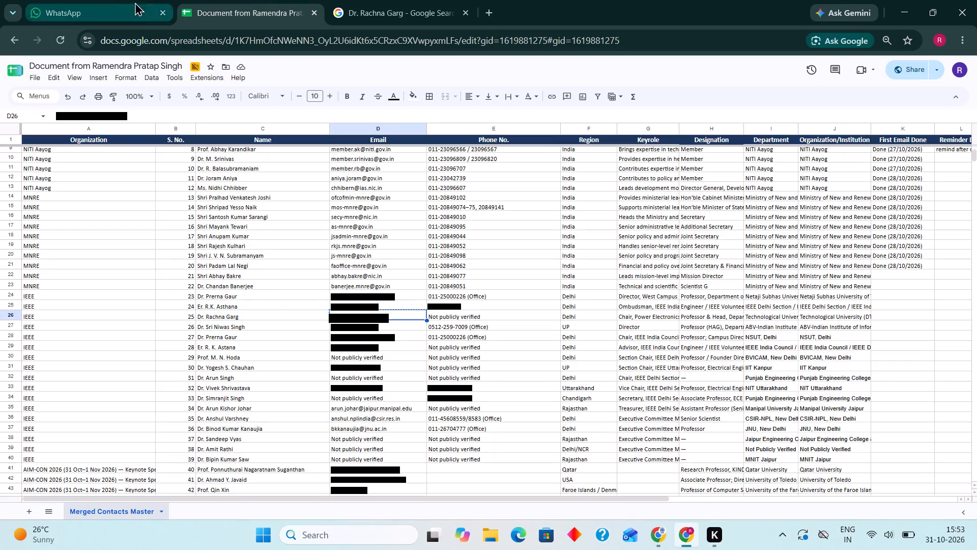
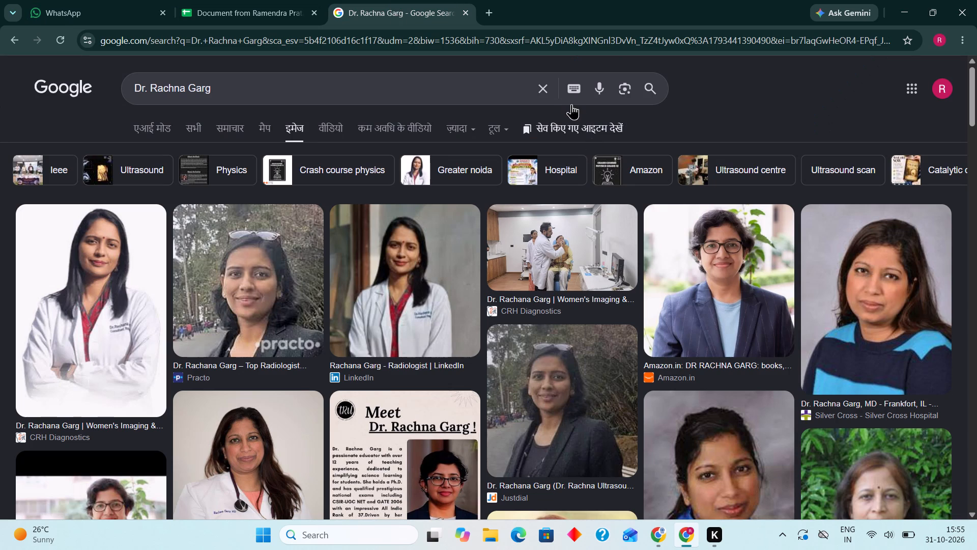
Run a Google image search for the copied name of the IEEE contact with serial number 26.
click(549, 92)
key(ctrl+v)
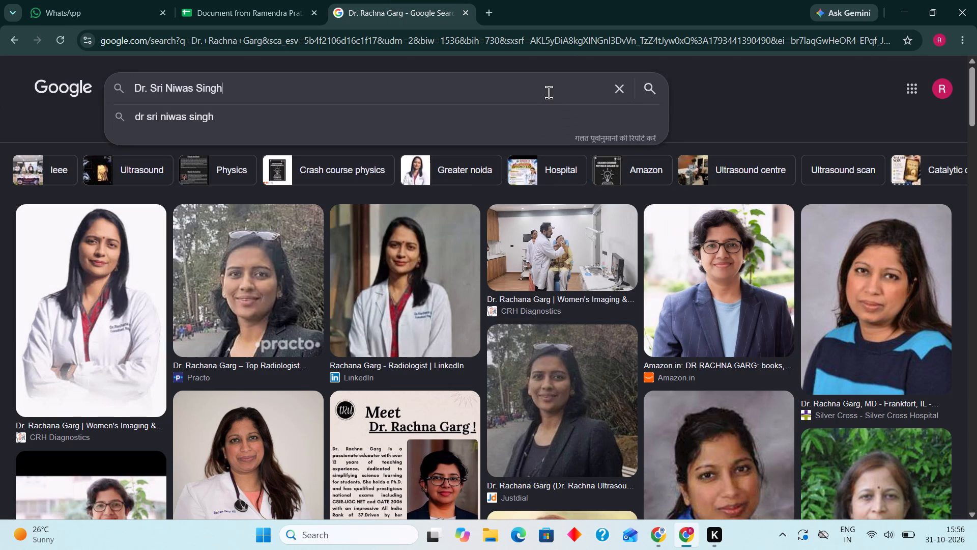
key(Return)
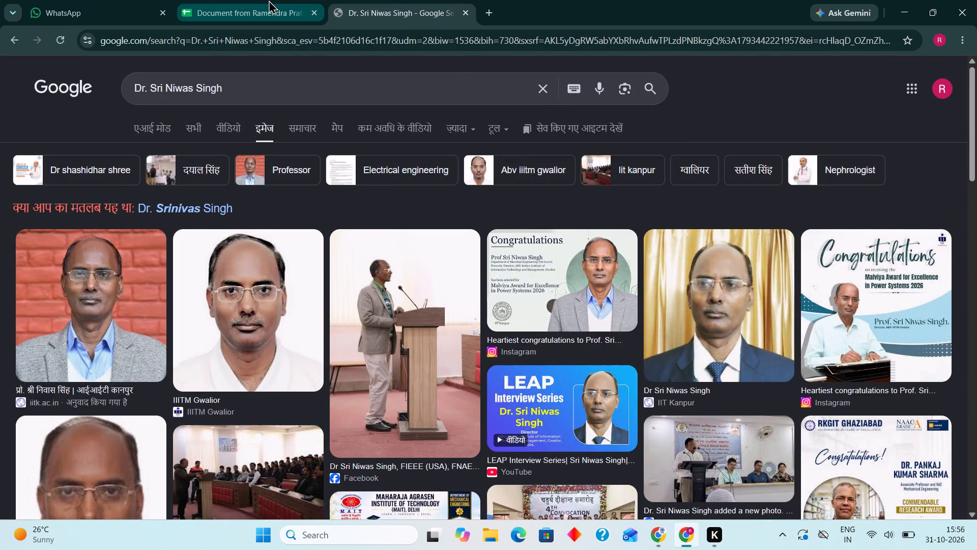
Return to the contacts spreadsheet and copy the email address in row 27, belonging to the IEEE contact with serial number 26.
click(269, 0)
click(351, 321)
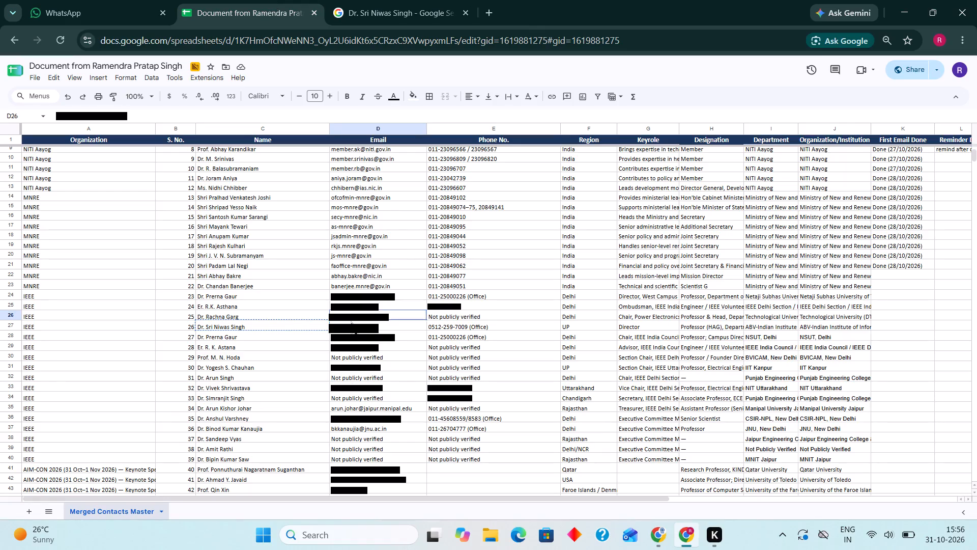
click(352, 326)
key(ctrl+c)
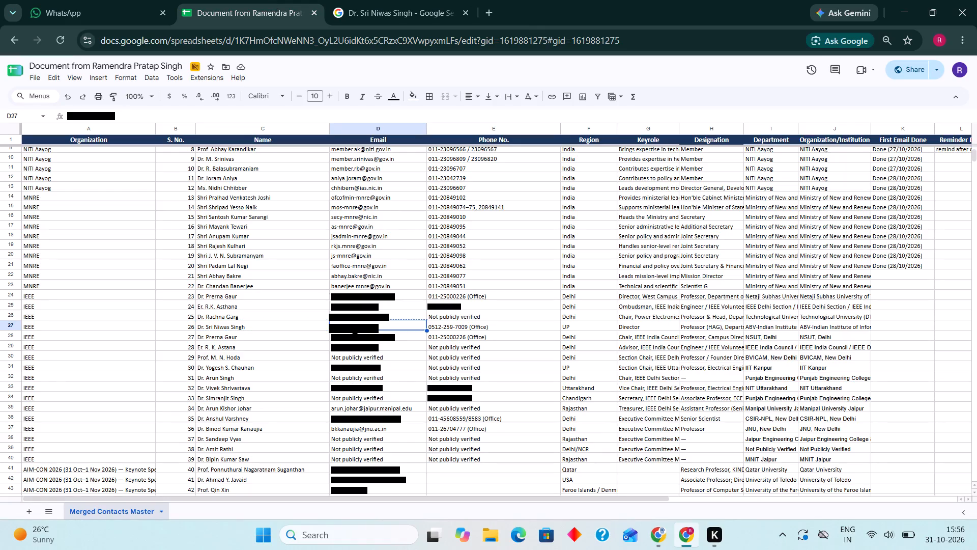
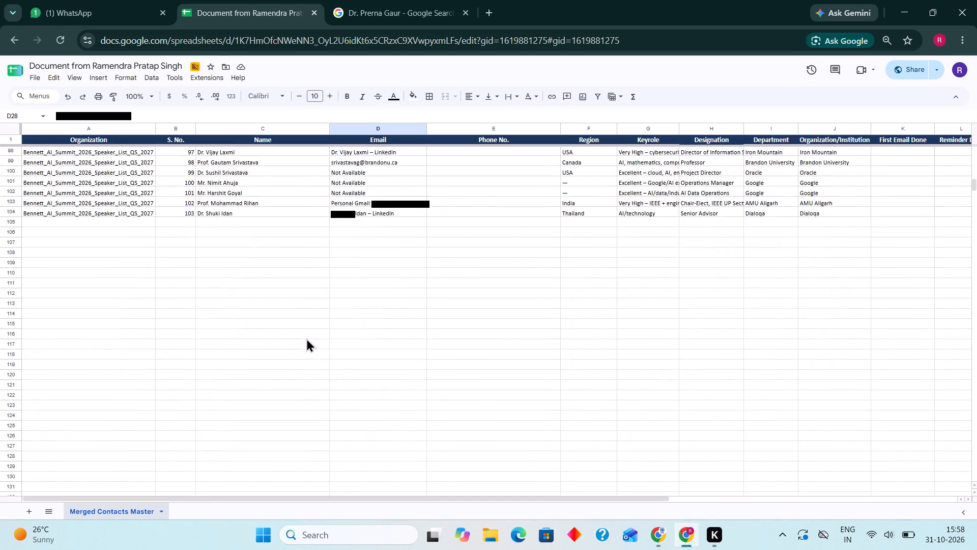
Copy the name of the IEEE contact with serial number 28 from row 29 of the contacts spreadsheet.
scroll(306, 338, up, 7)
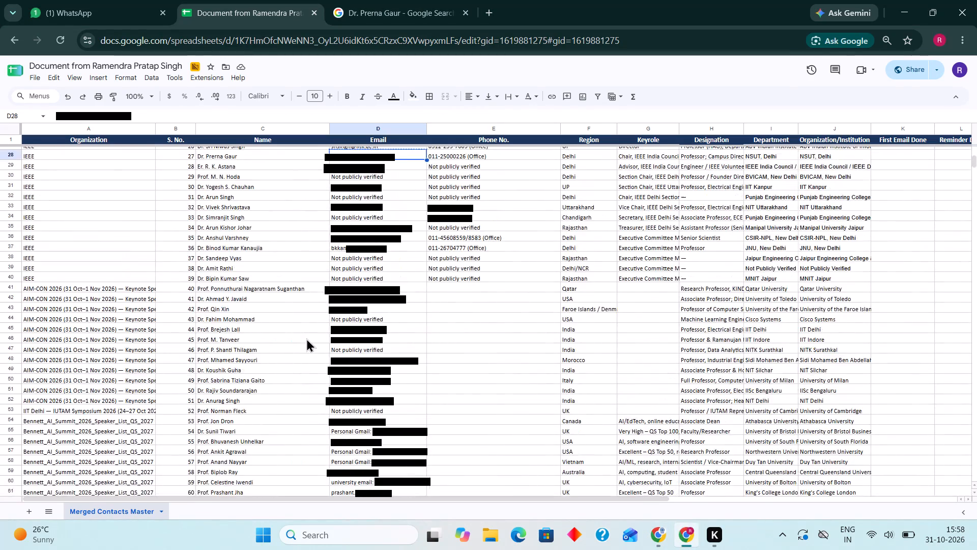
scroll(306, 338, up, 1)
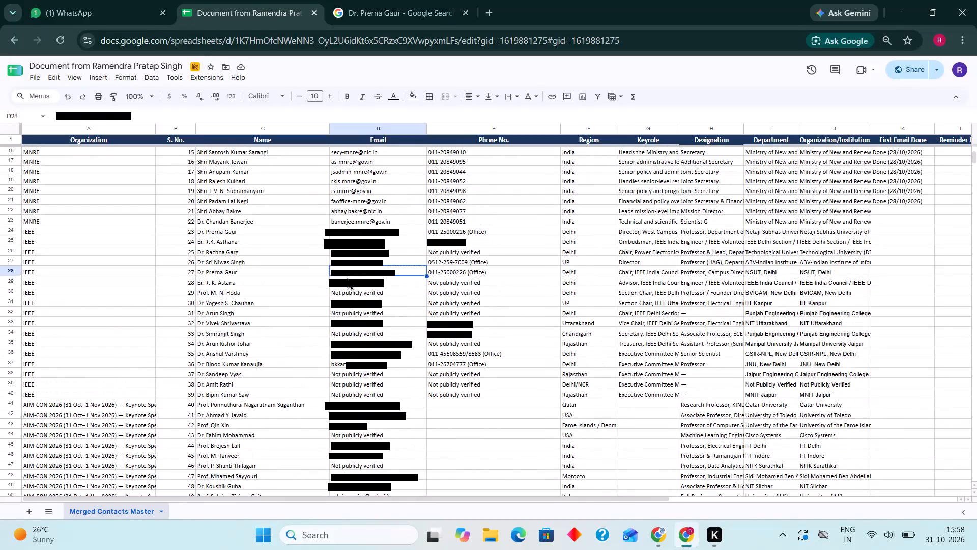
click(344, 278)
click(209, 278)
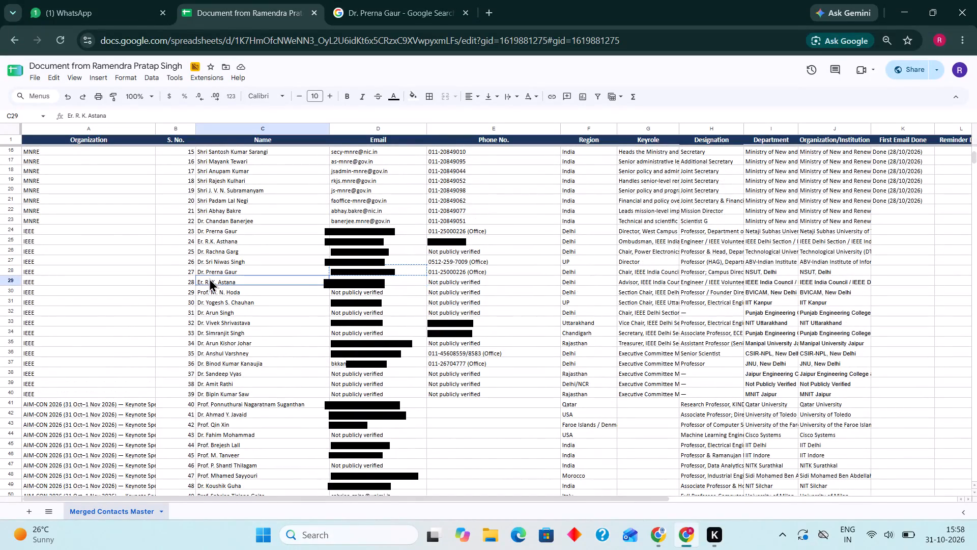
key(ctrl+c)
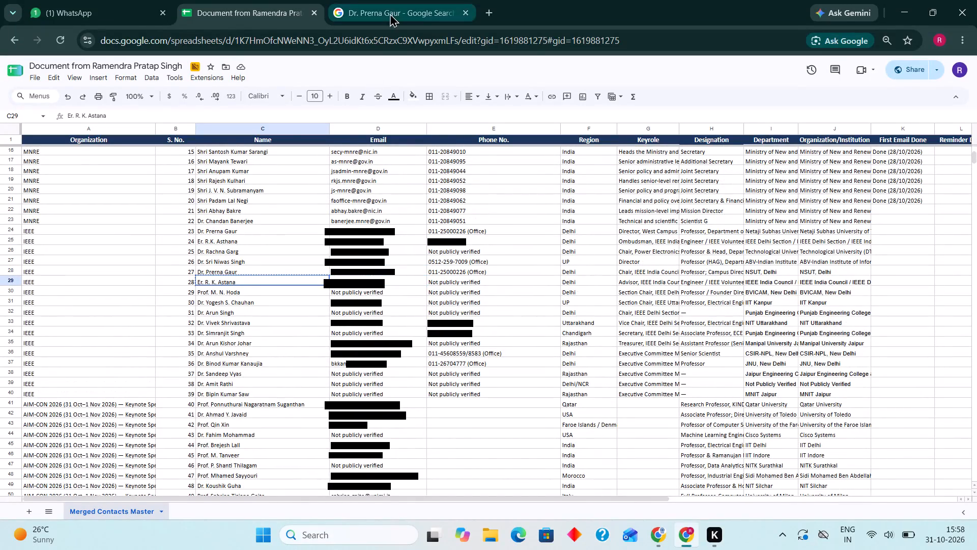
Run a Google image search for the copied name of the IEEE contact with serial number 28.
click(390, 13)
click(547, 86)
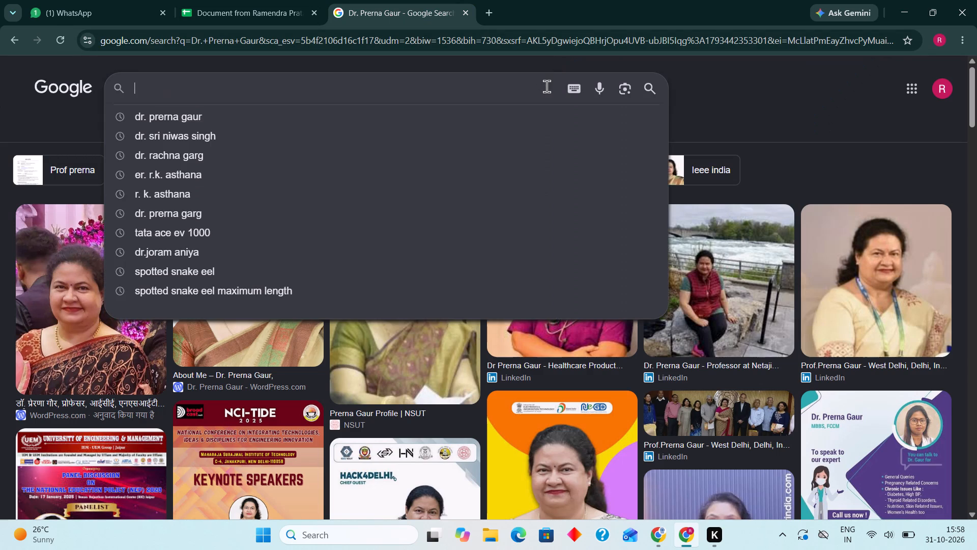
key(ctrl+v)
key(Return)
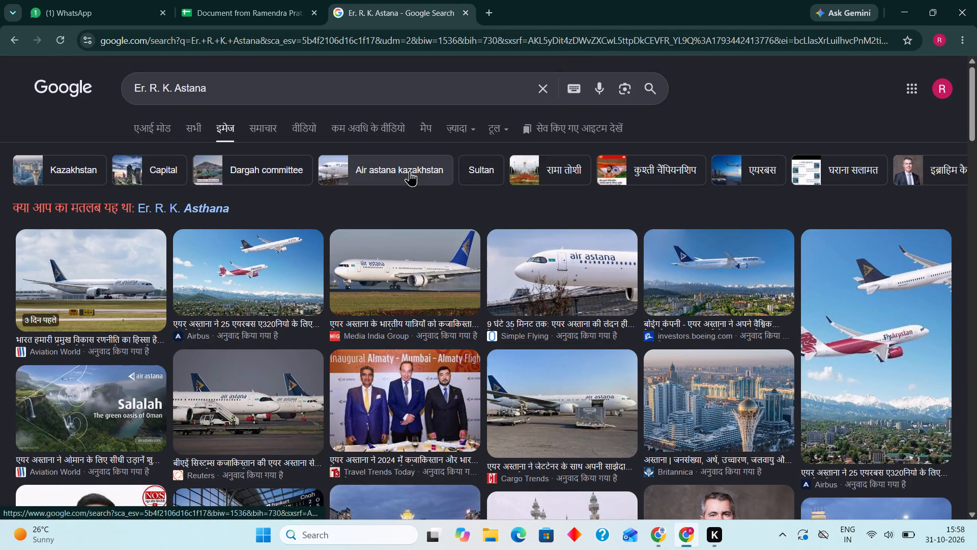
Look through the image results for this contact and try to switch the same search to all web results.
scroll(332, 244, down, 2)
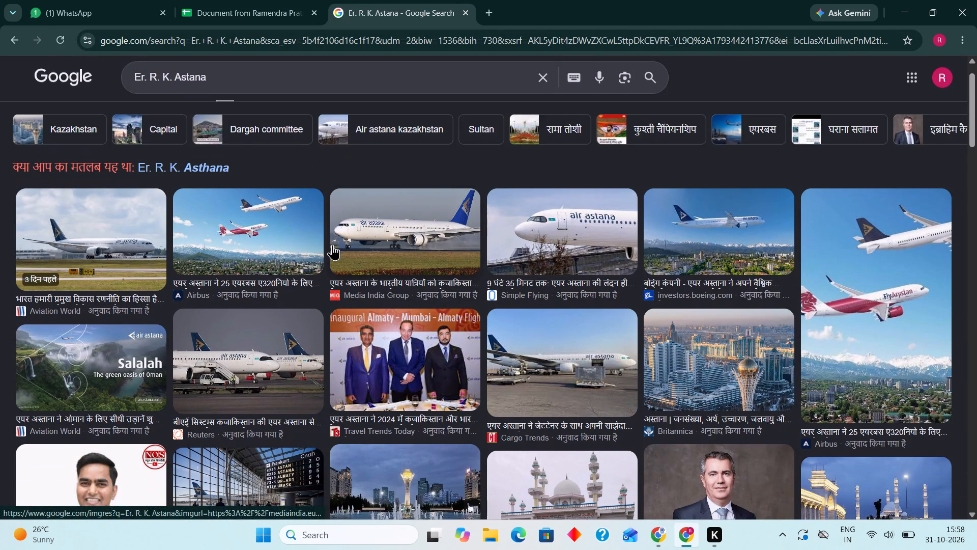
scroll(332, 244, down, 3)
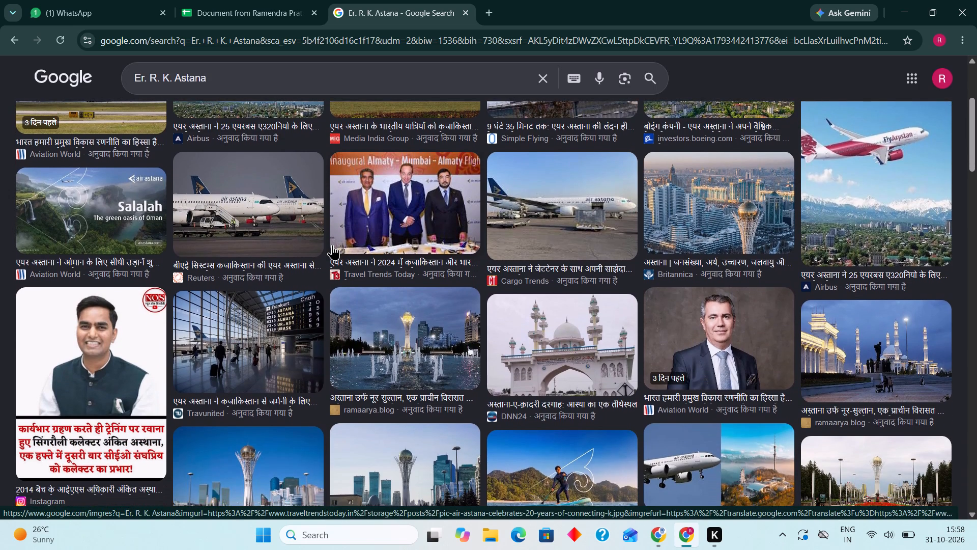
scroll(332, 244, up, 5)
click(167, 122)
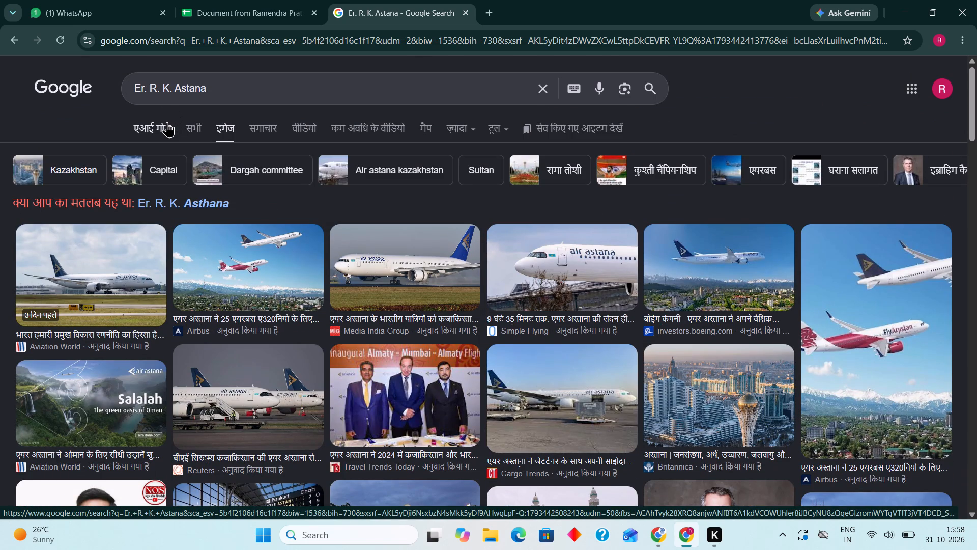
click(191, 127)
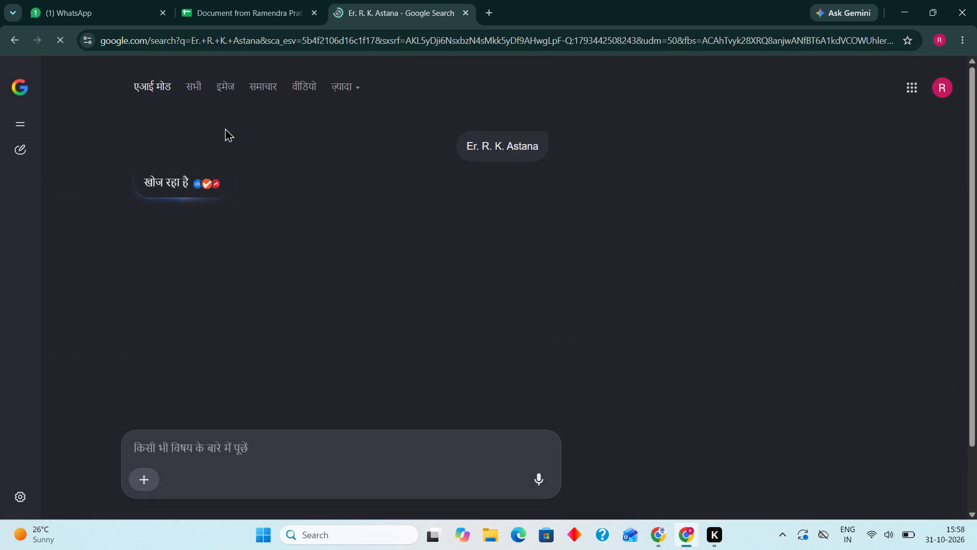
Go through the Personal Intelligence prompt and decline connecting Google content apps to Search services.
click(196, 88)
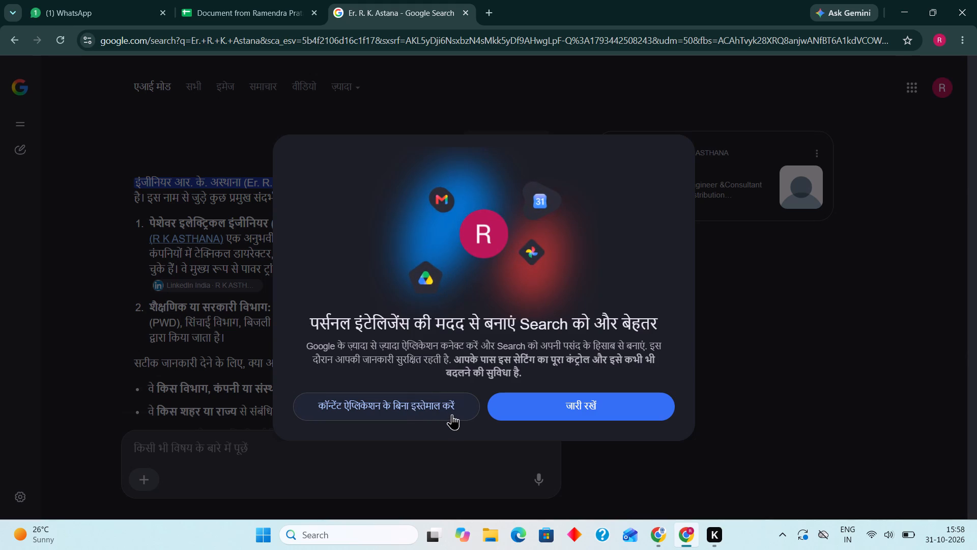
click(566, 407)
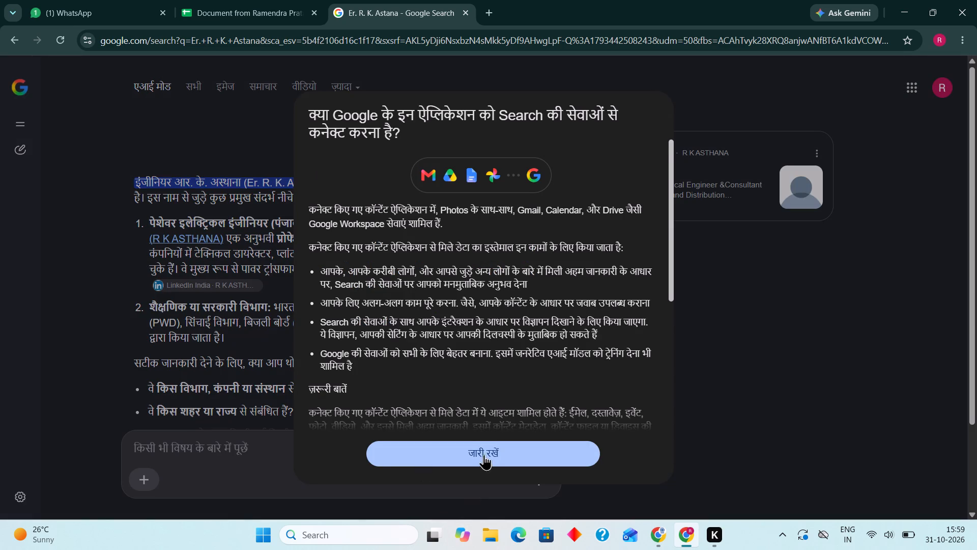
click(485, 452)
click(485, 452)
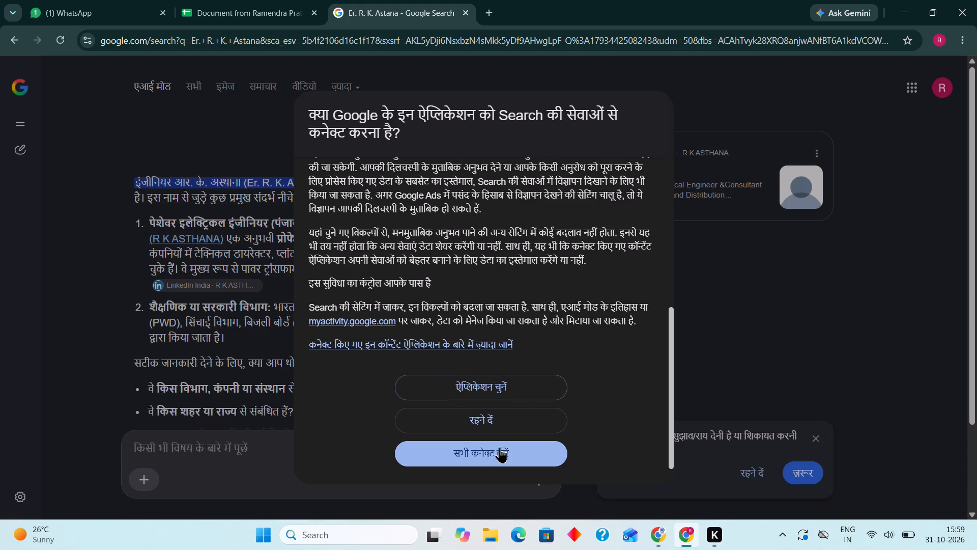
click(513, 405)
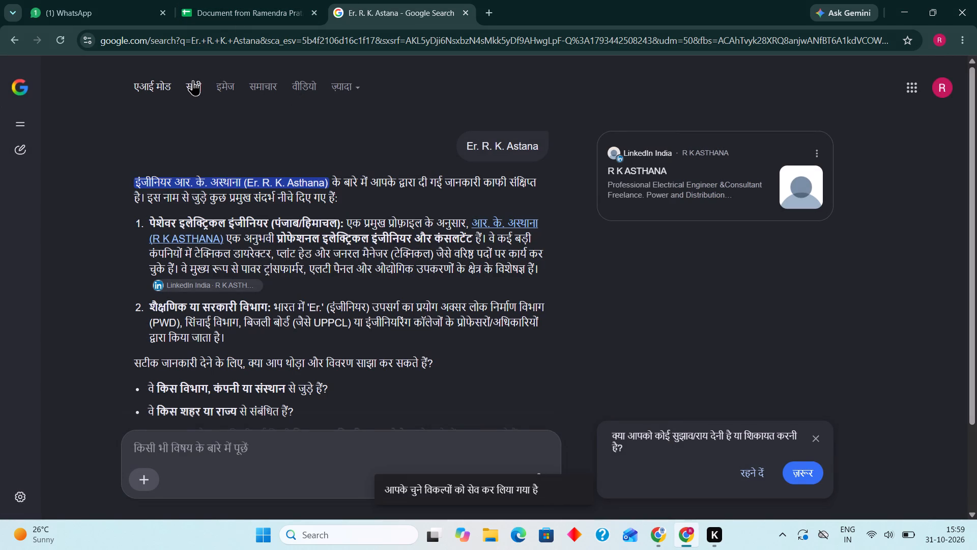
Switch the engineer's name search from AI Mode to the All (सभी) results.
click(193, 80)
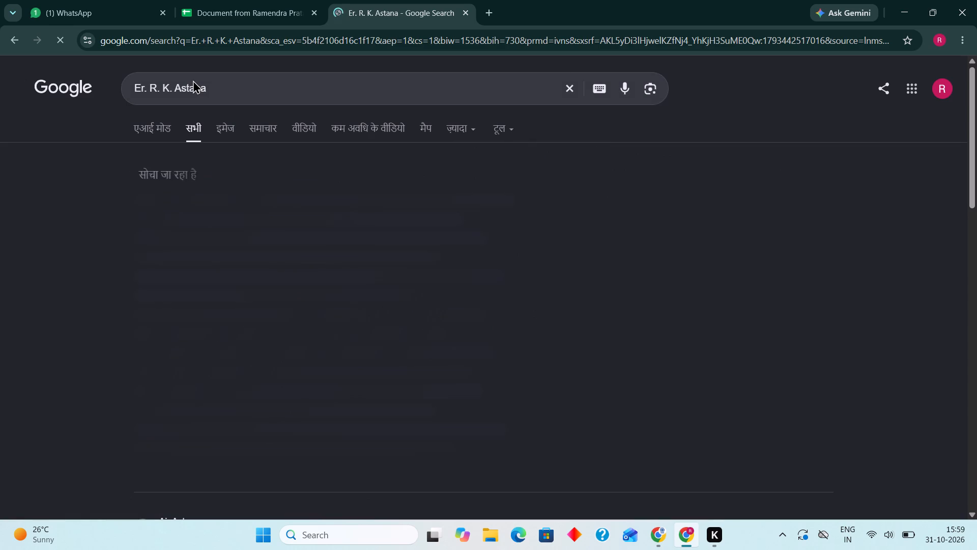
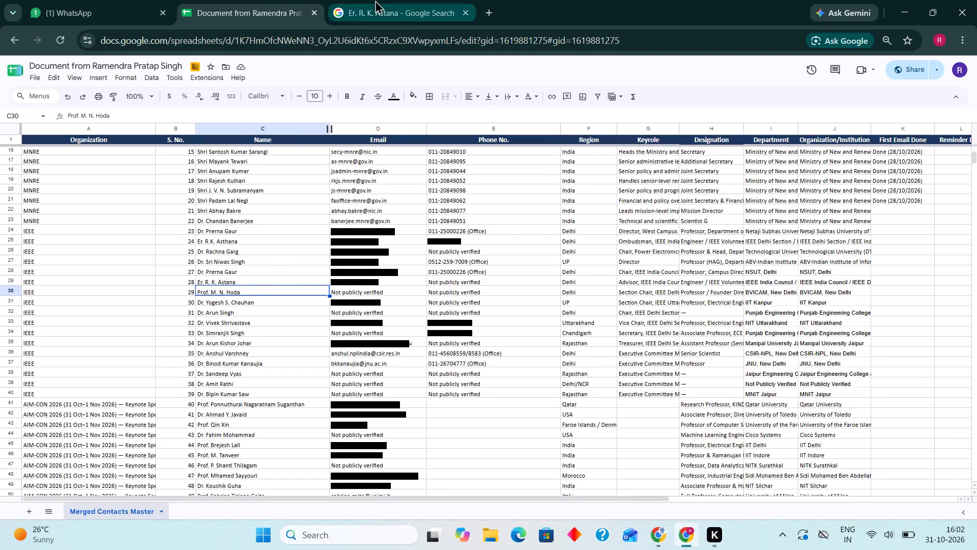
Search Google for the IEEE professor's name copied from row 30 of the Merged Contacts Master sheet.
click(375, 0)
click(563, 83)
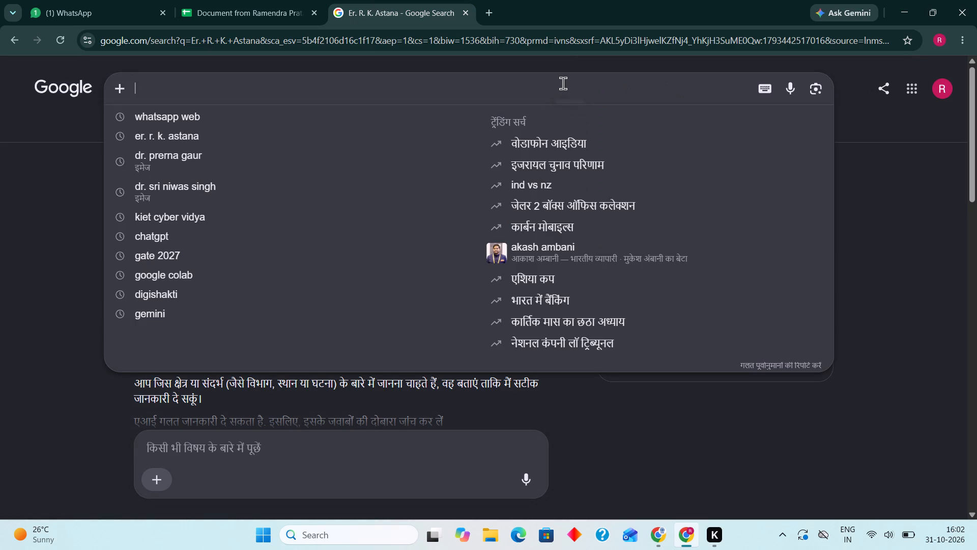
key(ctrl+v)
key(Return)
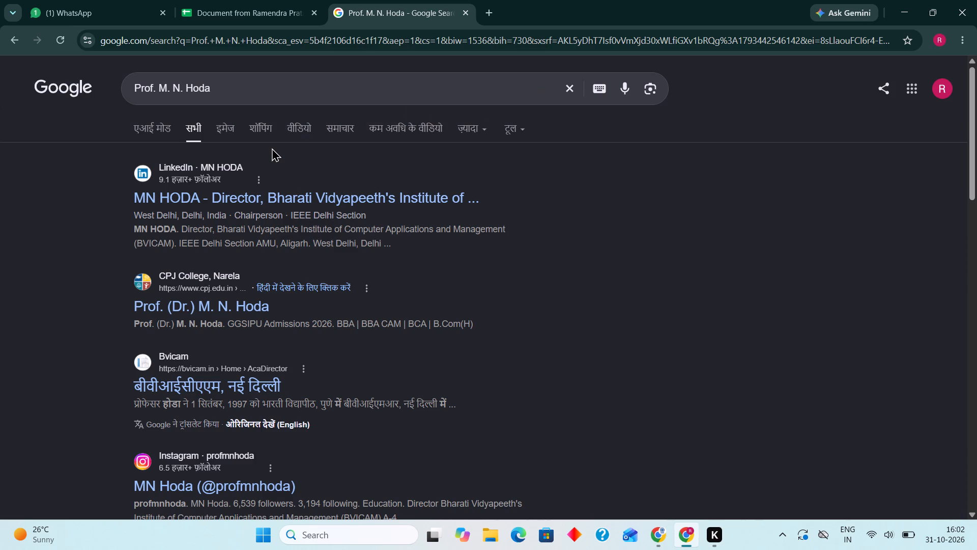
Show the image (इमेज) results for the professor's name search.
click(229, 126)
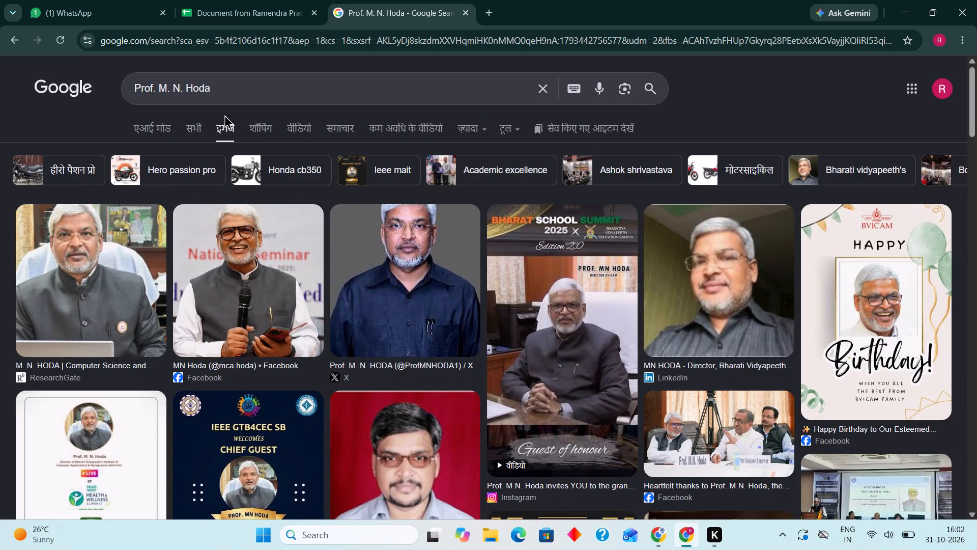
Copy the professor's key role, "Section Chair, IEEE Delhi Section", from the contacts sheet and search Google Images for the name plus that role.
click(221, 6)
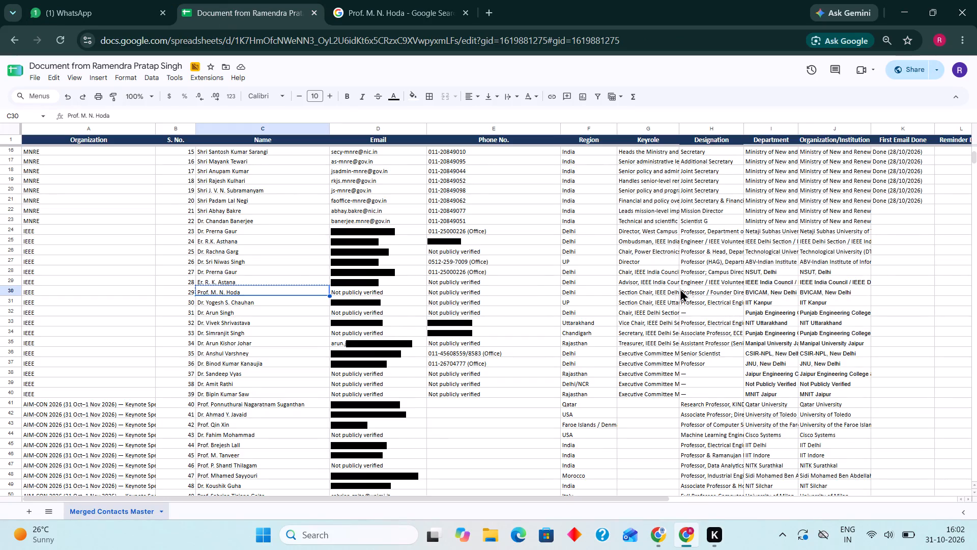
click(665, 286)
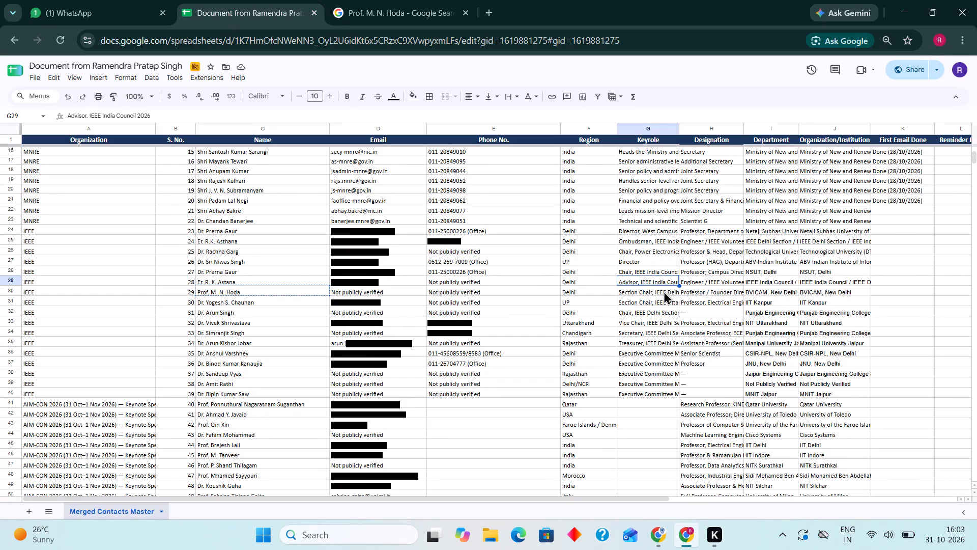
click(664, 291)
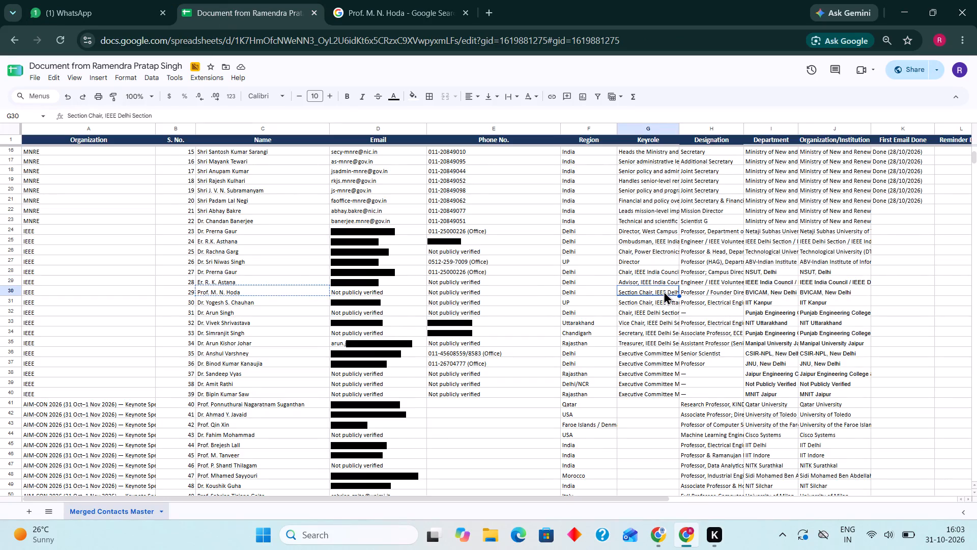
key(ctrl+c)
click(420, 0)
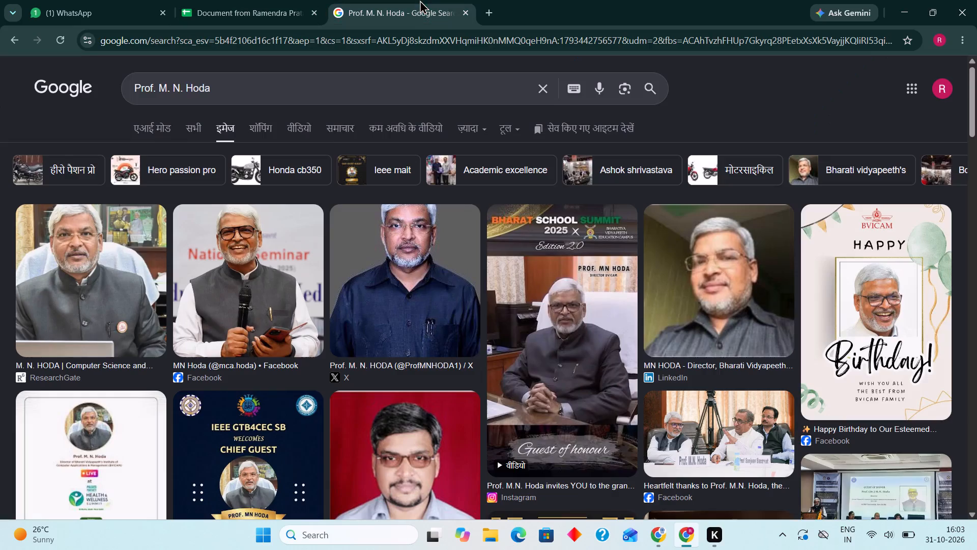
click(328, 93)
key(space)
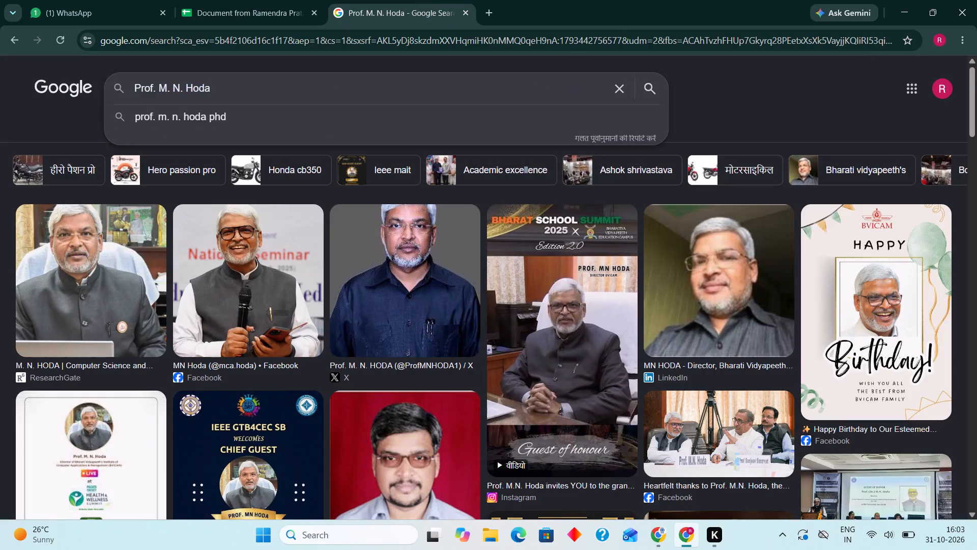
key(ctrl+c)
key(ctrl+x)
key(ctrl+v)
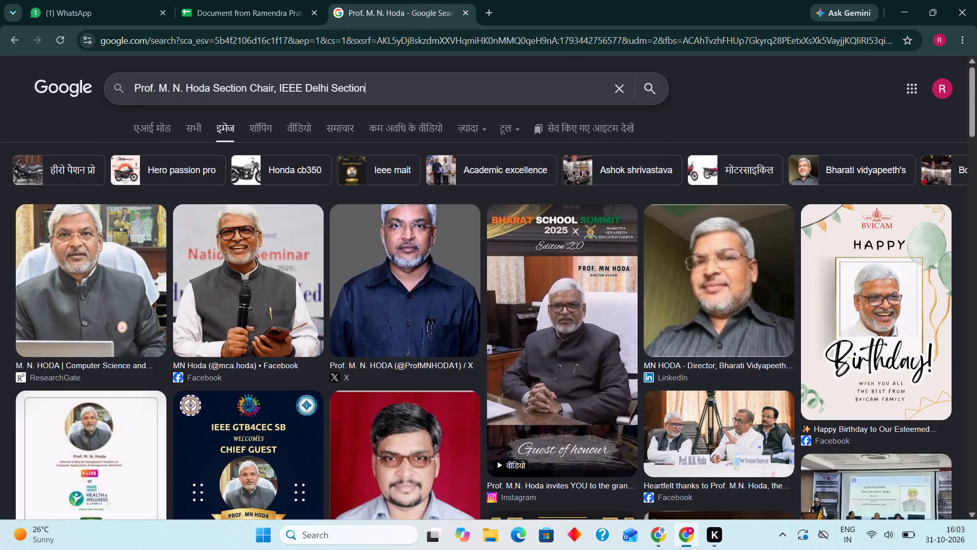
key(Return)
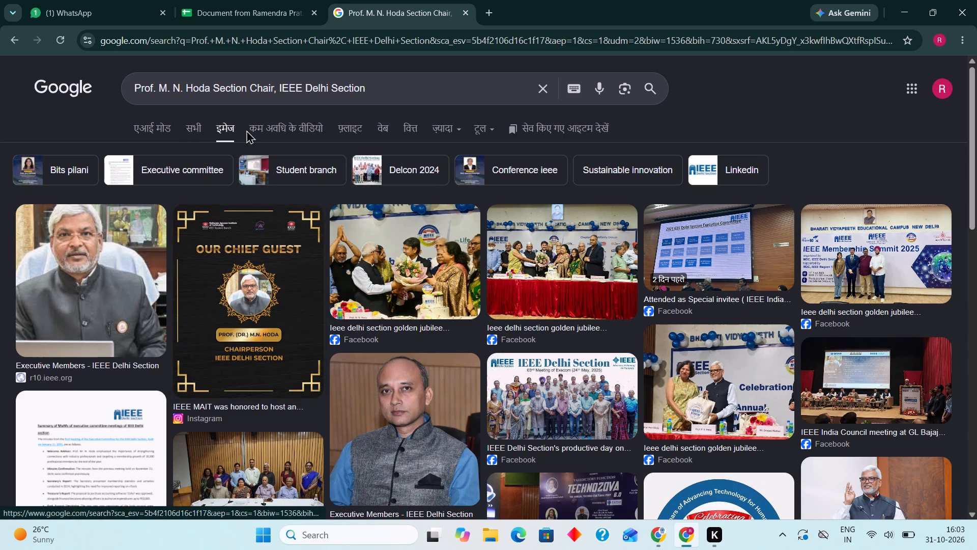
Add "email" to the professor's name and role search, and show the All (सभी) results.
click(400, 97)
key(space)
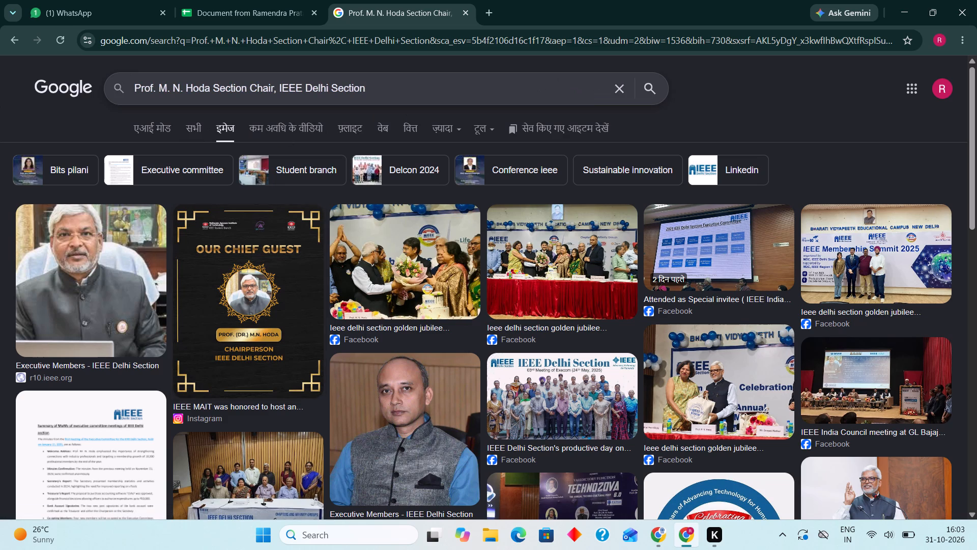
text(email)
key(Return)
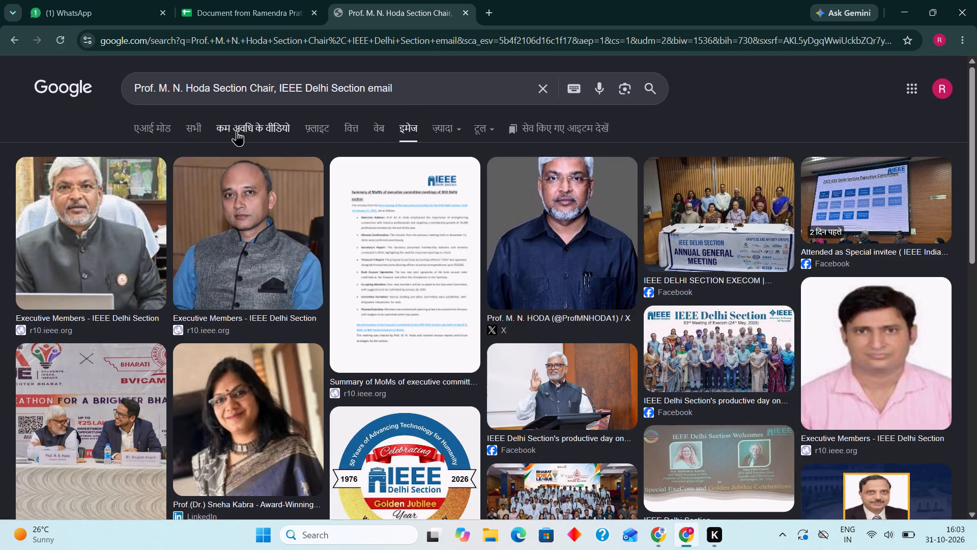
click(206, 125)
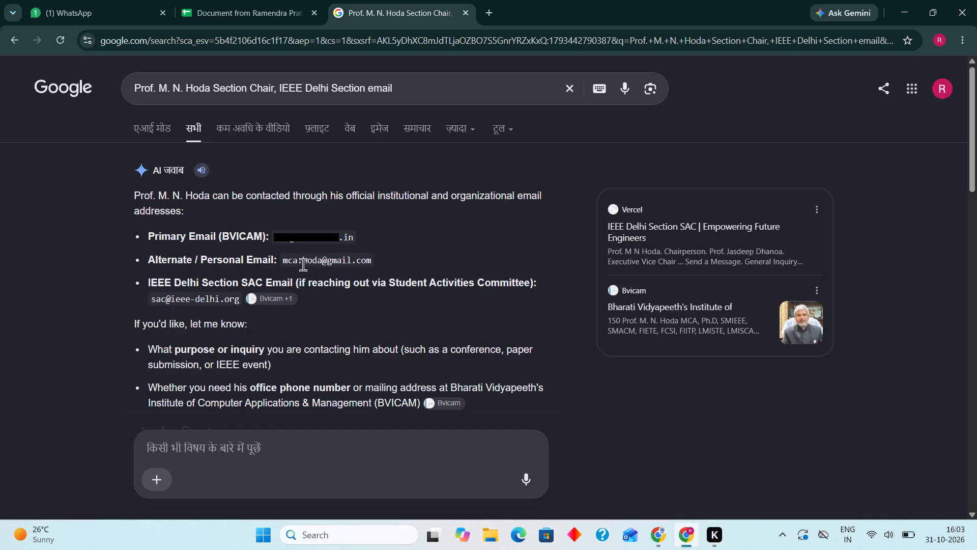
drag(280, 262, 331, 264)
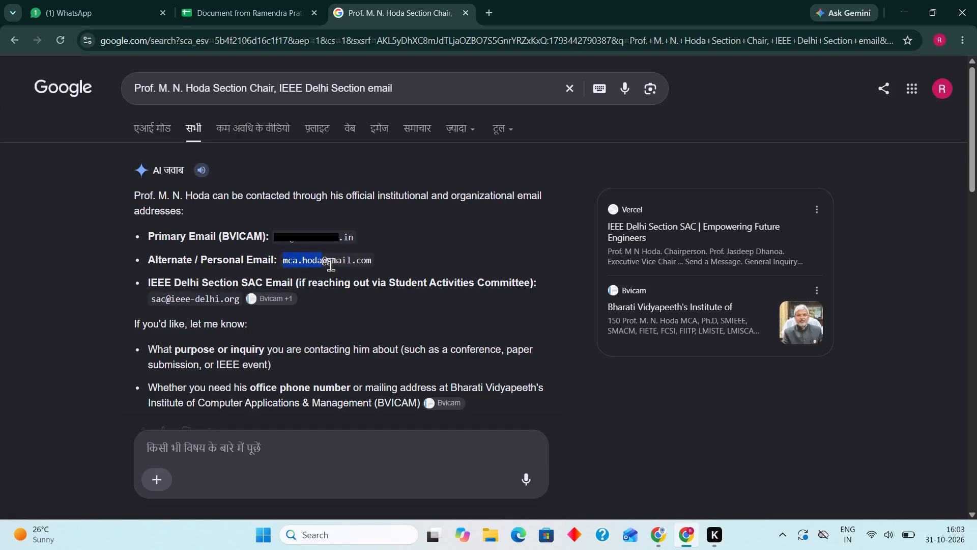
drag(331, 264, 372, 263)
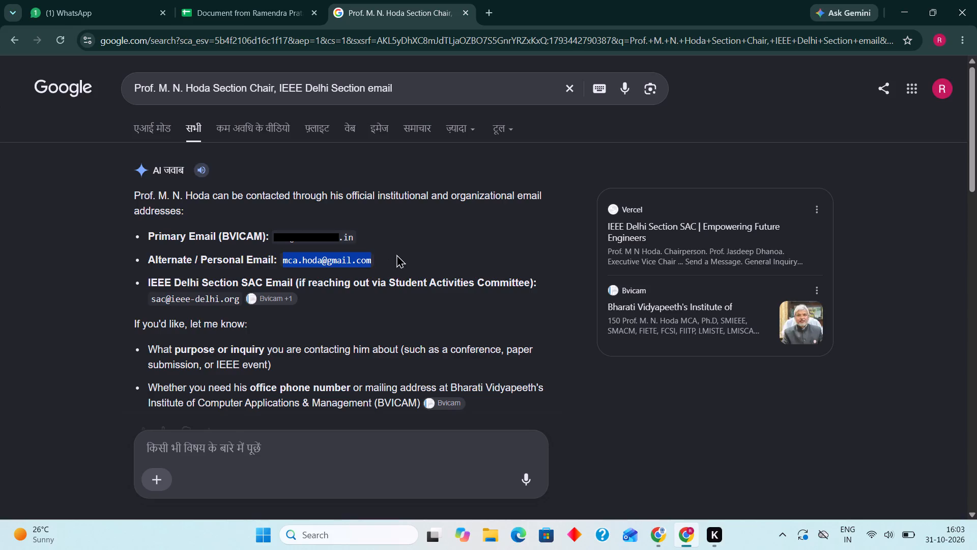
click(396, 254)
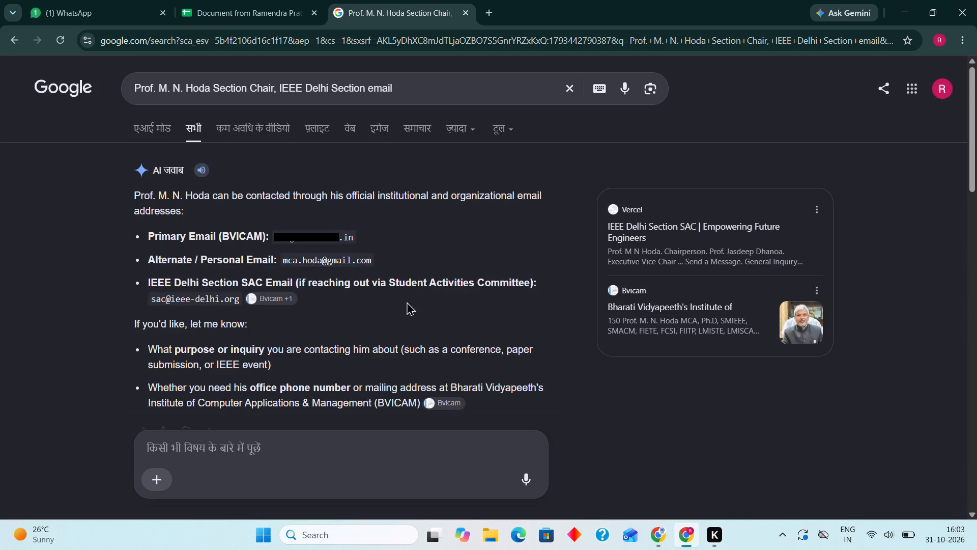
Ask the AI answer a follow-up question, "for guest lecture invitation", about contacting the professor.
scroll(376, 382, down, 2)
click(330, 368)
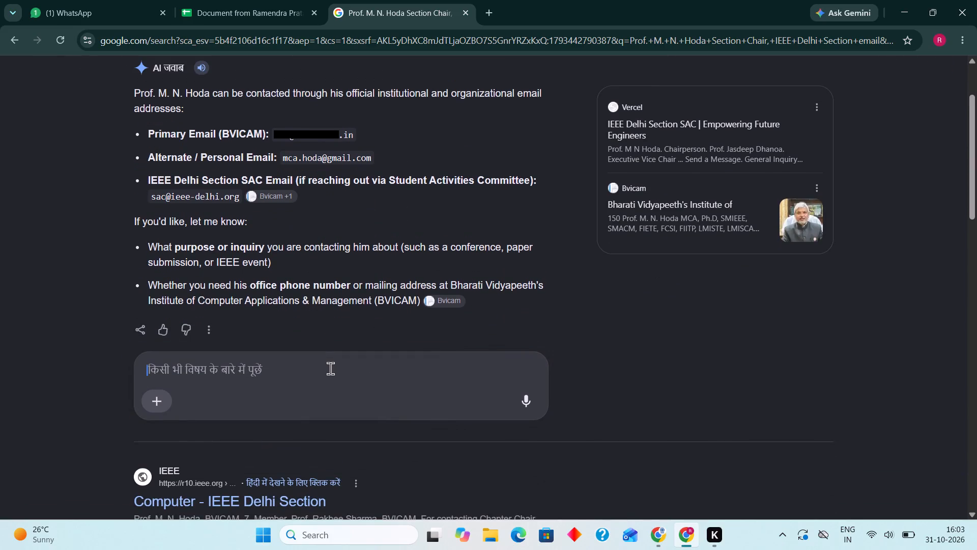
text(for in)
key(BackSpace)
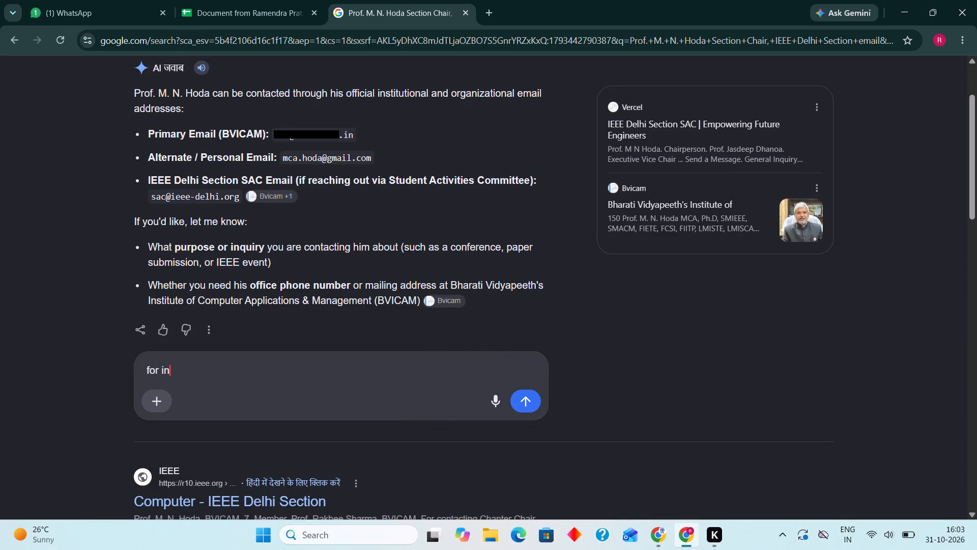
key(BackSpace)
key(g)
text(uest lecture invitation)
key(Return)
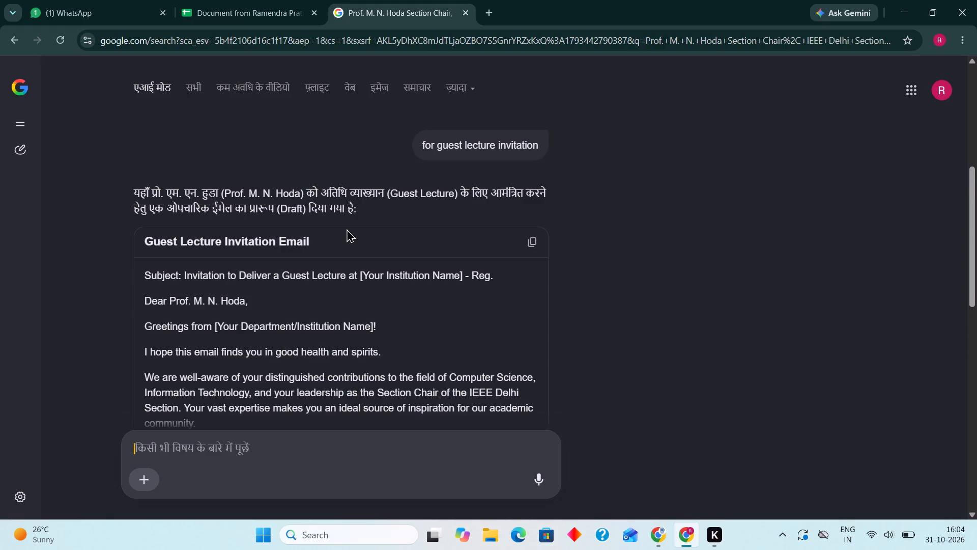
Copy the professor's institutional .in email address from the end of the AI reply and replace the Email entry in cell D30 with it.
scroll(347, 229, right, 2)
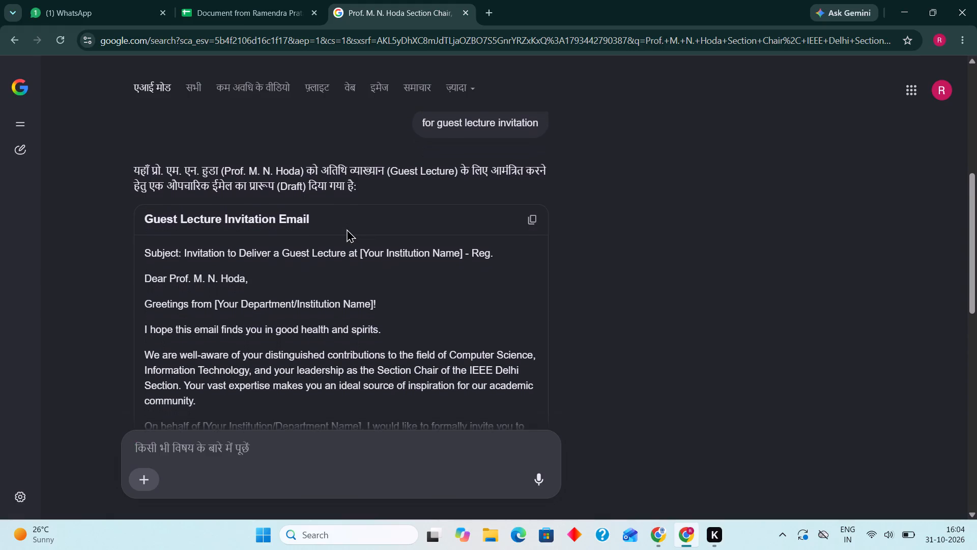
scroll(347, 229, right, 2)
scroll(347, 229, down, 3)
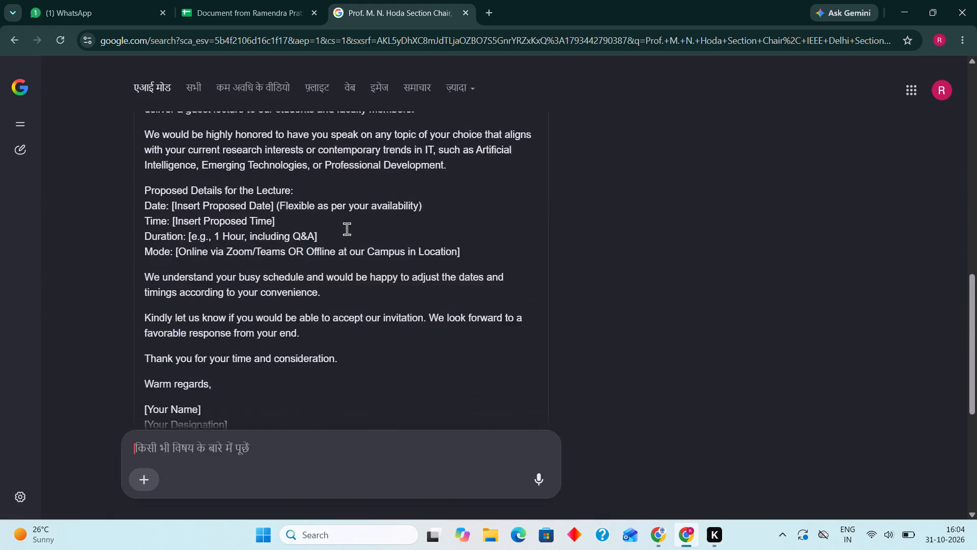
scroll(347, 229, down, 4)
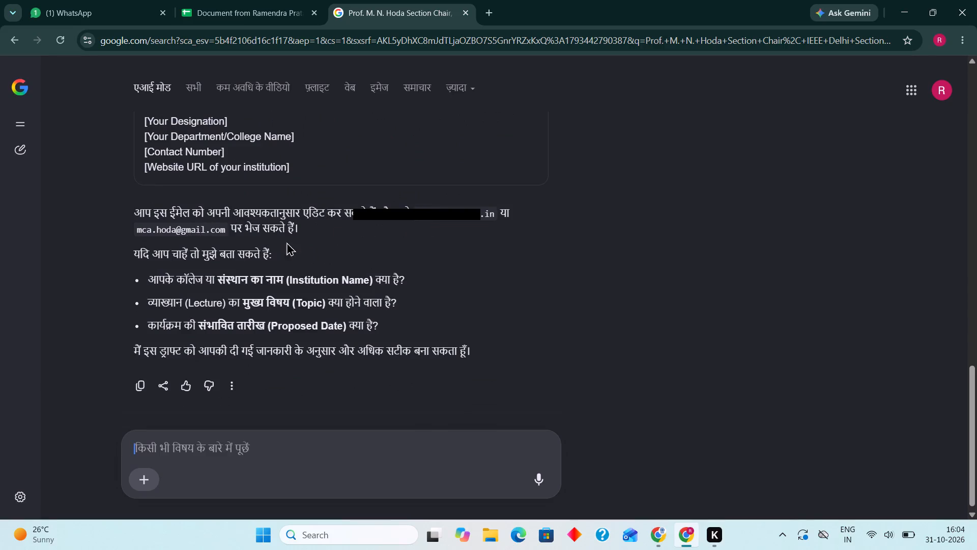
drag(416, 213, 500, 207)
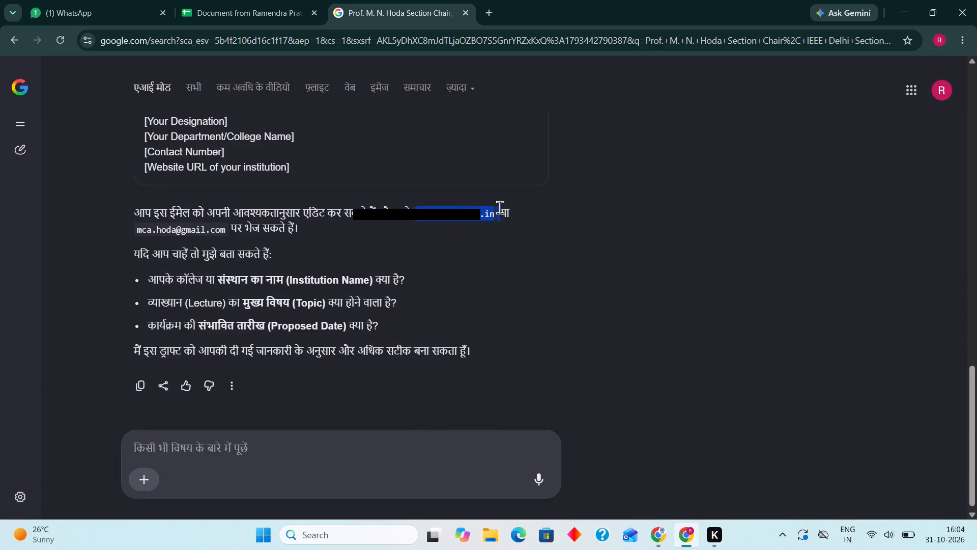
drag(500, 207, 496, 208)
key(ctrl+c)
click(268, 0)
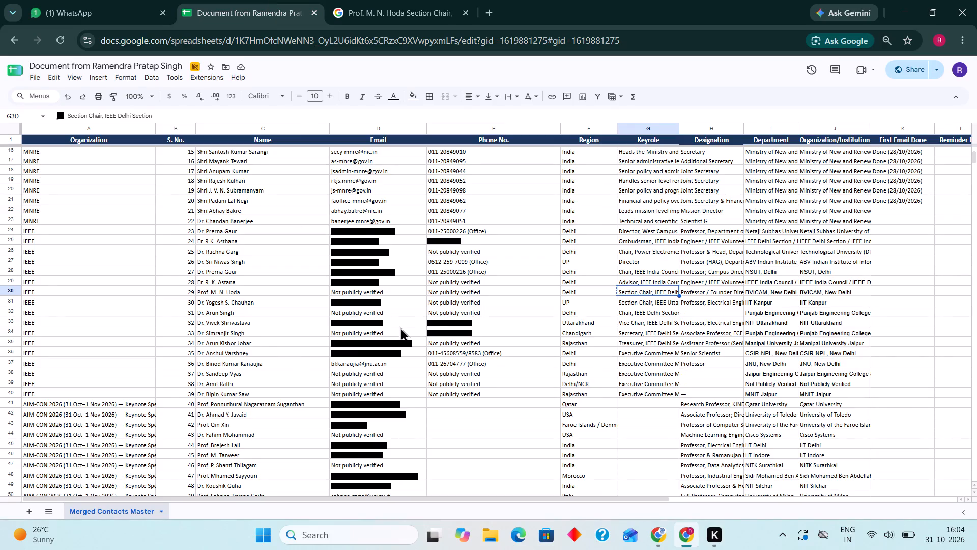
click(384, 289)
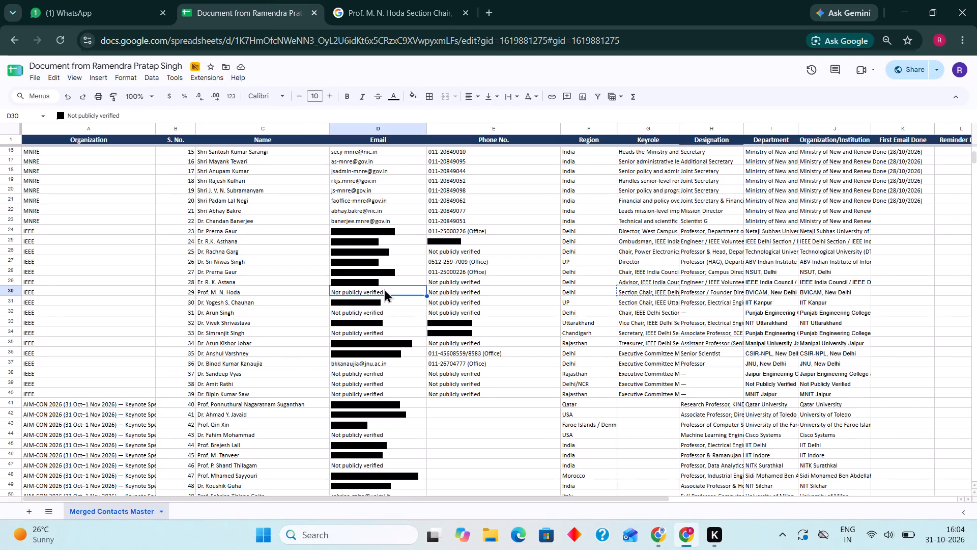
key(BackSpace)
key(ctrl+v)
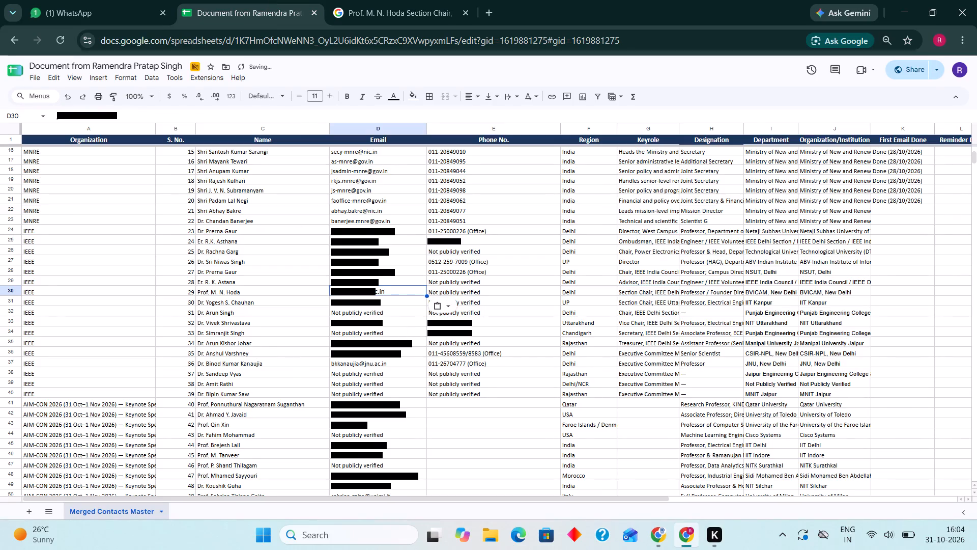
Copy the professor's email address from cell D30 of the contacts sheet.
click(376, 292)
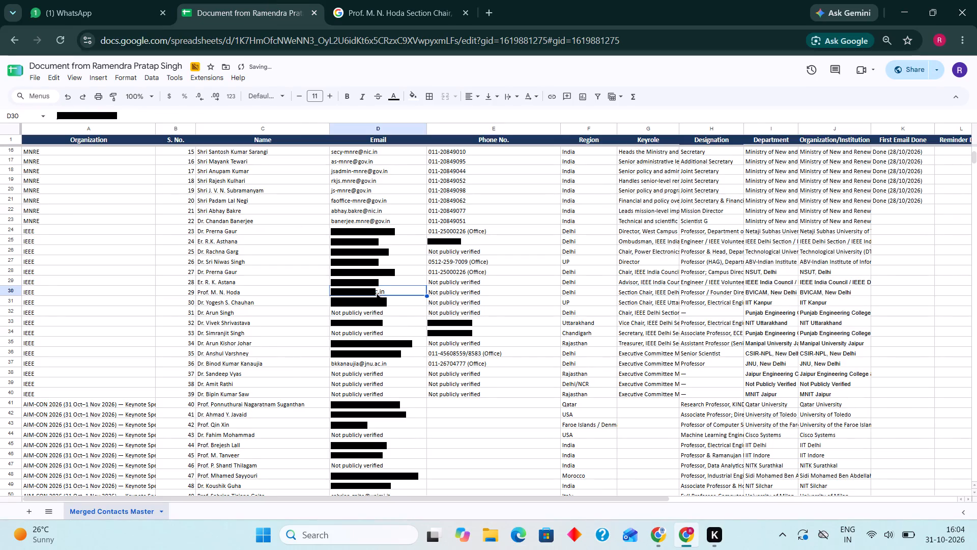
key(ctrl+c)
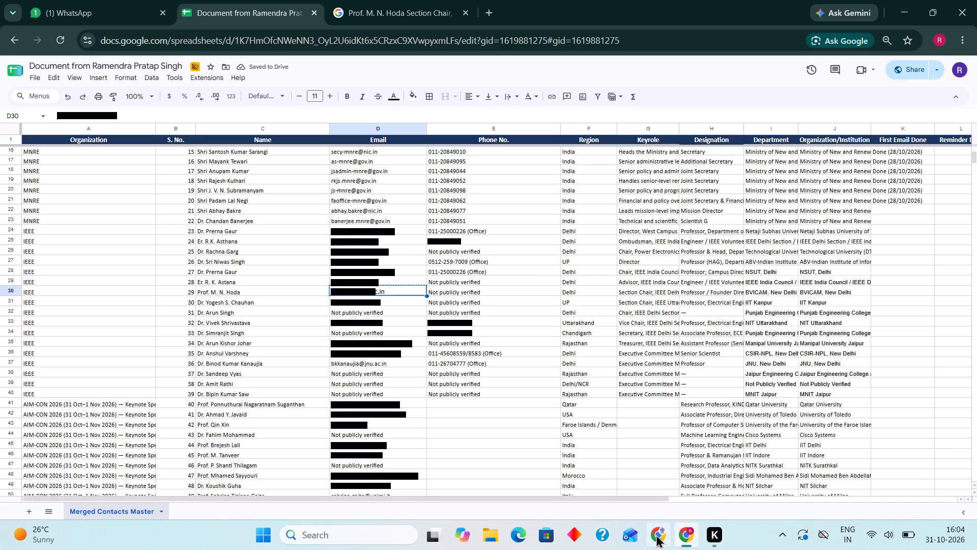
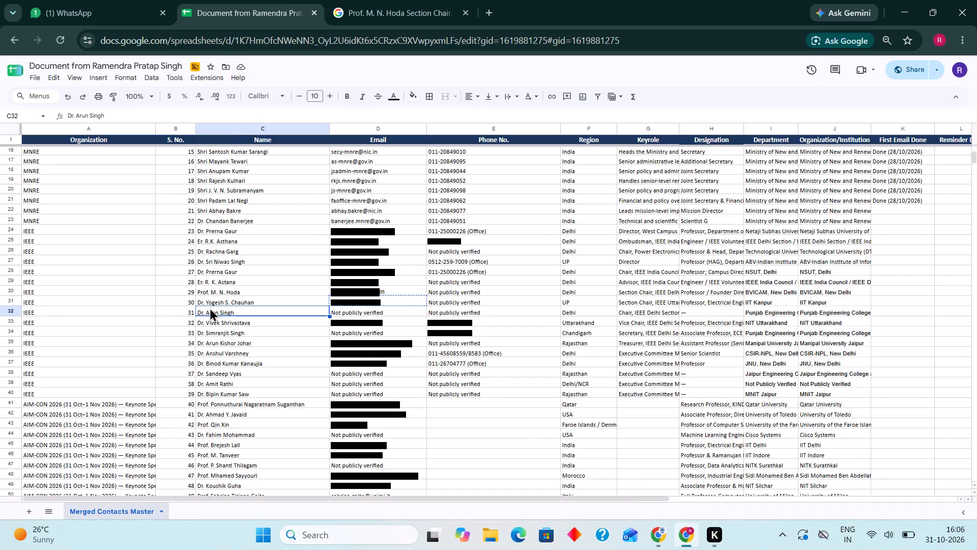
Ask AI Mode about the contact in row 32, combining the name and key role "Chair, IEEE Delhi Section 2026" copied from the contacts sheet.
key(ctrl+c)
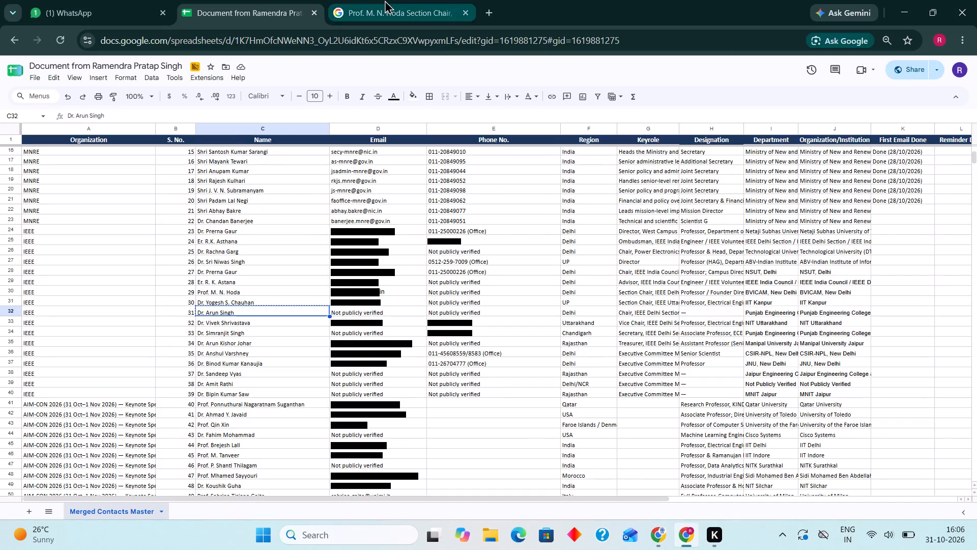
click(385, 0)
scroll(471, 139, up, 8)
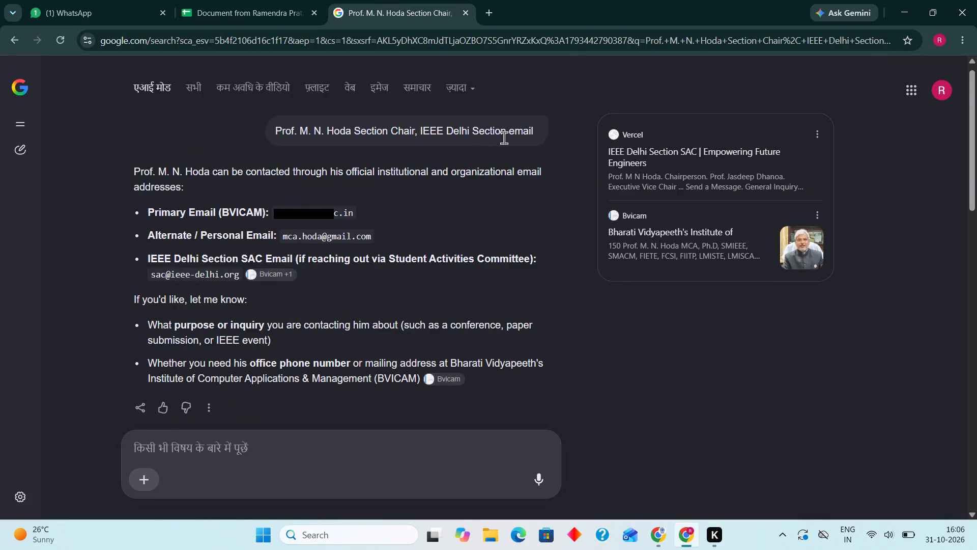
click(285, 435)
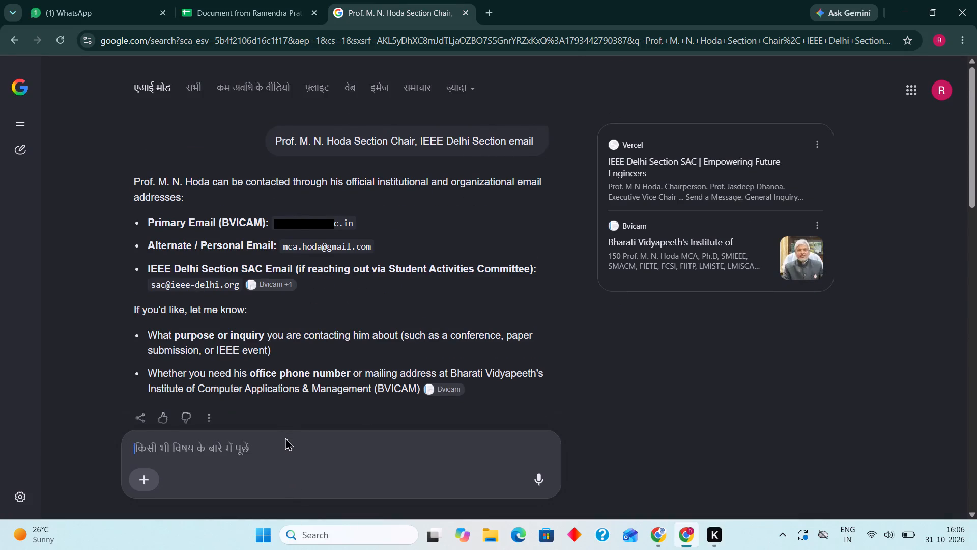
click(284, 442)
key(ctrl+v)
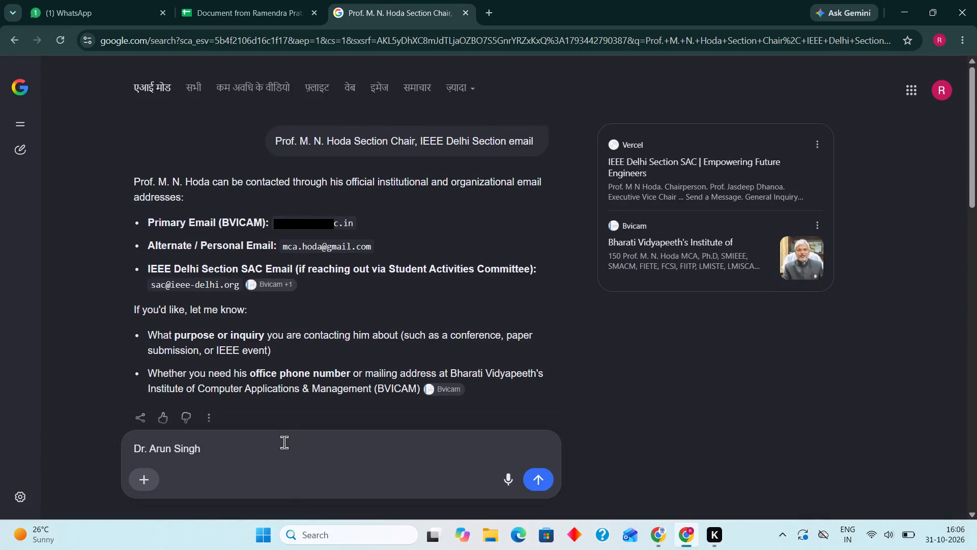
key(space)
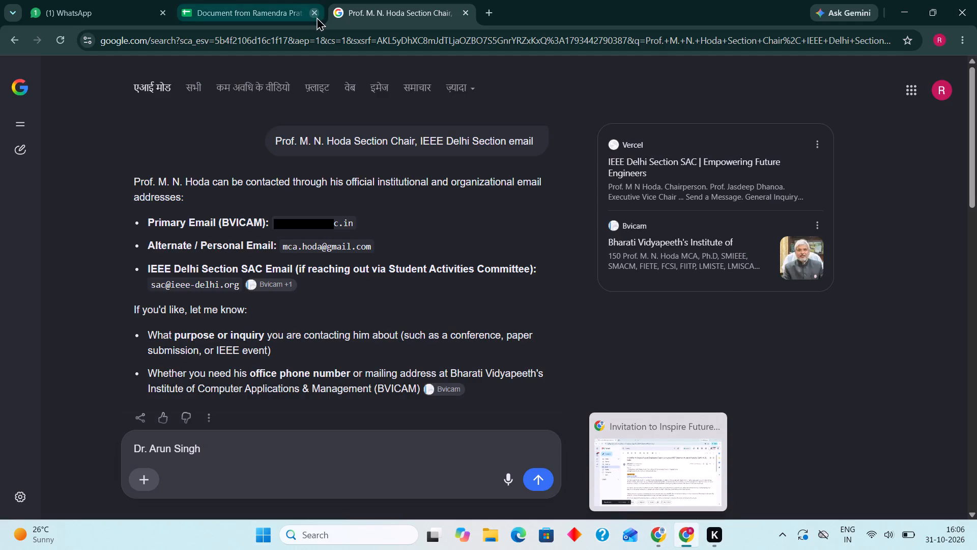
drag(238, 0, 298, 0)
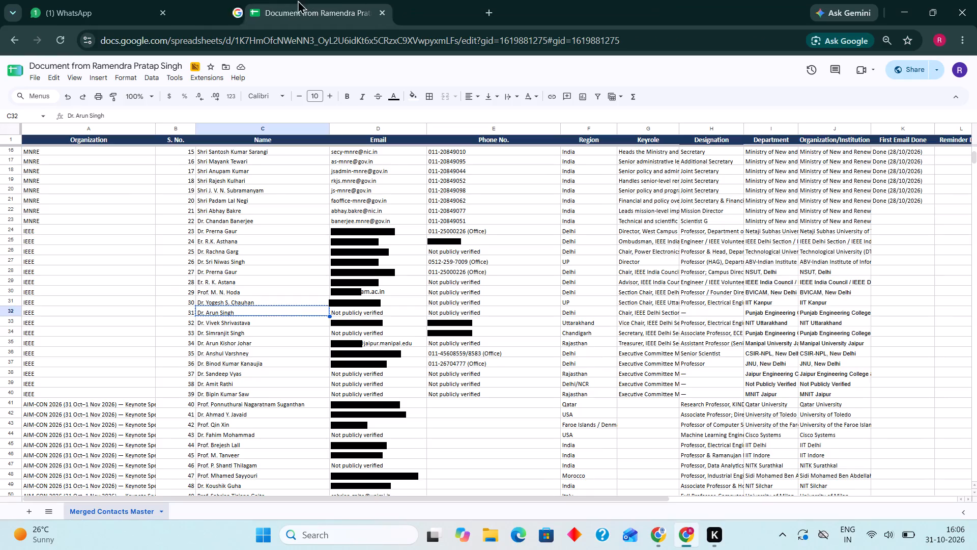
drag(298, 0, 269, 0)
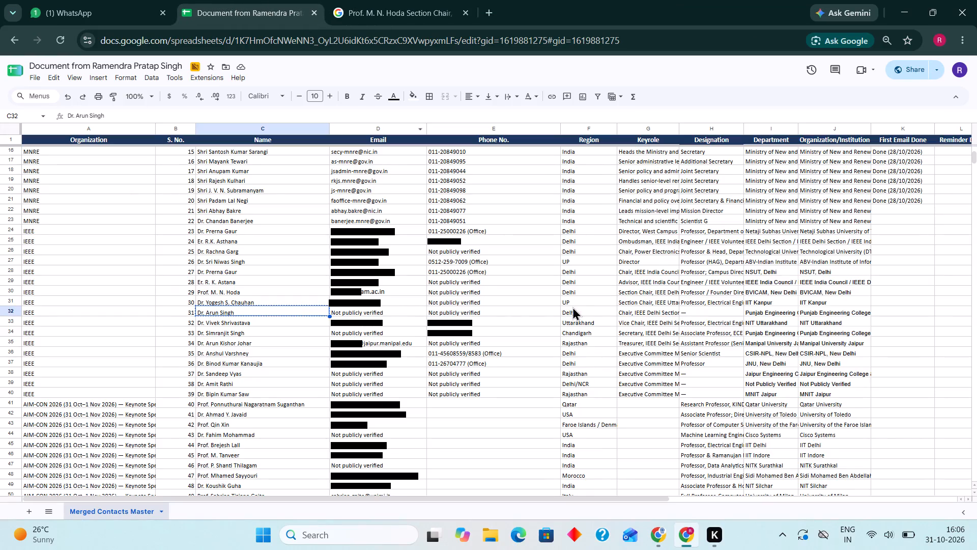
click(631, 307)
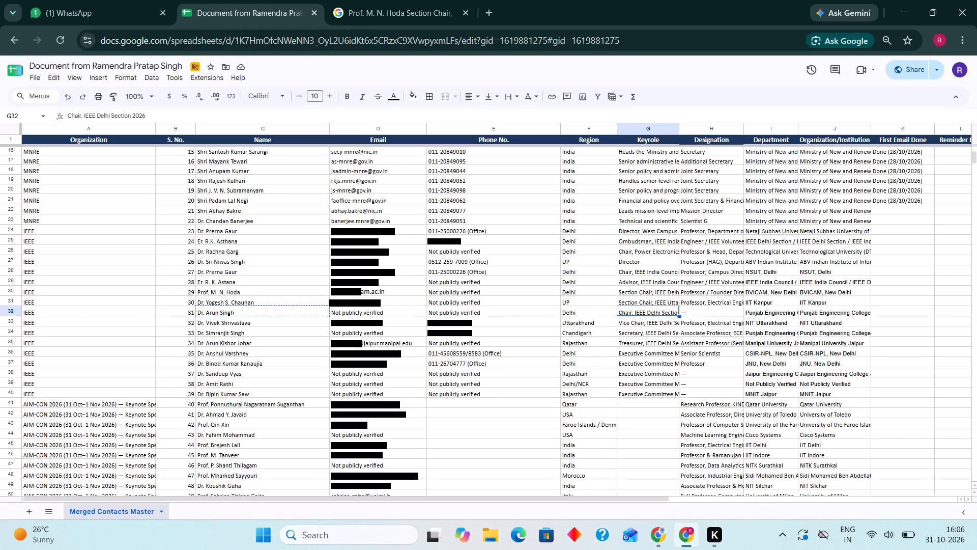
key(ctrl+c)
click(401, 0)
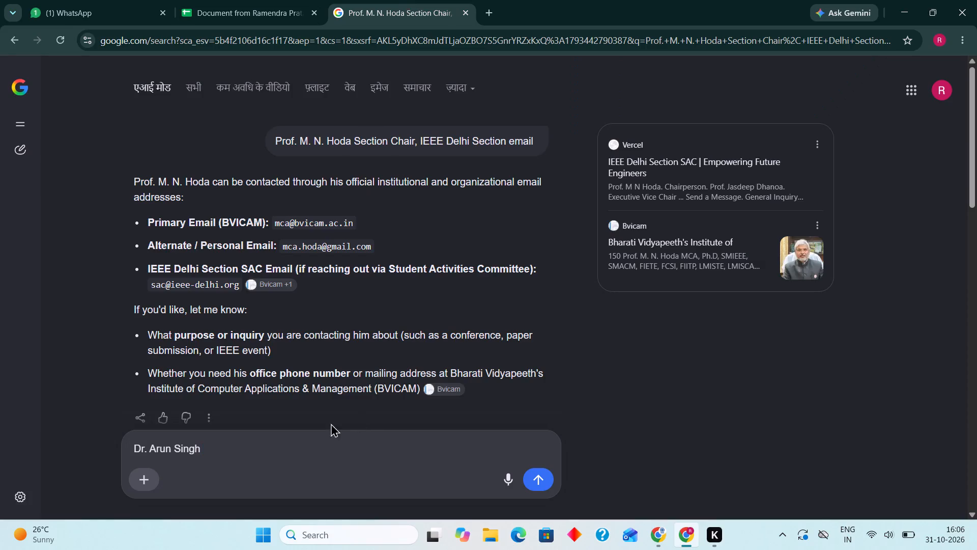
key(ctrl+v)
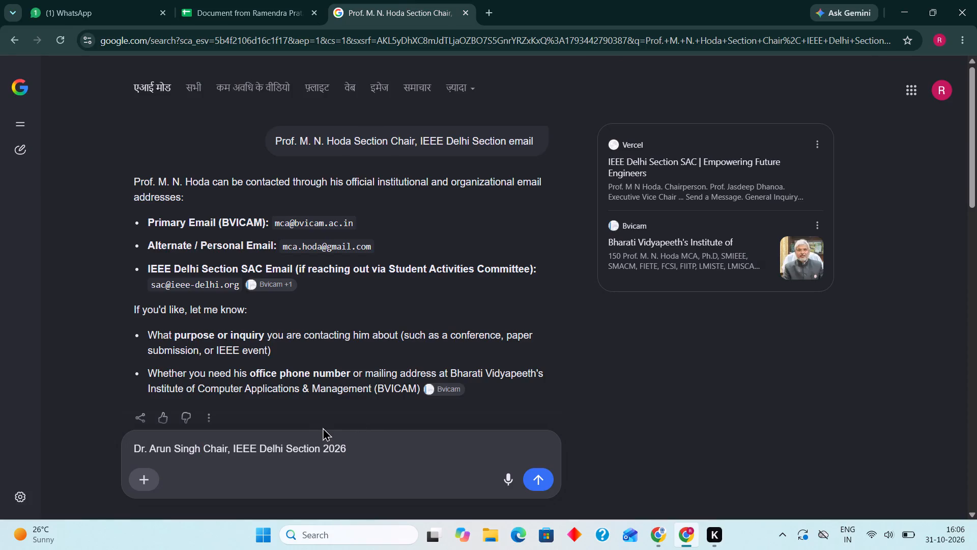
key(Return)
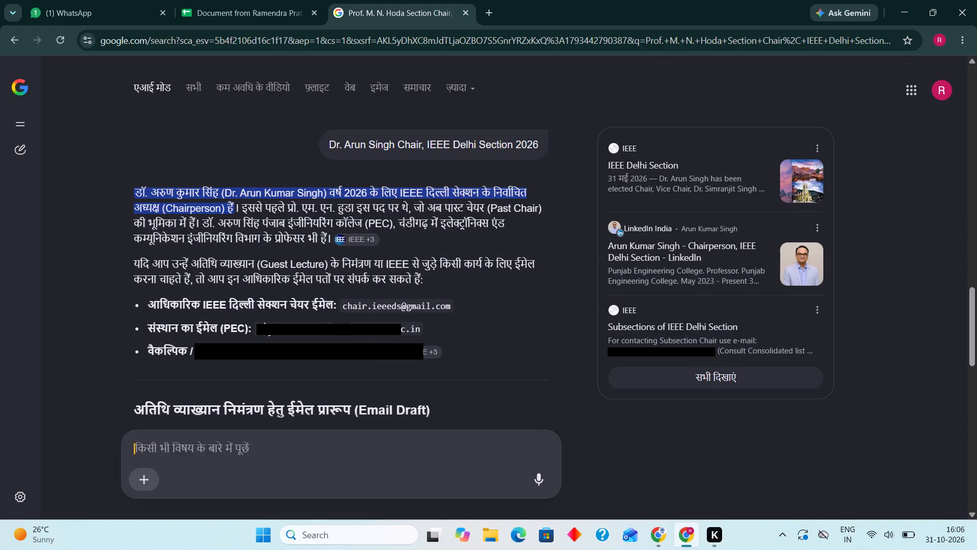
Read through the AI Mode answer on the IEEE Delhi Section chair, examining the listed email addresses and the drafted invitation.
scroll(264, 322, down, 2)
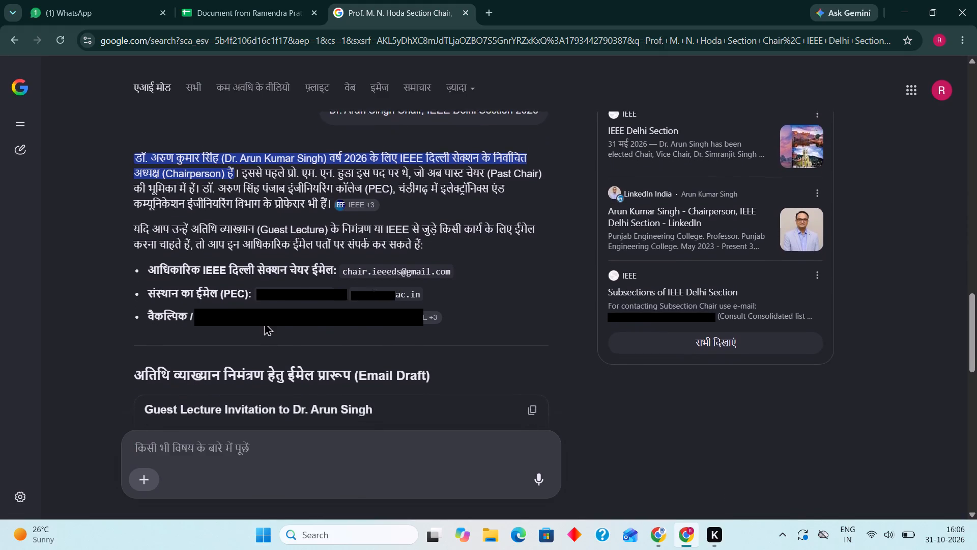
scroll(264, 322, down, 2)
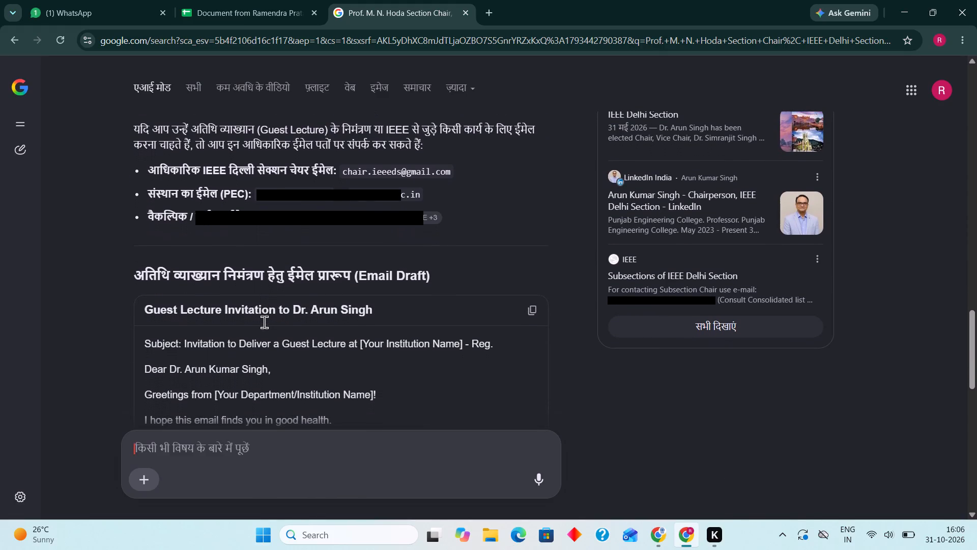
scroll(264, 322, down, 3)
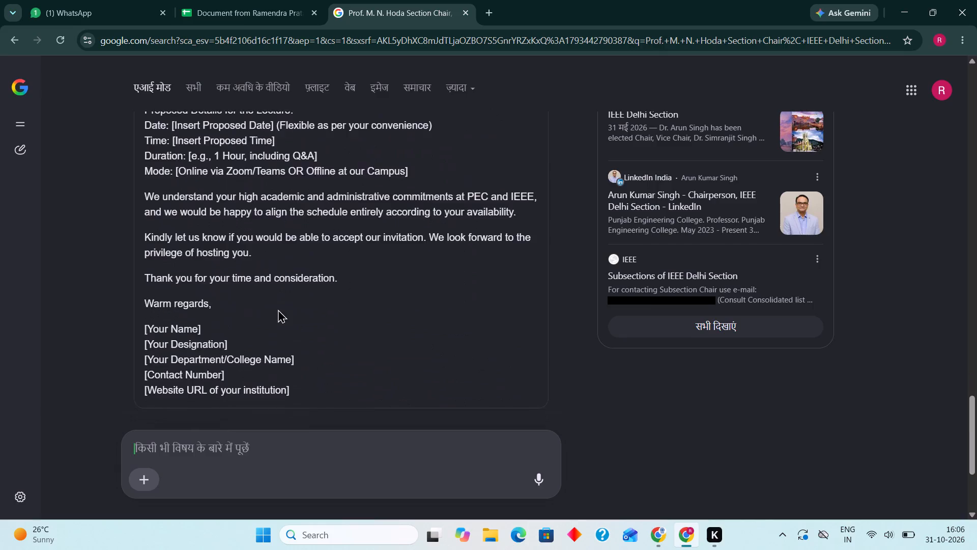
scroll(278, 309, down, 1)
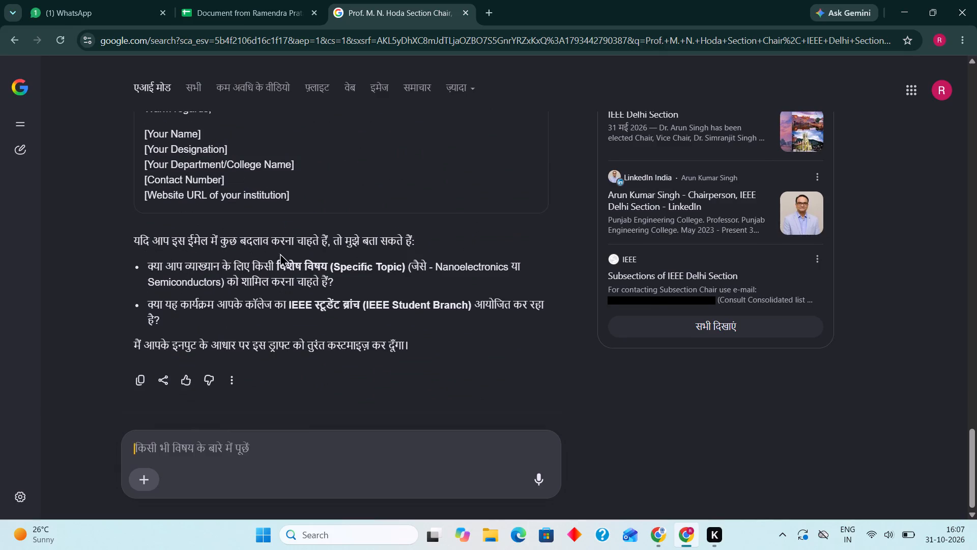
scroll(315, 265, up, 10)
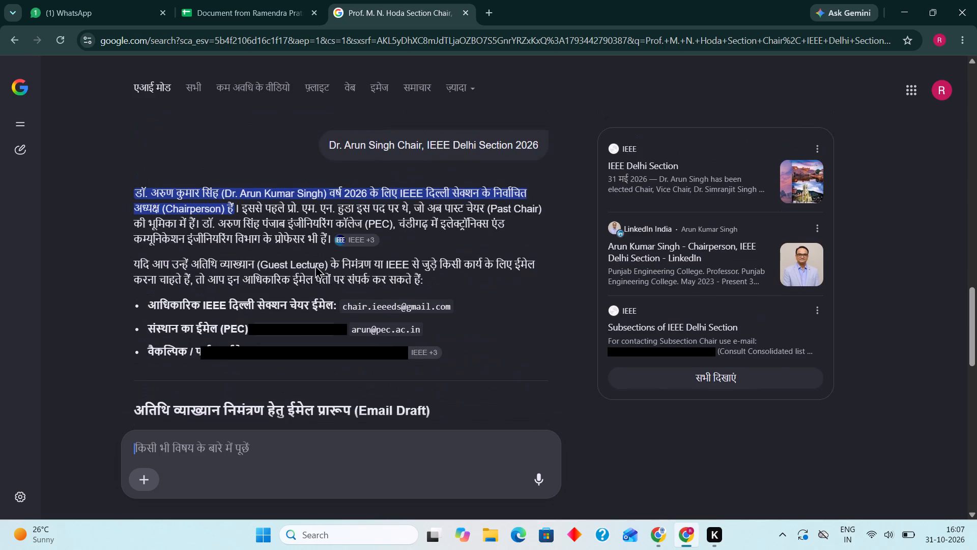
scroll(315, 265, up, 1)
click(259, 270)
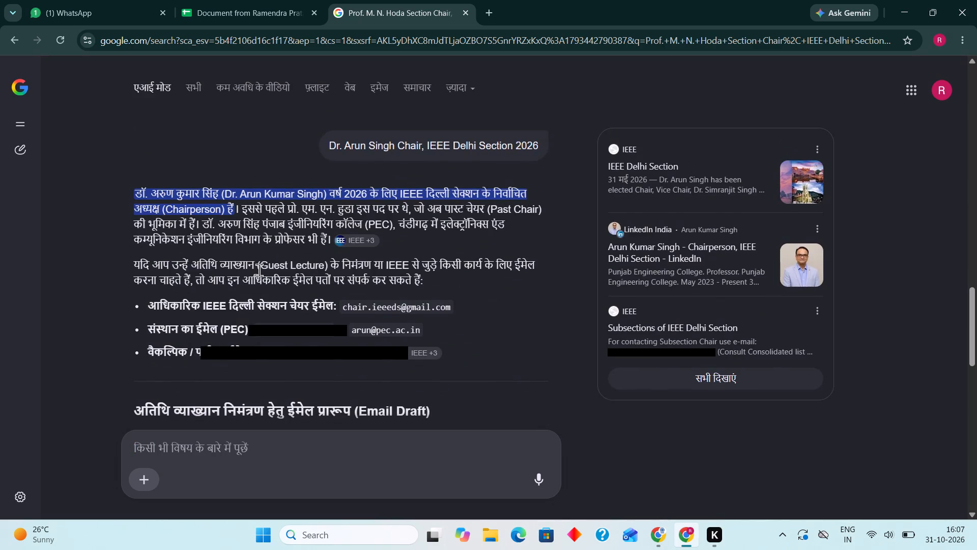
Ask AI Mode the follow-up question "kis mail pe send karu" about the chair's email addresses.
click(197, 448)
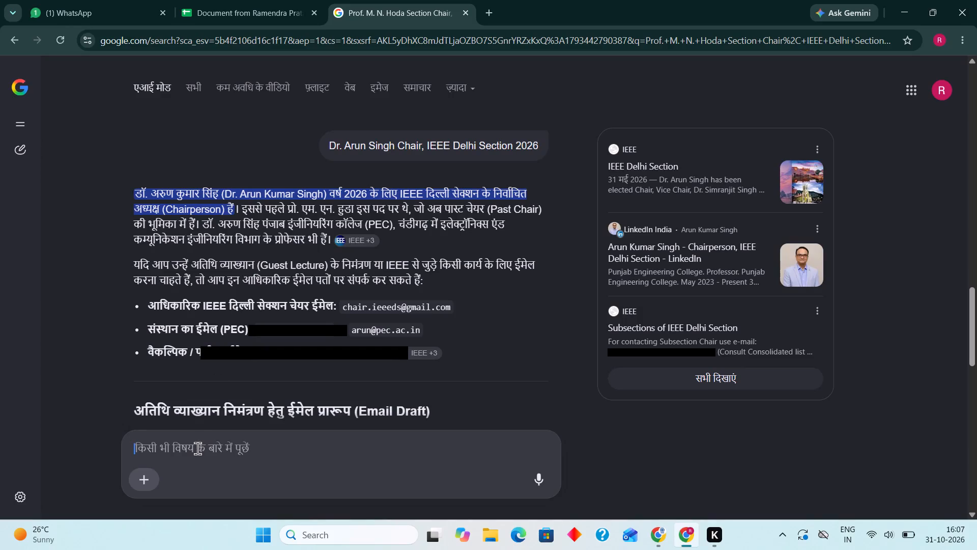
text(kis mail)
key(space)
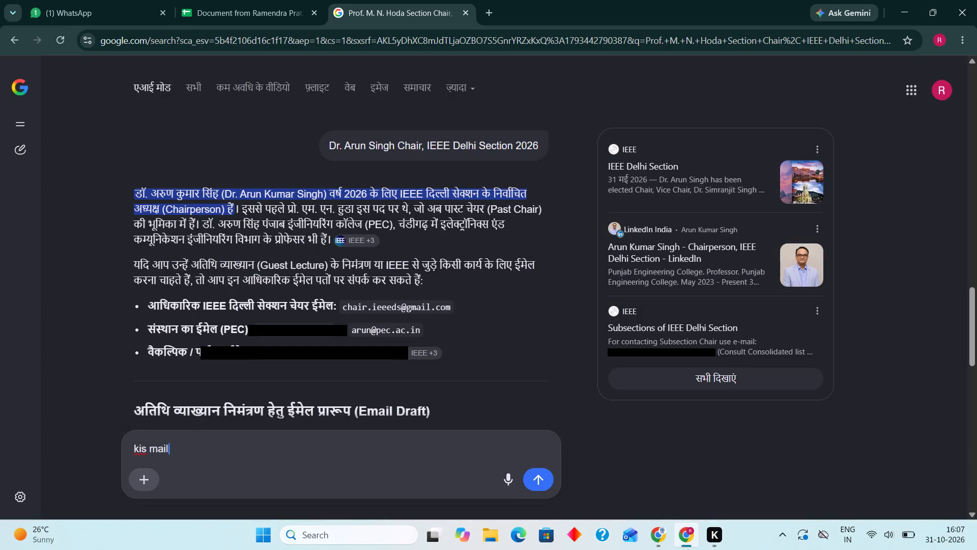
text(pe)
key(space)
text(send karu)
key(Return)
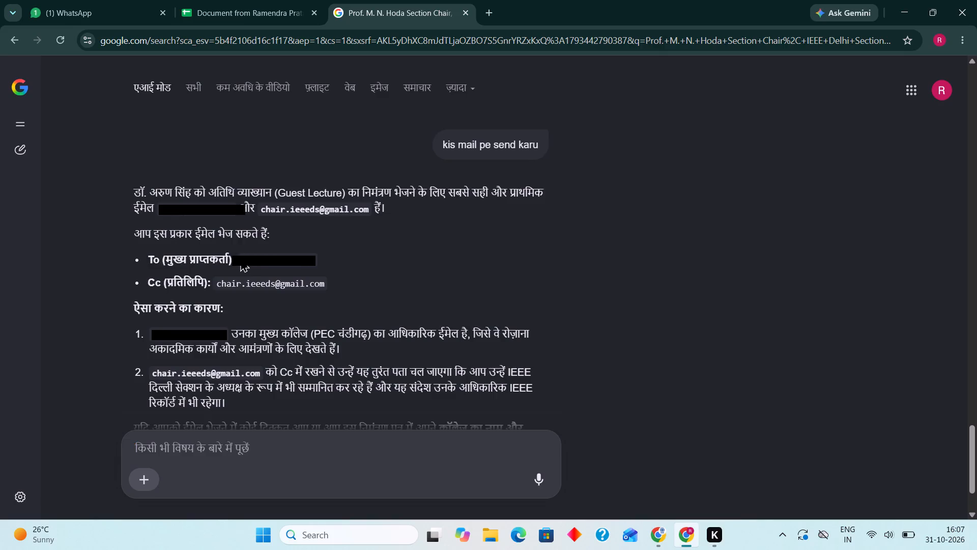
Copy the main recipient (To) email address from the answer and replace the Email cell in row 32 of the contacts sheet with it.
drag(240, 258, 317, 261)
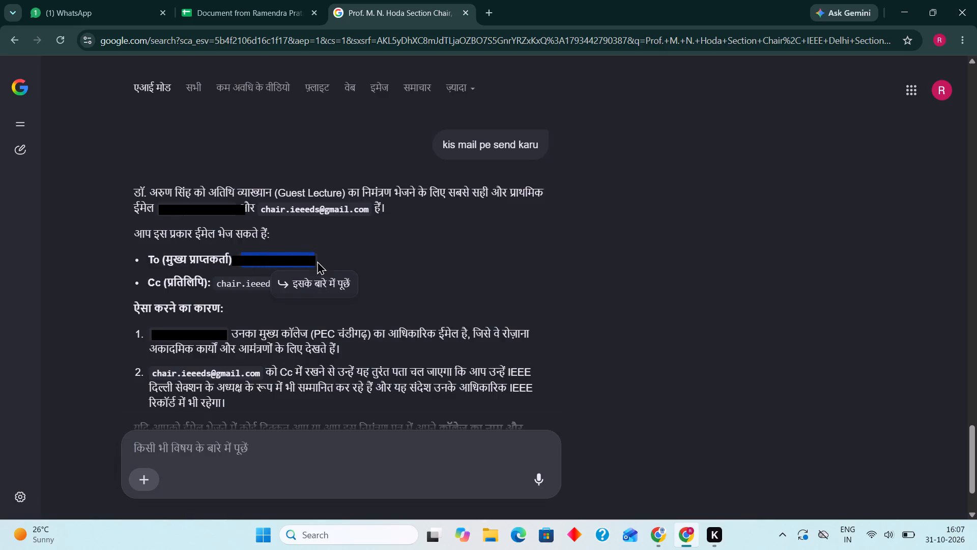
key(ctrl+c)
click(272, 0)
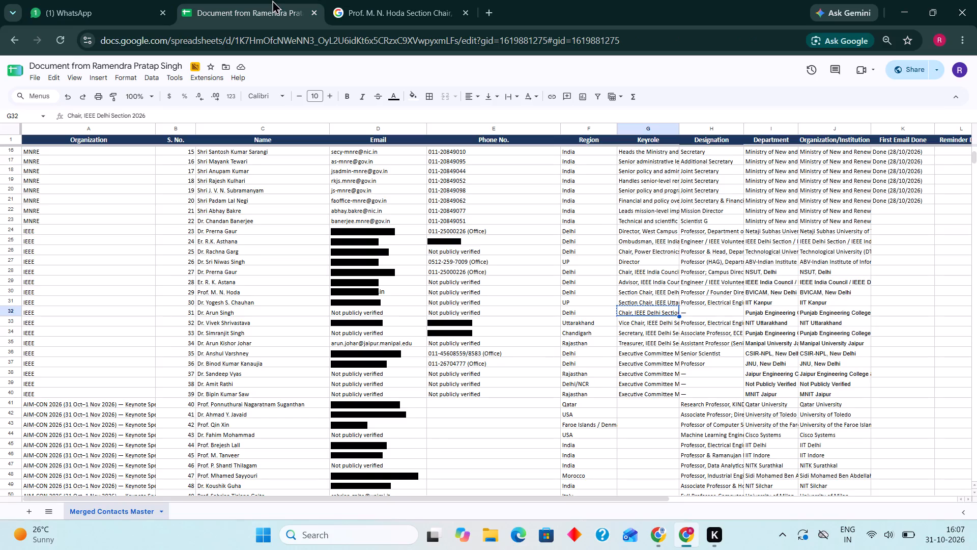
click(377, 310)
key(BackSpace)
key(ctrl+v)
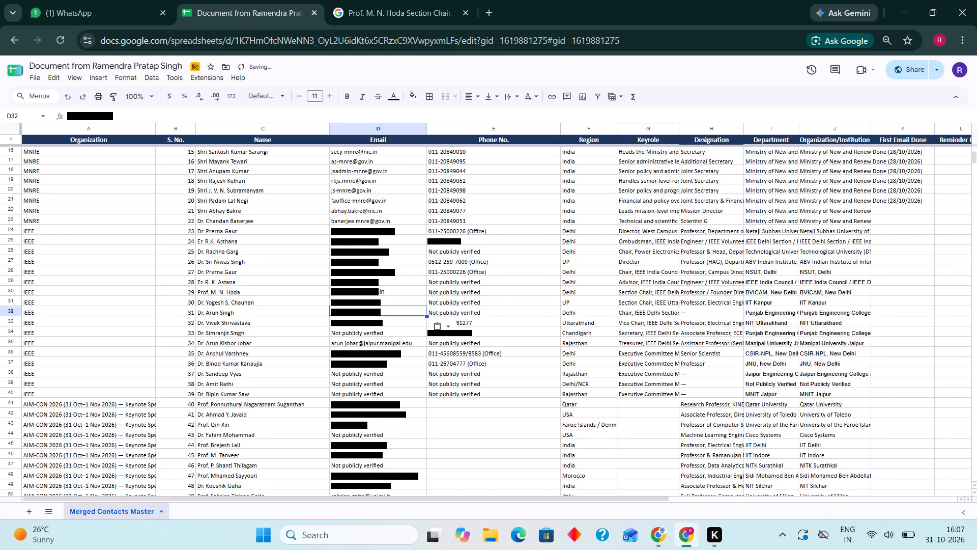
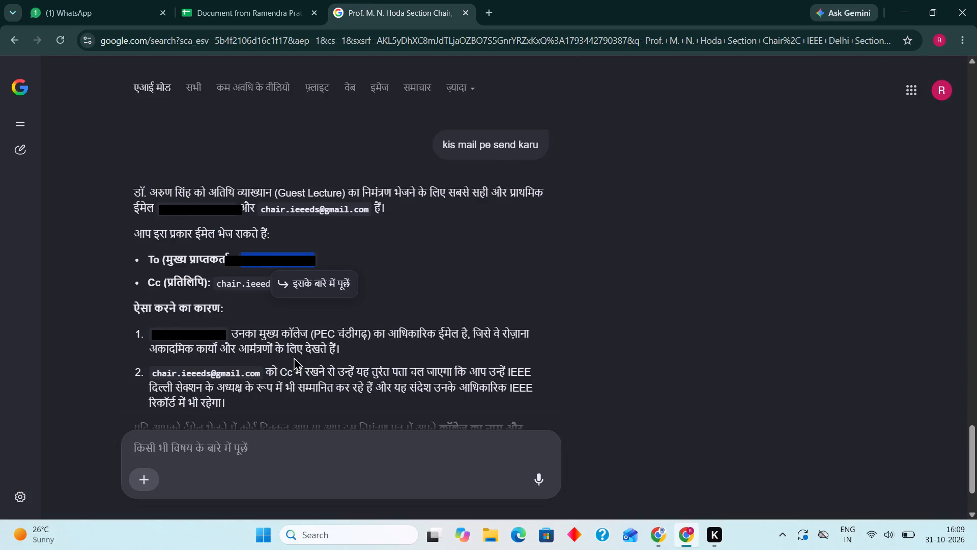
Ask AI Mode about the contact in row 34 using the name plus the sheet's key role, "Secretary, IEEE Delhi Section 2026".
ctrl+click(210, 447)
key(ctrl+v)
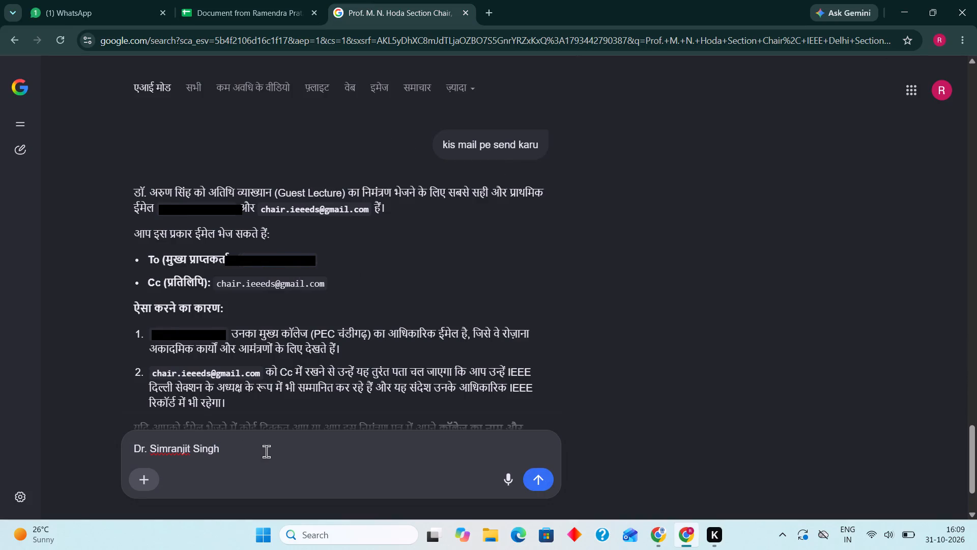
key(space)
click(283, 0)
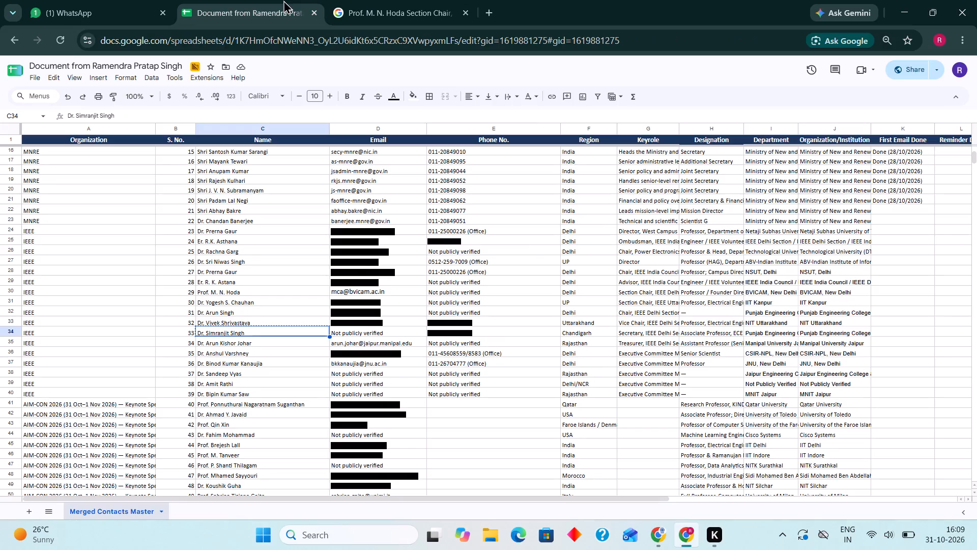
click(636, 330)
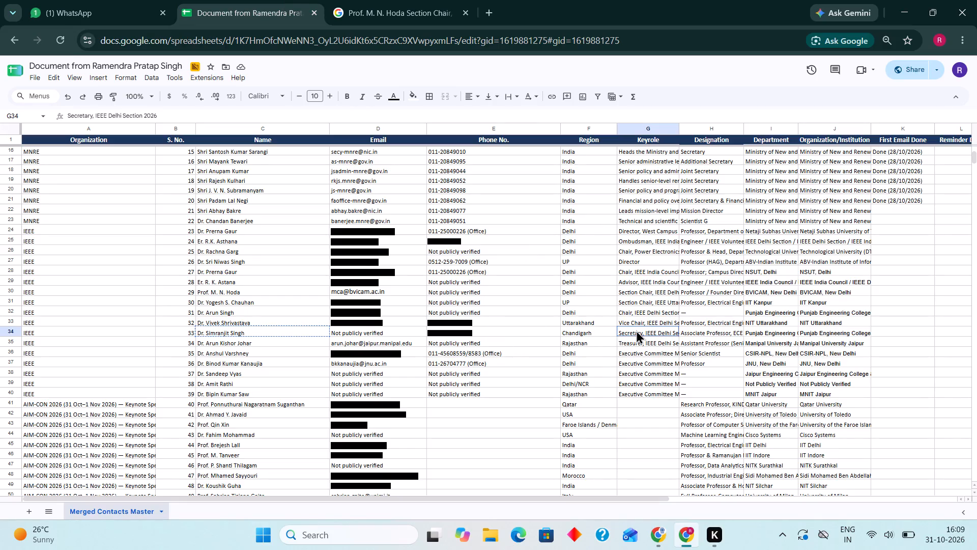
key(ctrl+c)
click(394, 0)
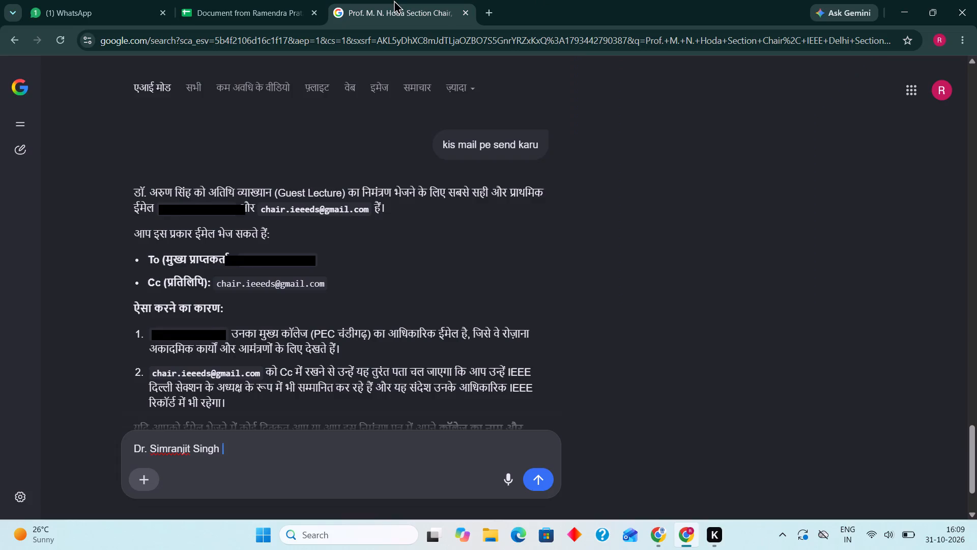
key(ctrl+v)
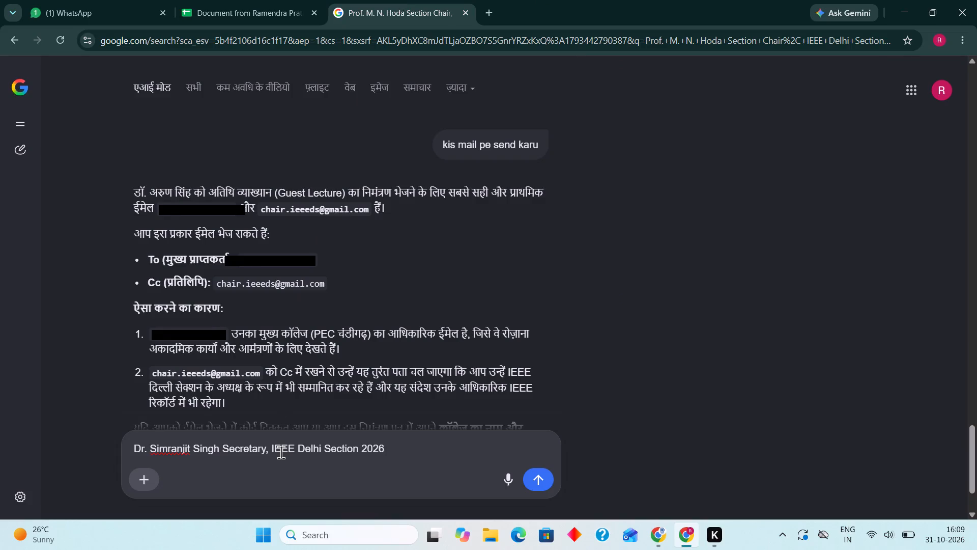
key(Return)
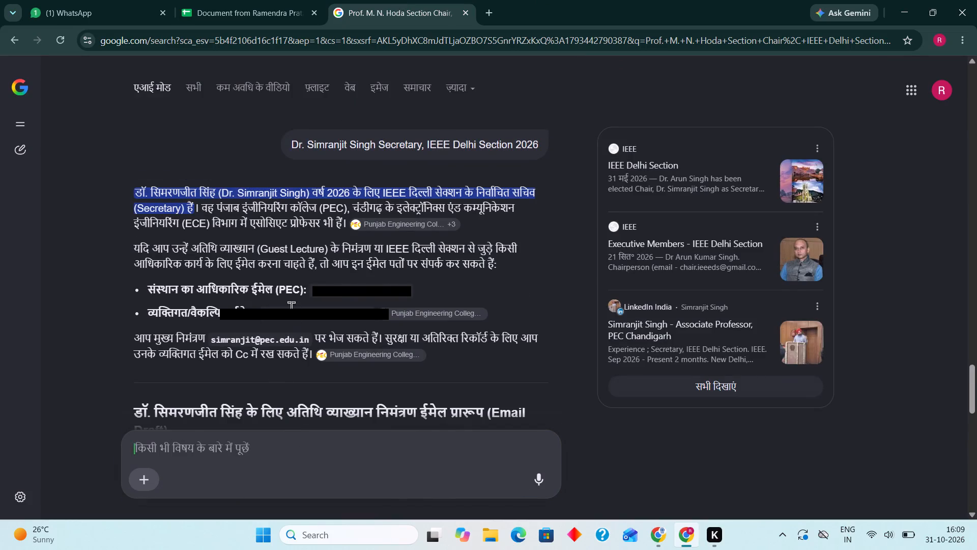
Read through the AI Mode answer on the IEEE Delhi Section secretary for email addresses and the guest lecture invitation draft.
scroll(294, 305, down, 1)
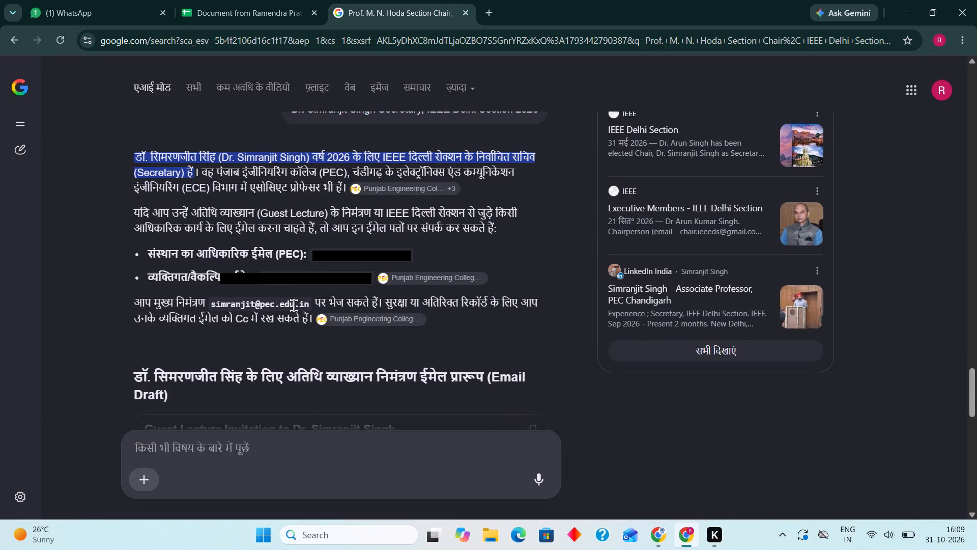
scroll(294, 305, down, 2)
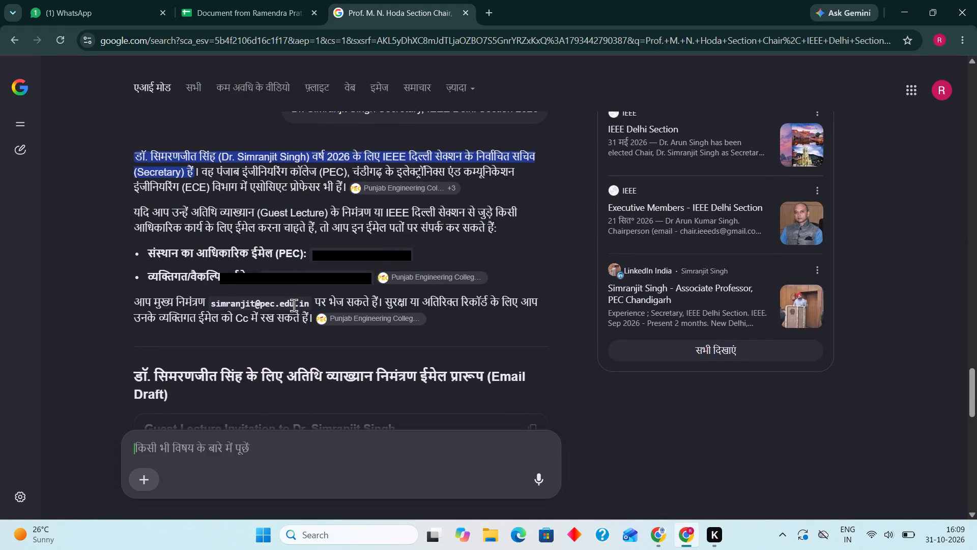
scroll(294, 305, down, 3)
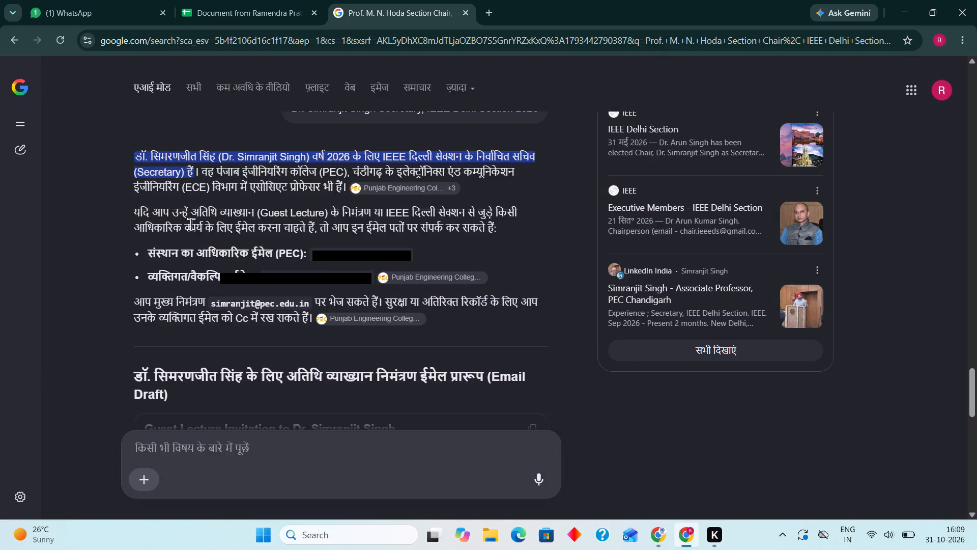
scroll(225, 266, down, 2)
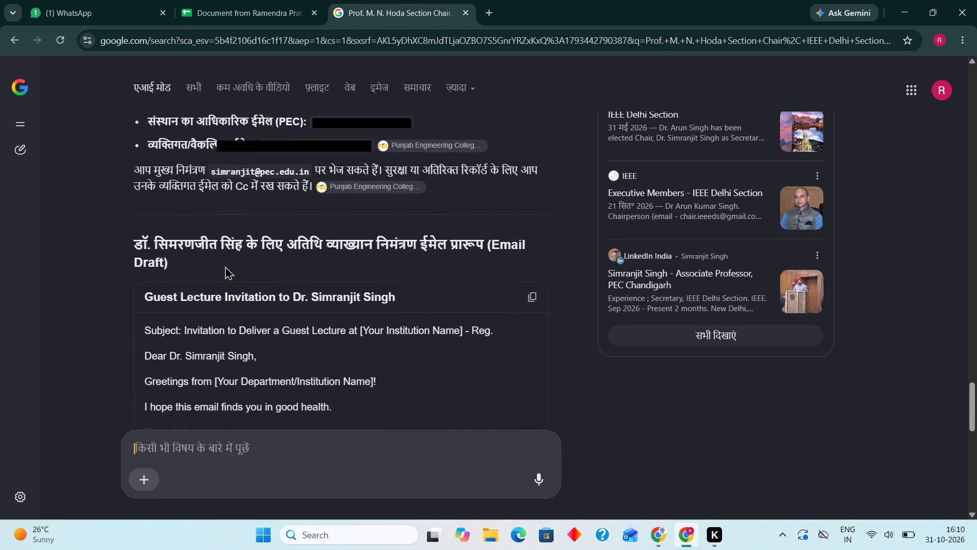
scroll(225, 266, down, 7)
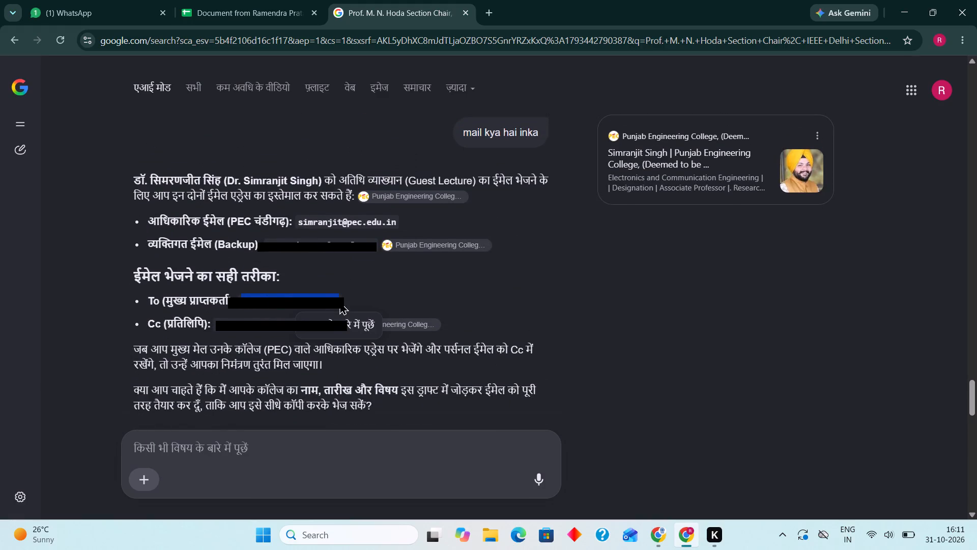
Copy the Punjab Engineering College professor's main recipient (To) email address from the AI Mode answer.
key(ctrl+c)
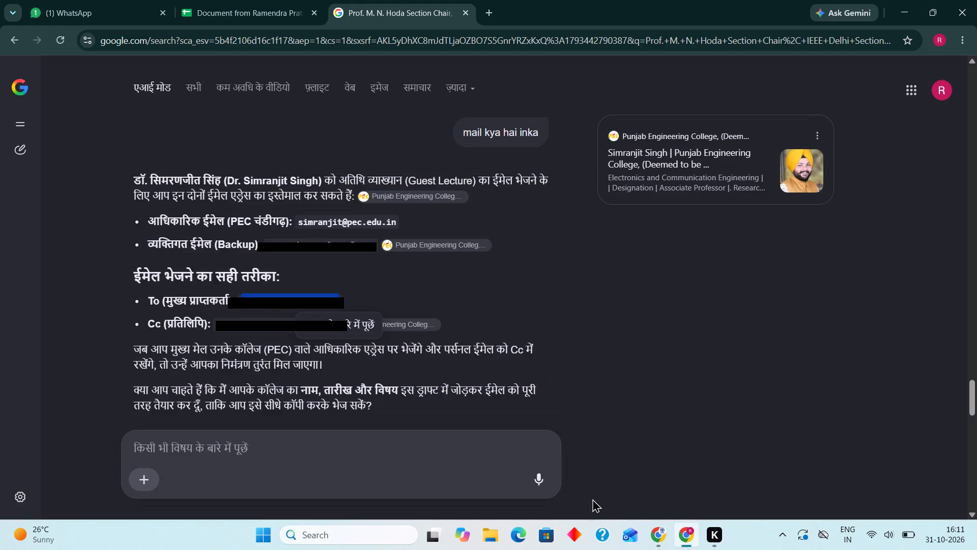
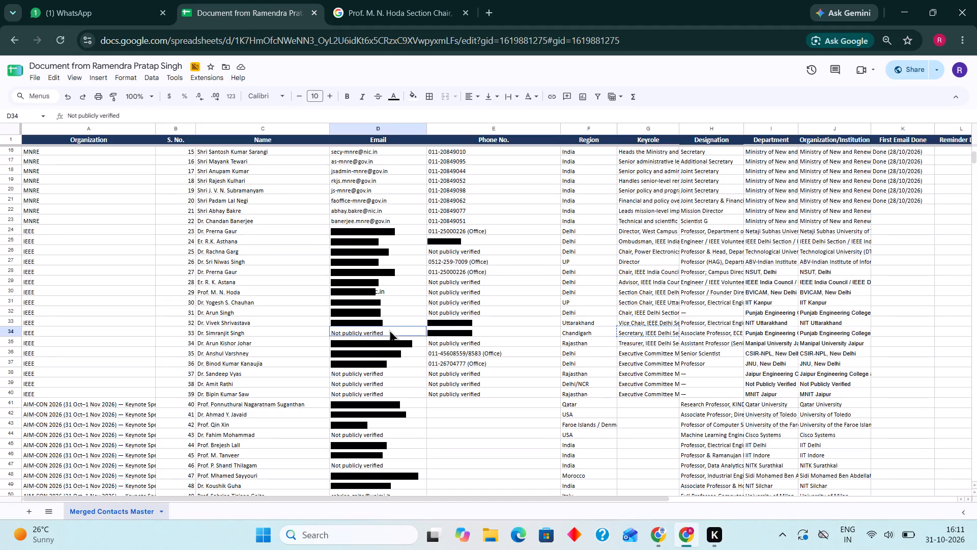
Replace "Not publicly verified" in email cell D34 with the copied primary recipient address, and return to the AI Mode conversation.
key(BackSpace)
key(ctrl+v)
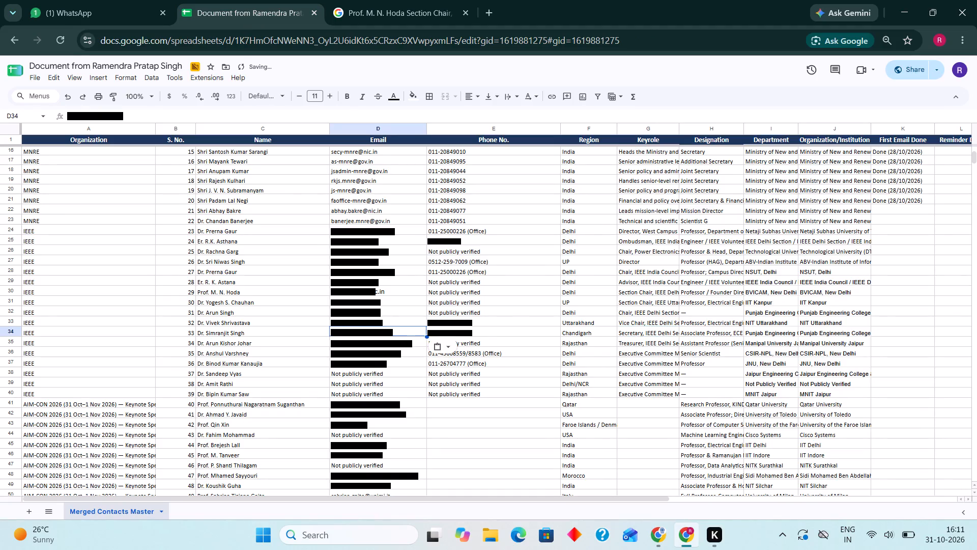
click(391, 1)
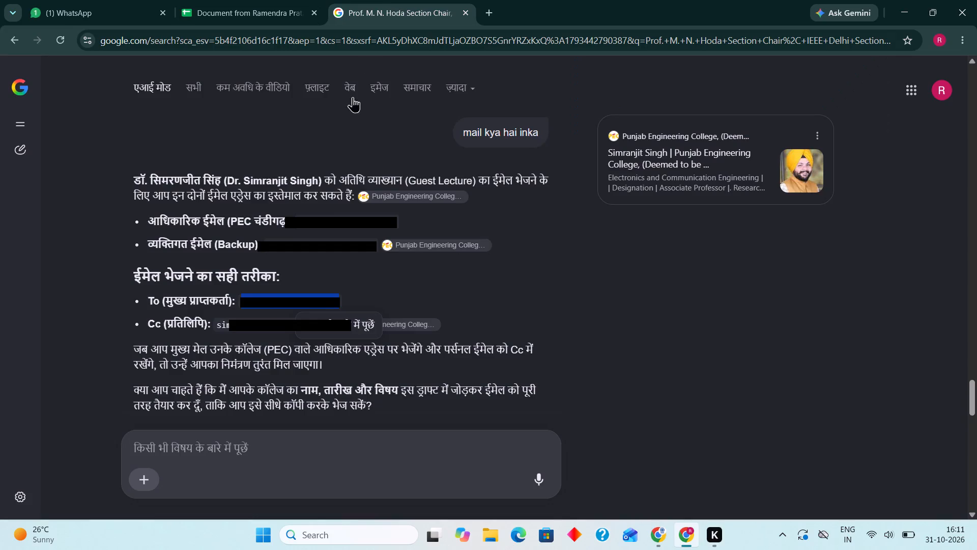
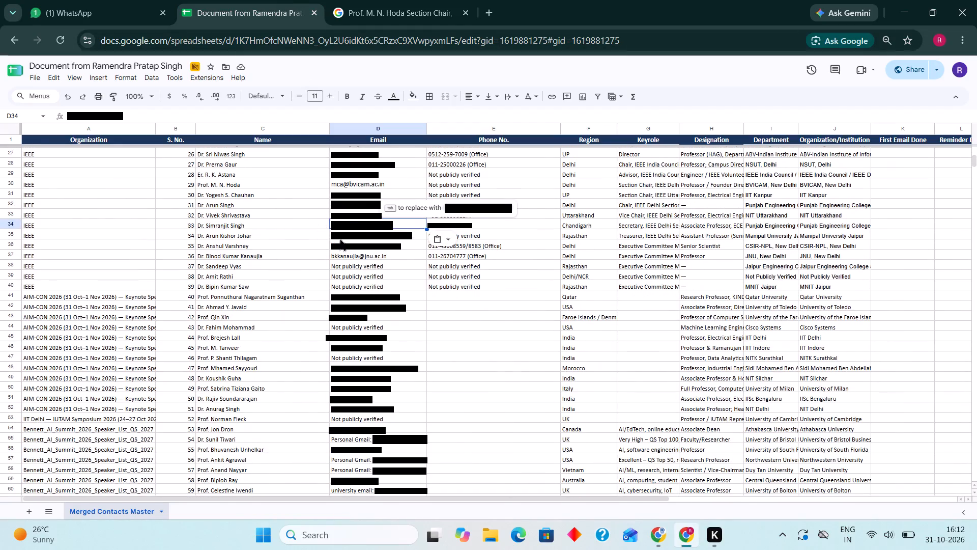
Copy the email address in cell D35, for the IEEE contact with S. No. 34, from the Merged Contacts Master sheet.
click(342, 233)
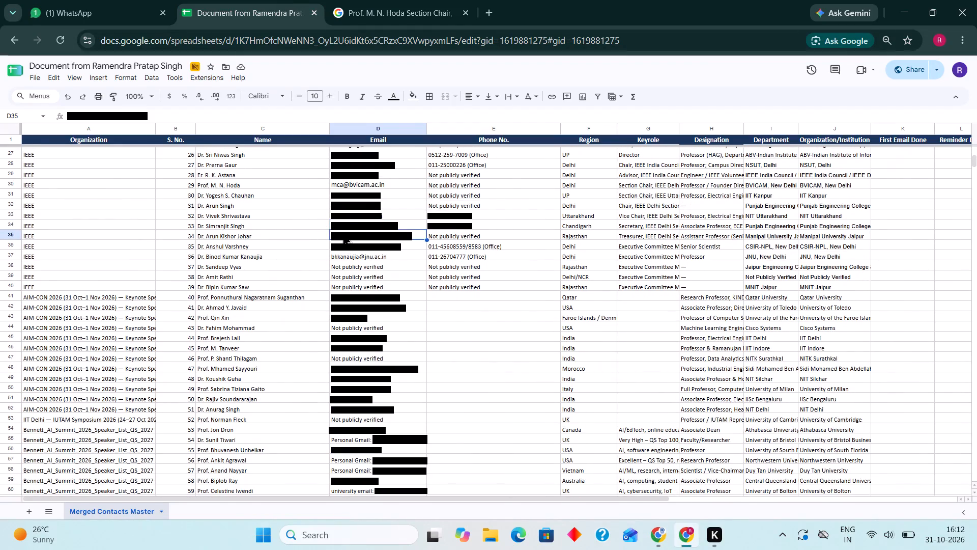
click(342, 233)
key(ctrl+c)
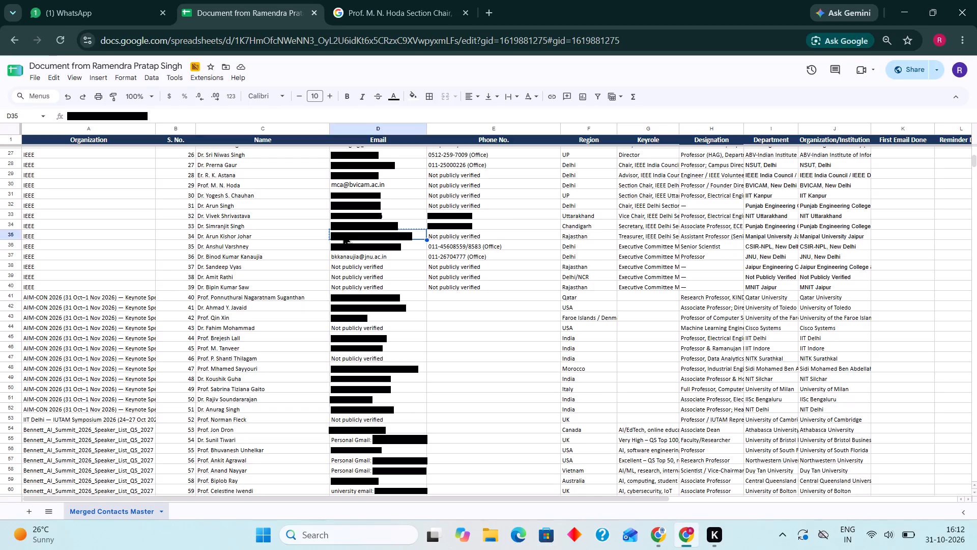
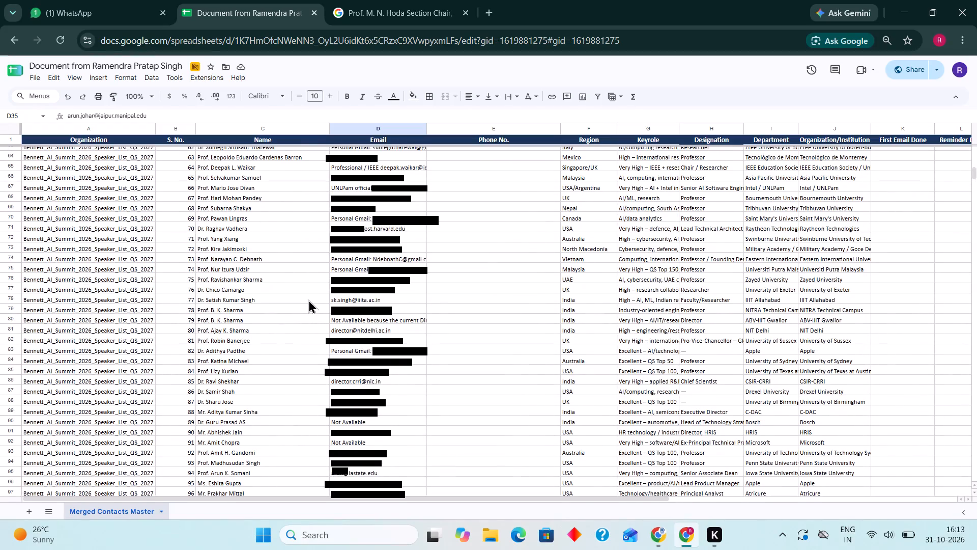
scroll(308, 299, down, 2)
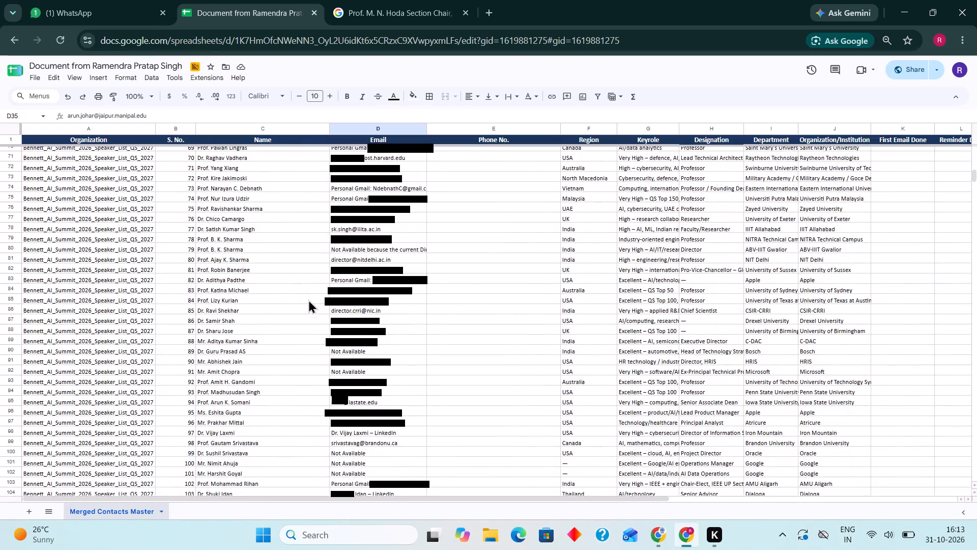
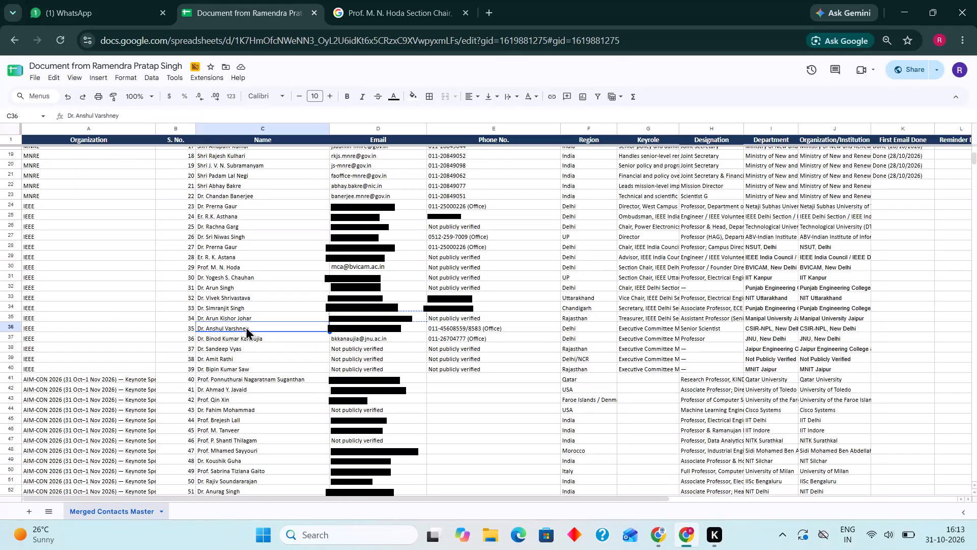
Copy the name of contact S. No. 35 (CSIR-NPL) from the sheet and put it in the Google search in place of the professor's query.
key(ctrl+c)
click(425, 2)
scroll(411, 153, up, 5)
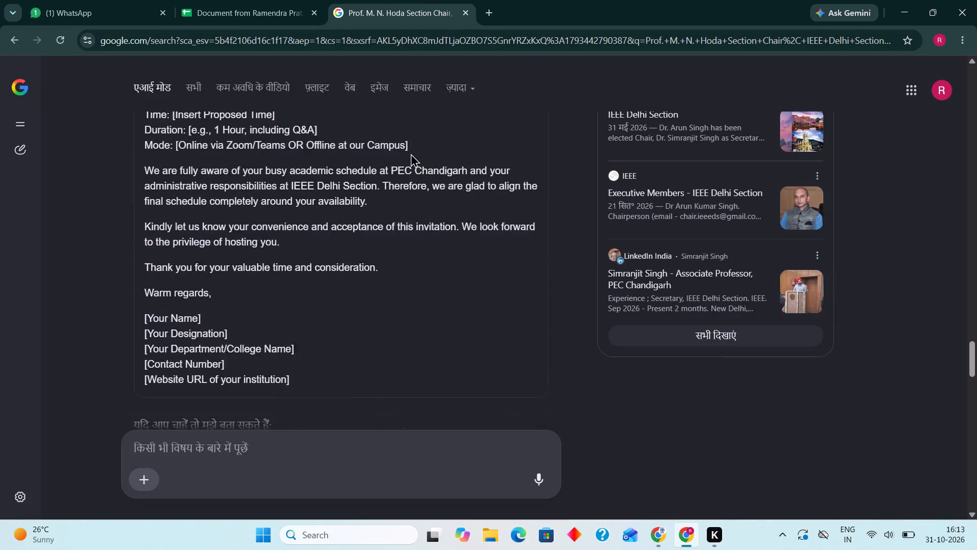
scroll(411, 153, up, 20)
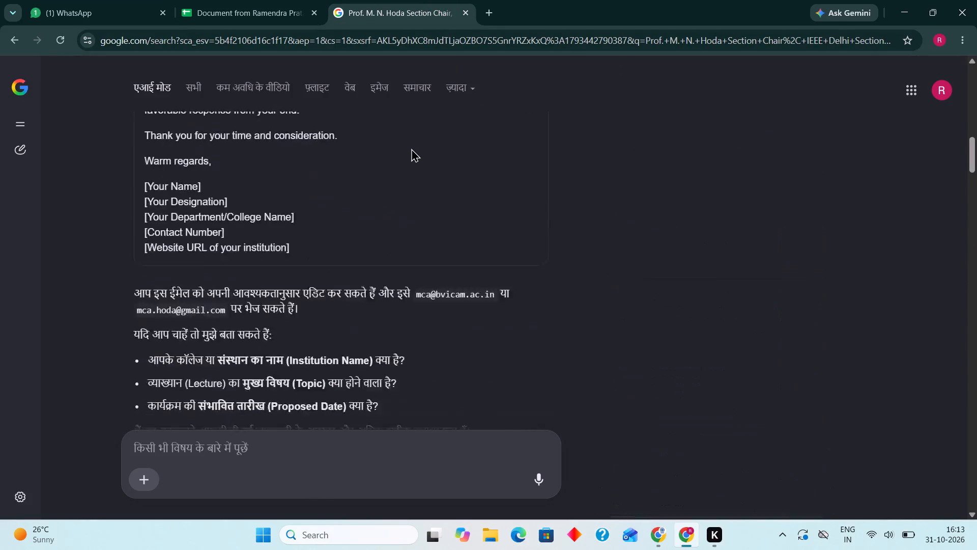
scroll(411, 148, up, 17)
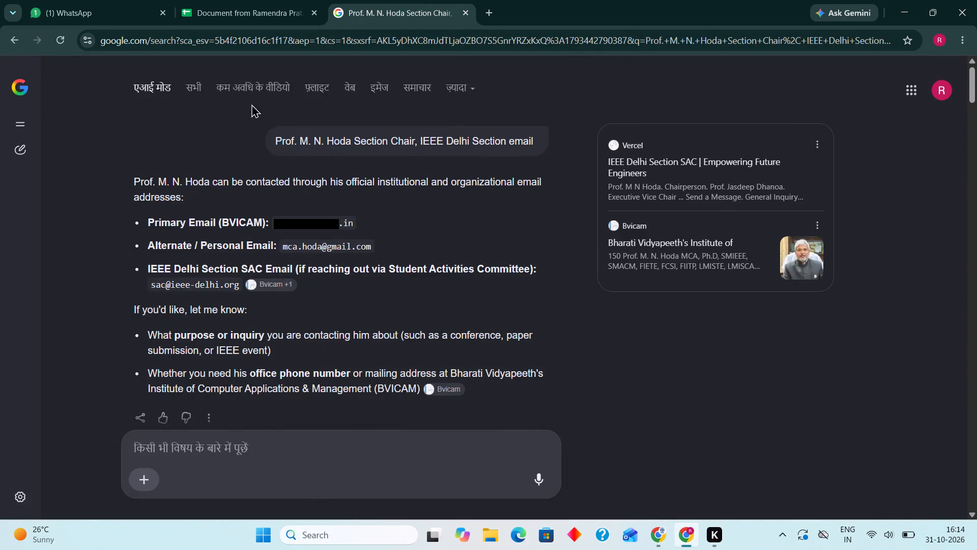
click(197, 80)
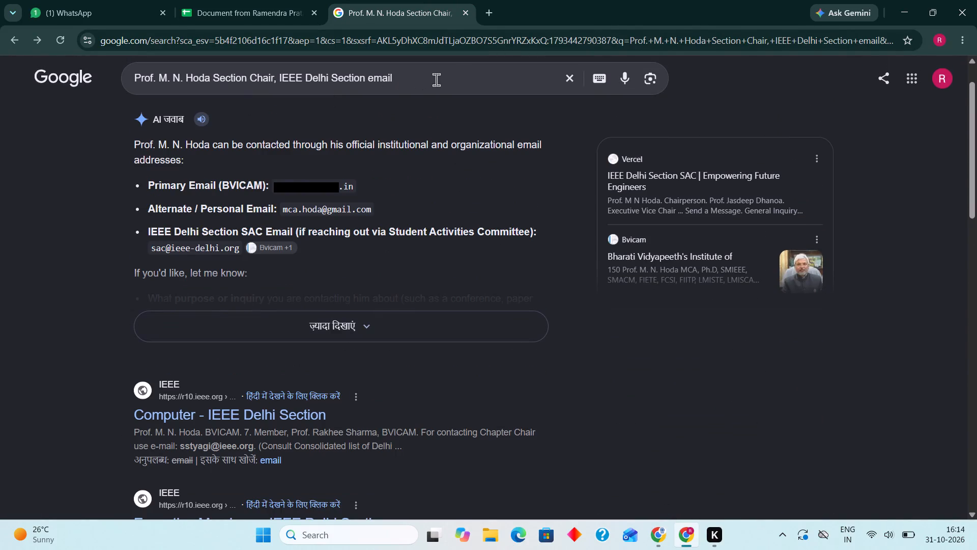
click(561, 74)
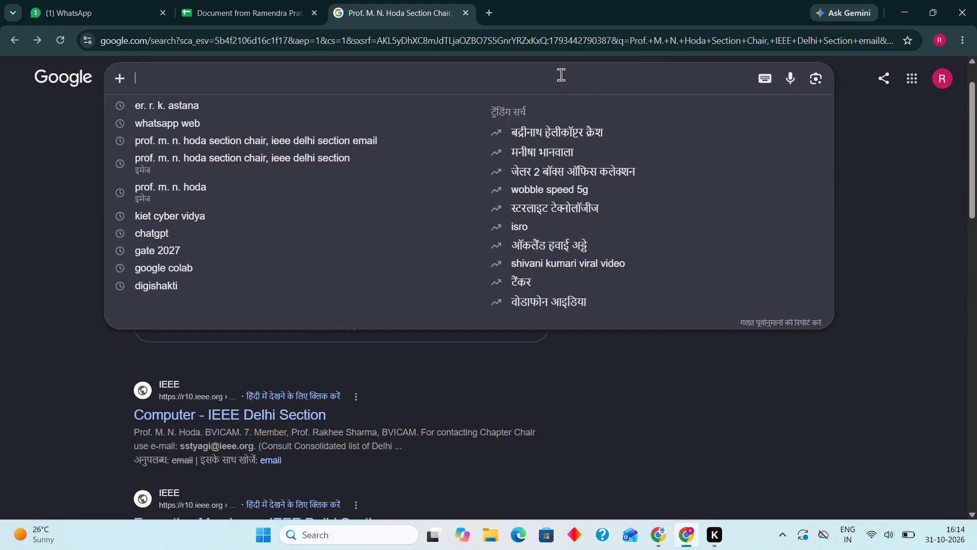
key(ctrl+v)
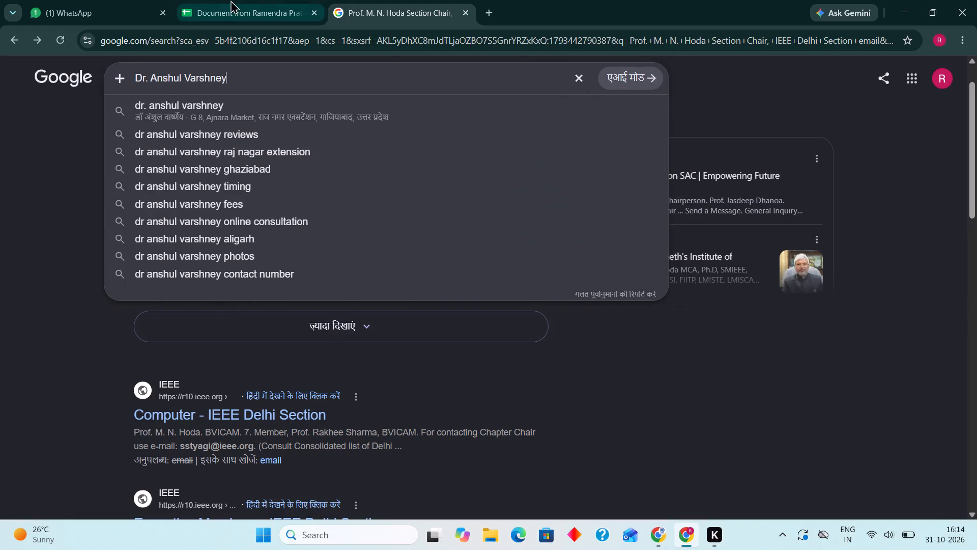
Add the contact's key role from the sheet, "Executive Committee Member, IEEE Delhi Section 2026", to the name, run the search and show the image (इमेज) results.
click(230, 0)
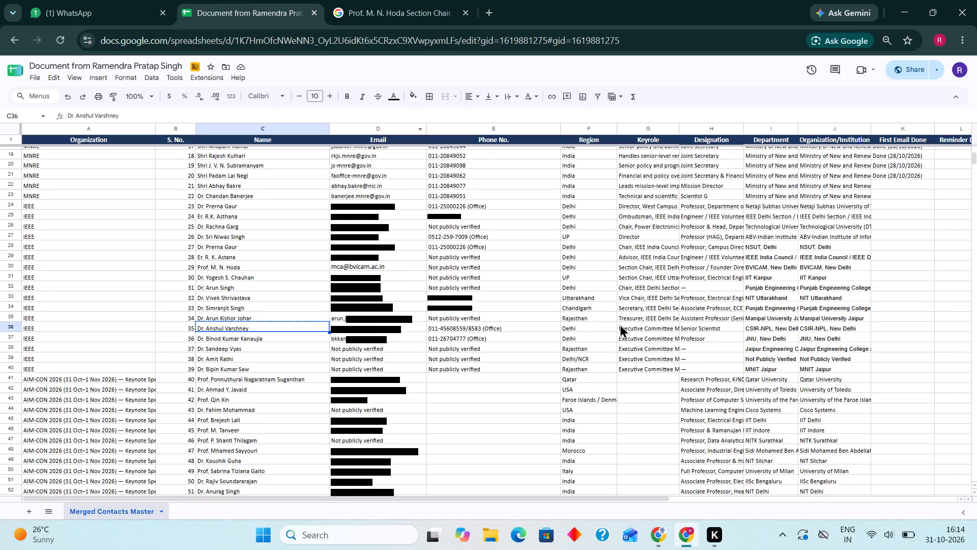
click(638, 323)
key(ctrl+c)
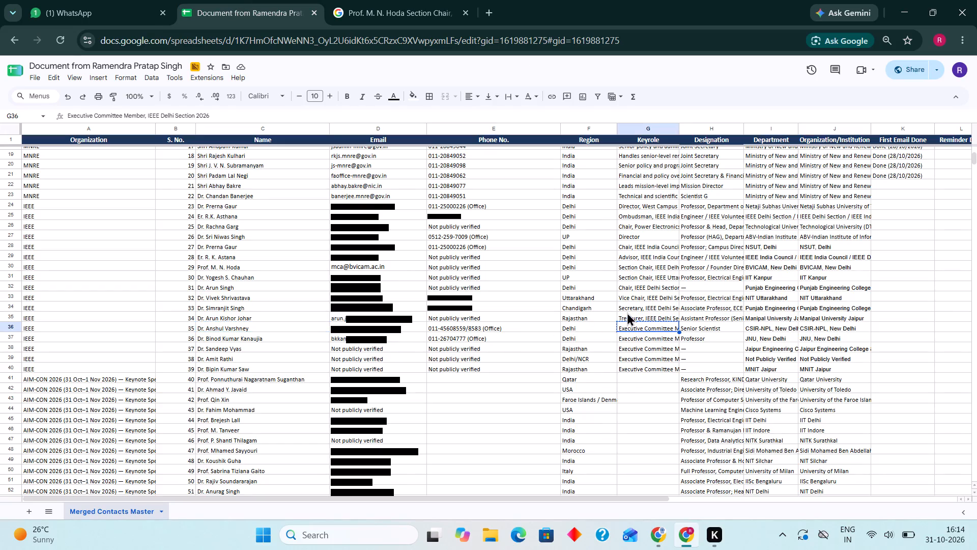
click(428, 0)
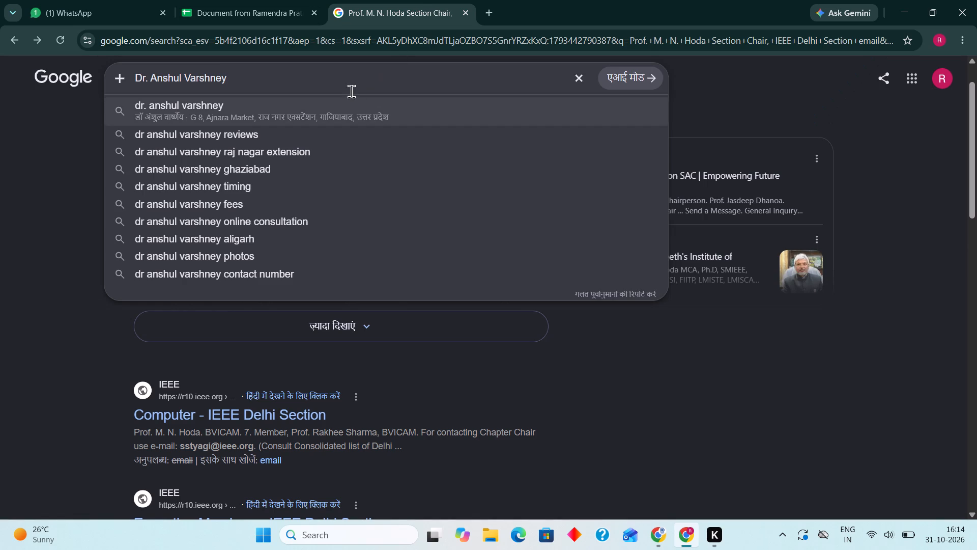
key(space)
key(ctrl+v)
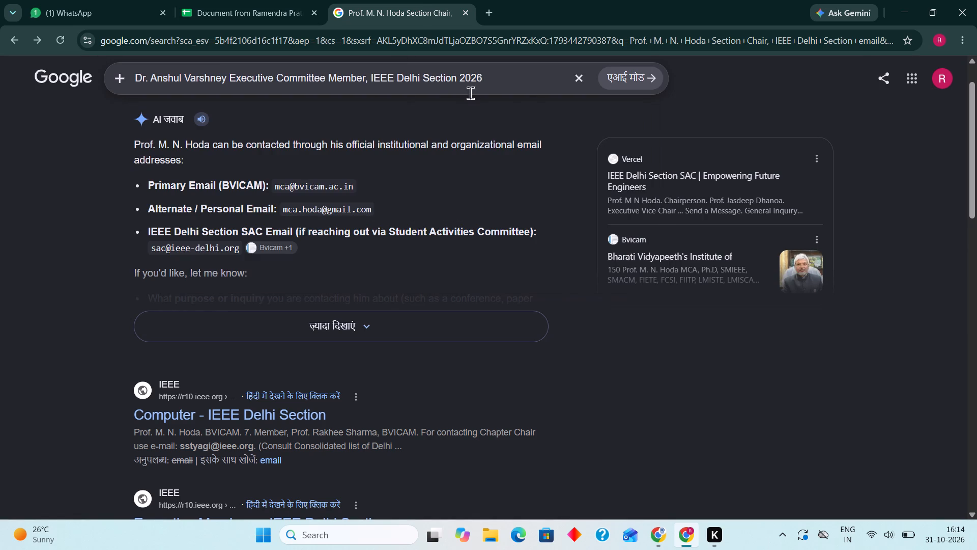
key(Return)
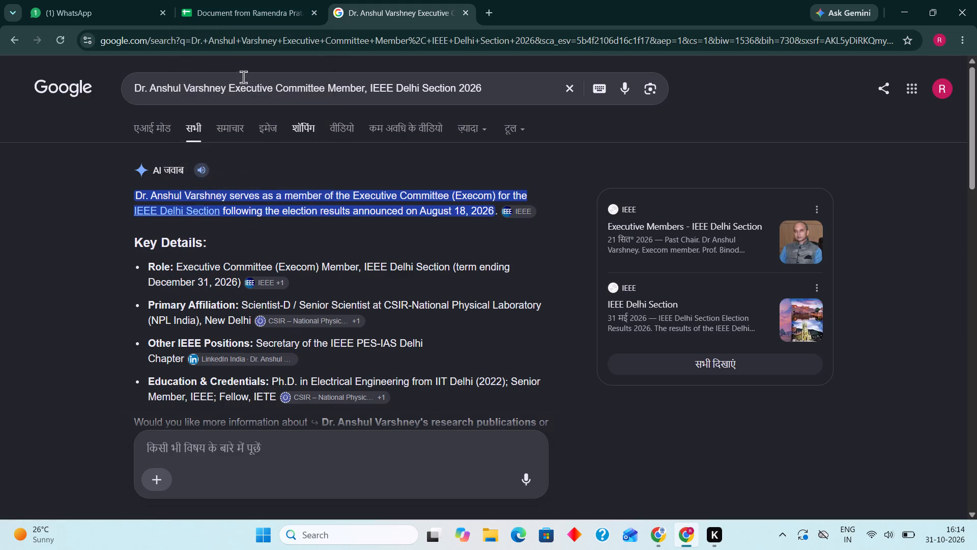
click(265, 129)
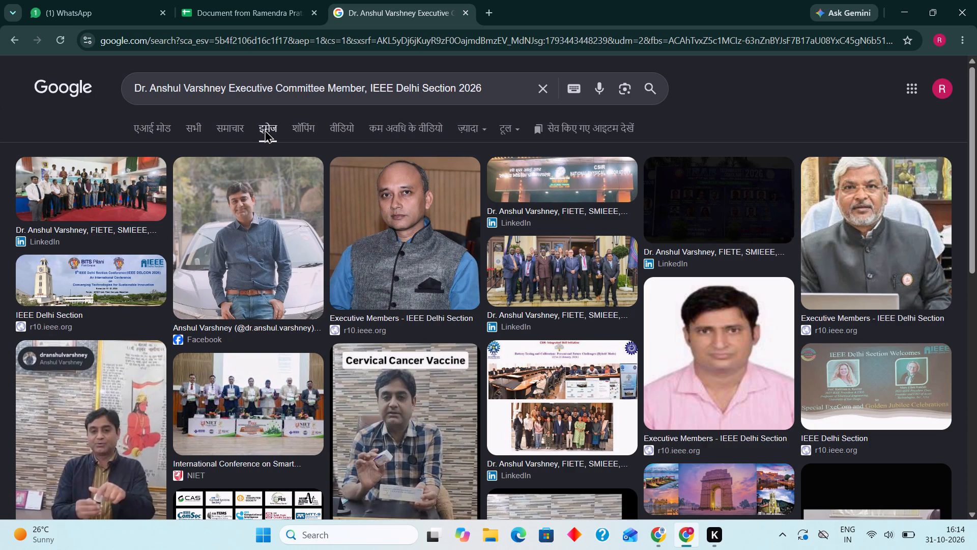
Copy the email address of contact S. No. 35 (CSIR-NPL) from the contacts sheet.
click(245, 0)
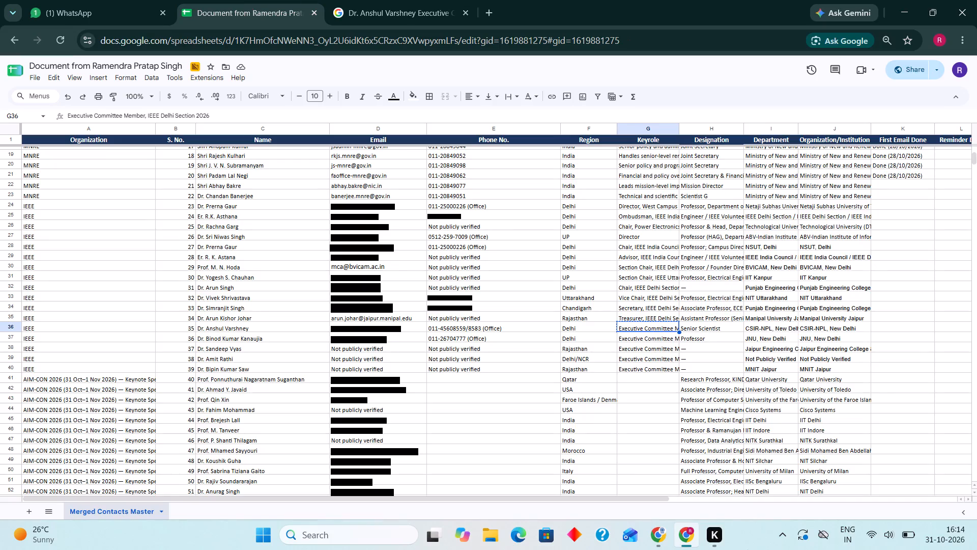
click(374, 326)
key(ctrl+c)
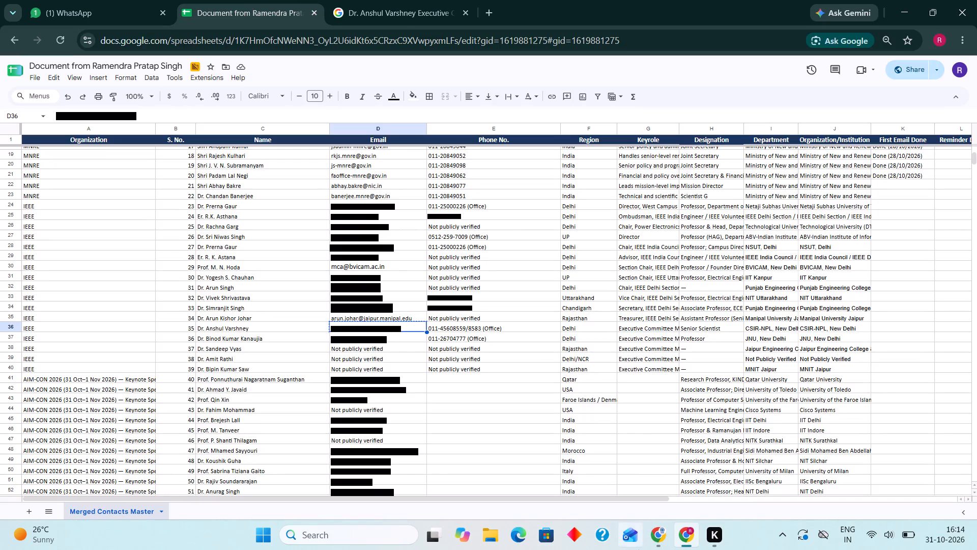
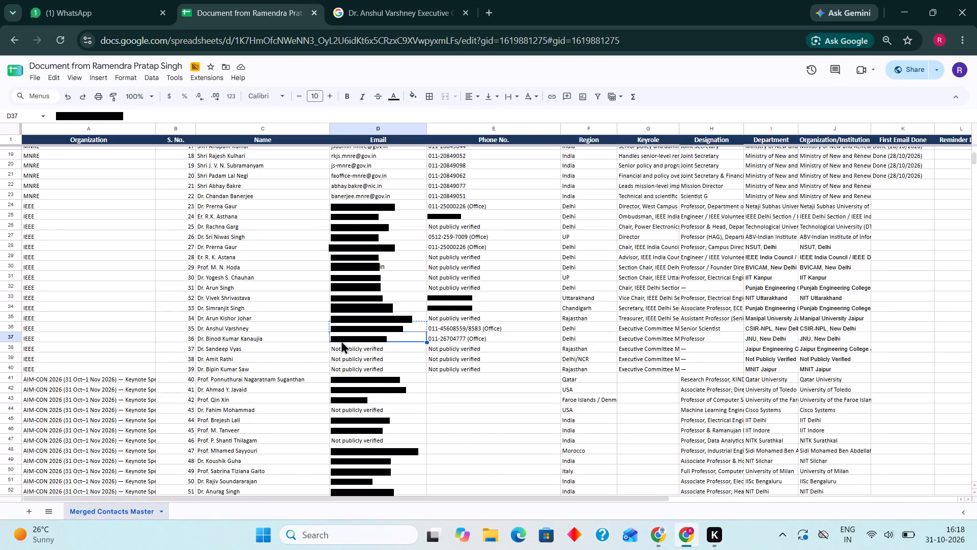
Copy the email address of the IEEE Executive Committee professor from JNU, New Delhi in the Merged Contacts Master sheet.
key(ctrl+c)
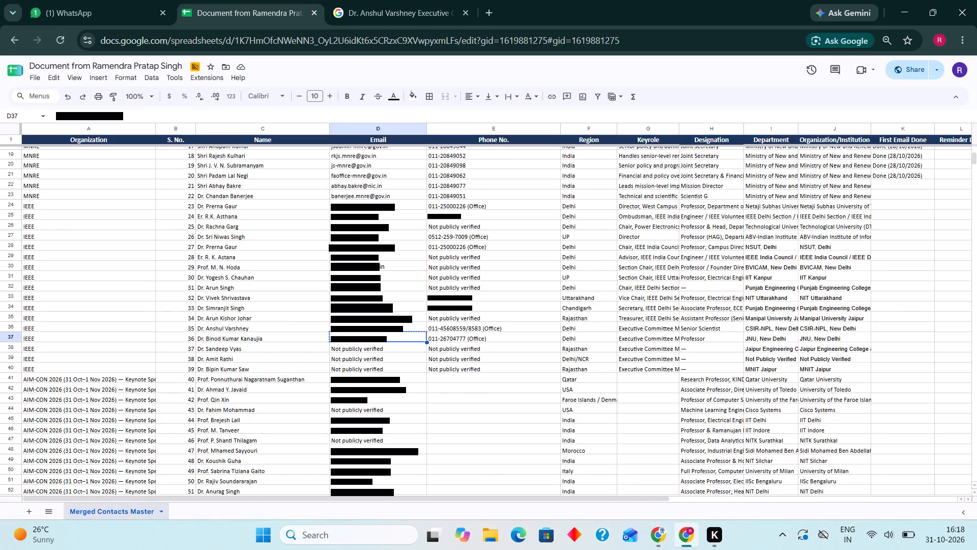
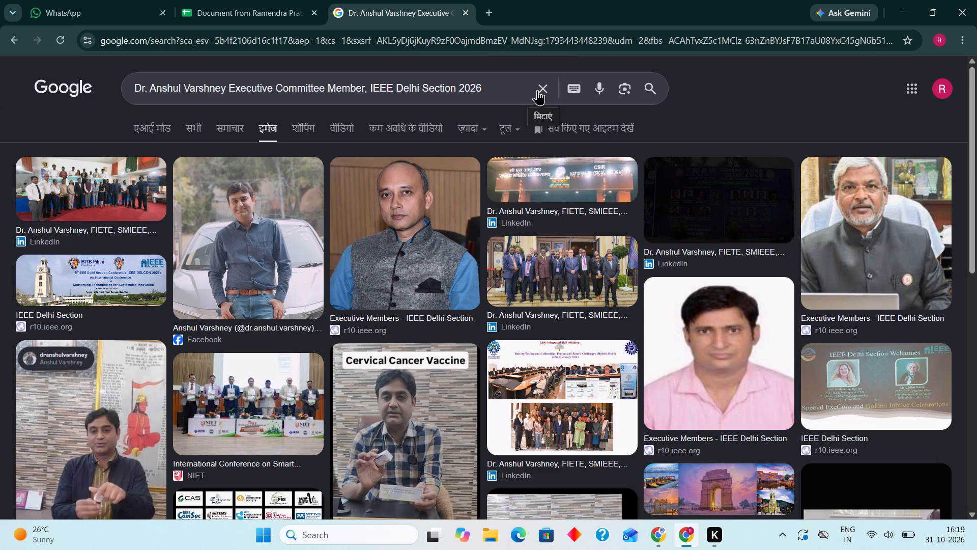
Search Google for the row 38 contact's name plus the sheet's key role, "Executive Committee Member, IEEE Delhi Section 2026", and show the All (सभी) results.
click(537, 89)
key(ctrl+v)
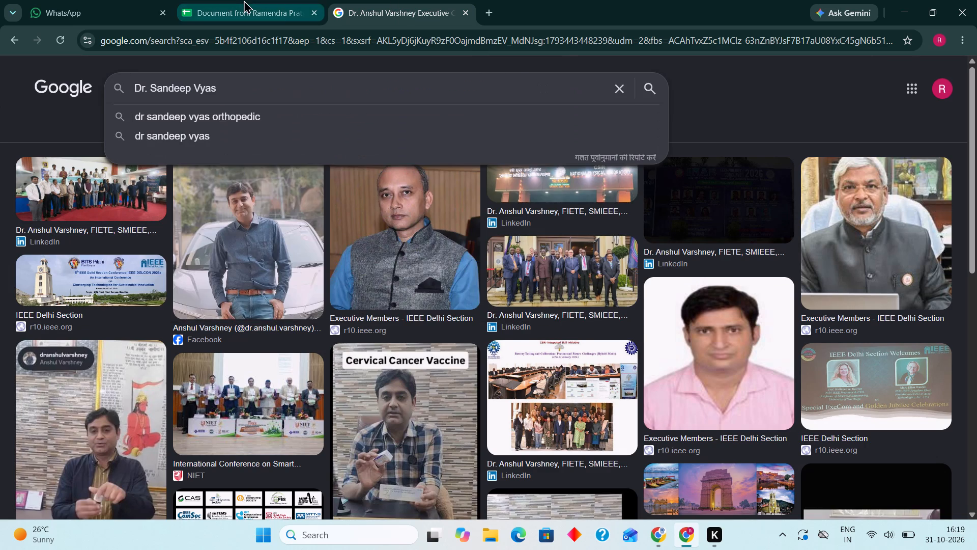
click(244, 0)
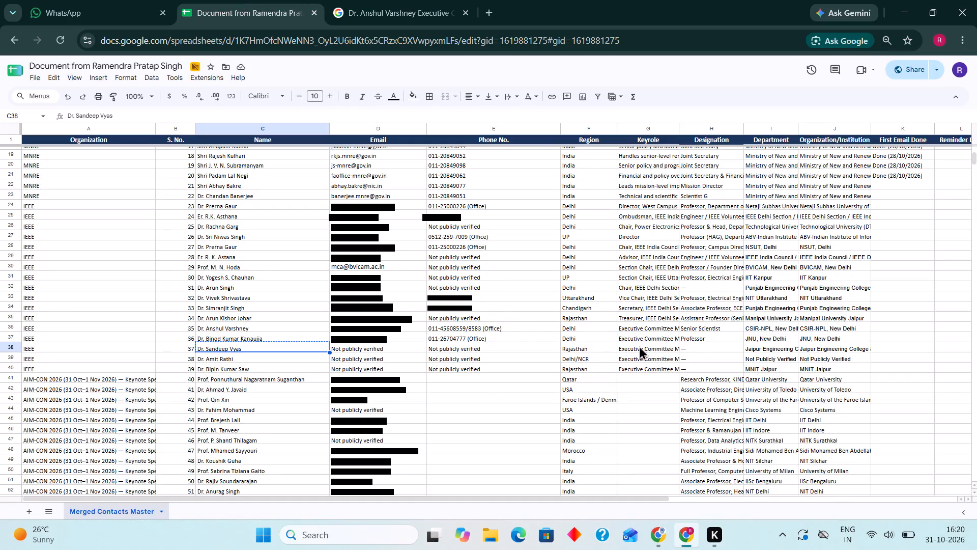
click(641, 345)
key(ctrl+c)
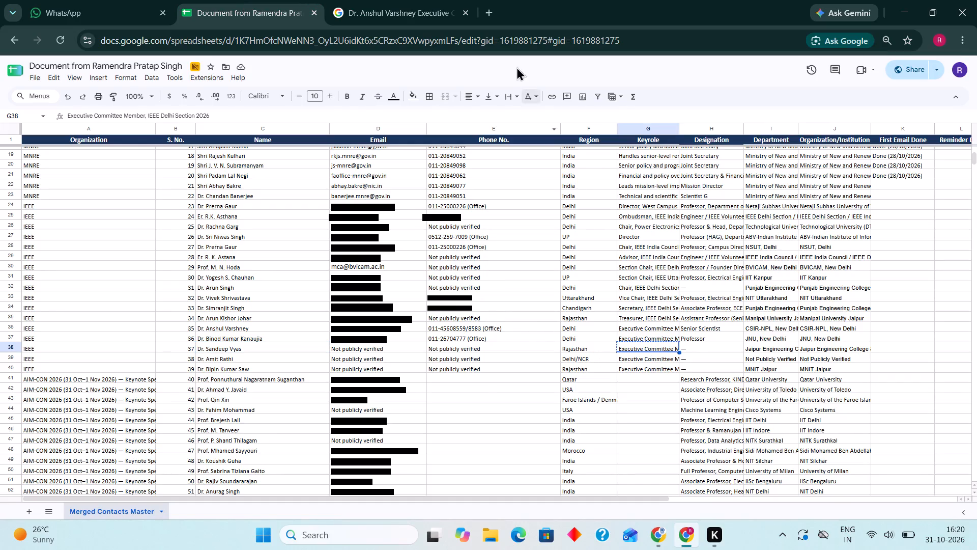
click(394, 1)
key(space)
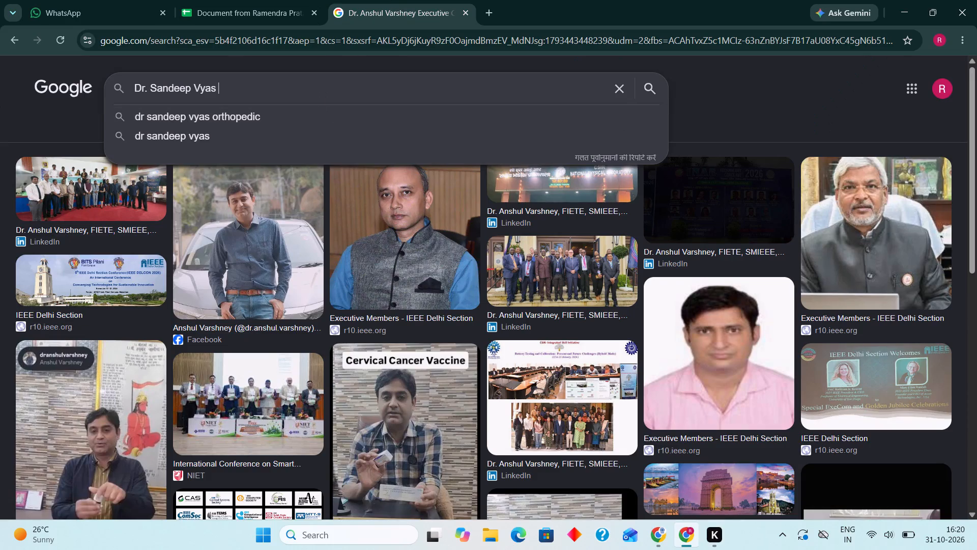
key(ctrl+v)
key(Return)
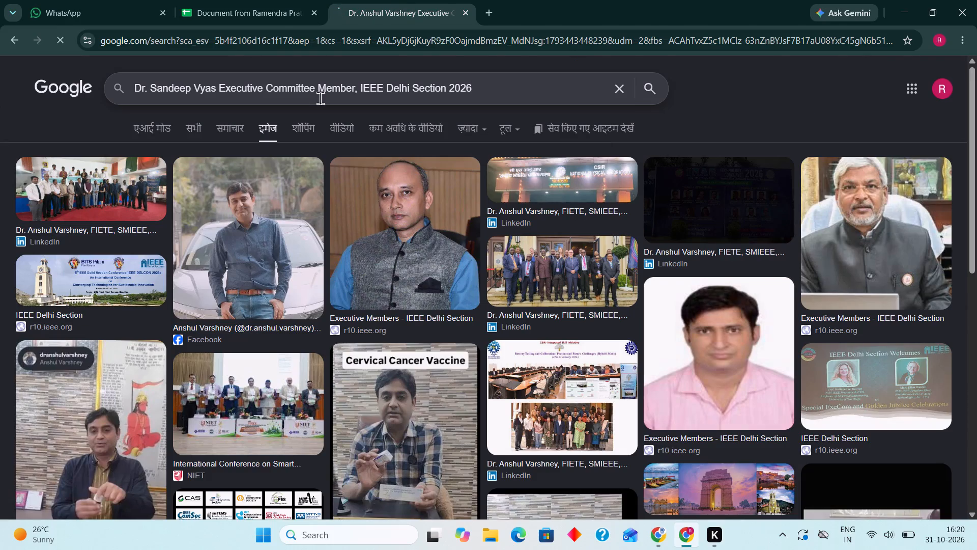
click(205, 127)
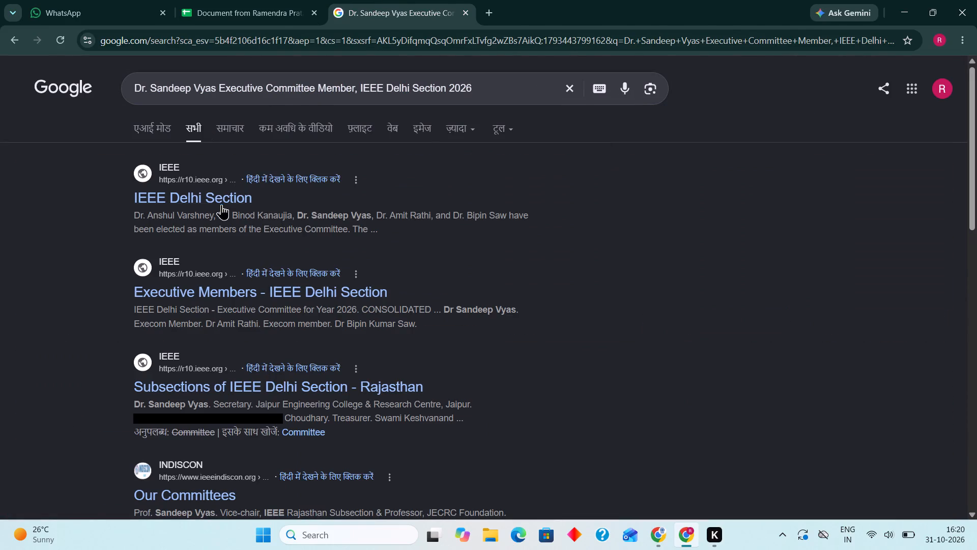
In AI Mode for the same search, ask the follow-up "mail batao jispe guest lecture invitation can be send".
scroll(221, 204, up, 6)
click(151, 126)
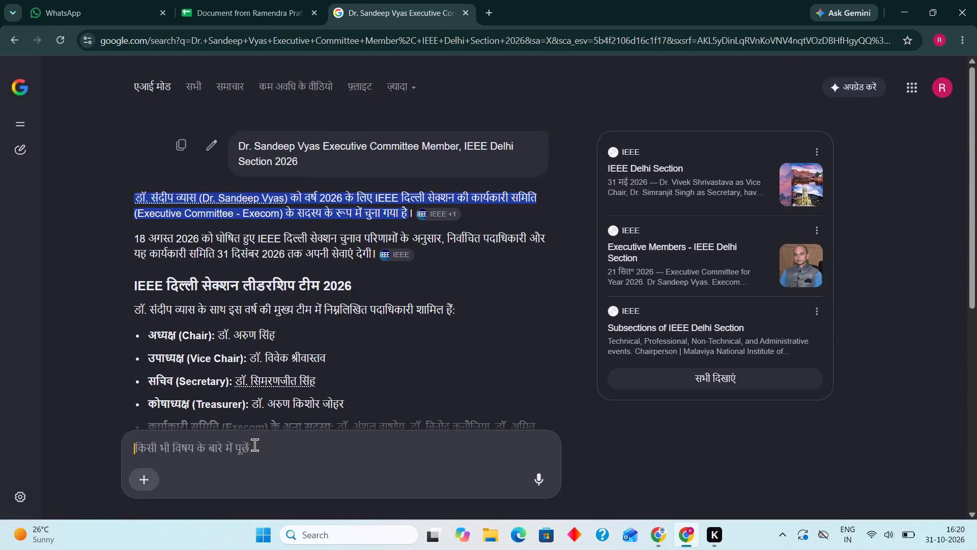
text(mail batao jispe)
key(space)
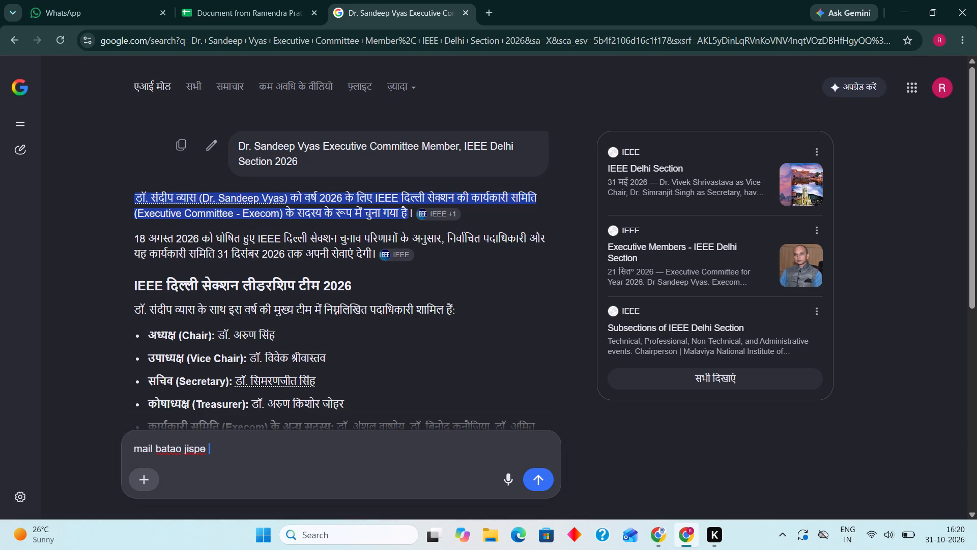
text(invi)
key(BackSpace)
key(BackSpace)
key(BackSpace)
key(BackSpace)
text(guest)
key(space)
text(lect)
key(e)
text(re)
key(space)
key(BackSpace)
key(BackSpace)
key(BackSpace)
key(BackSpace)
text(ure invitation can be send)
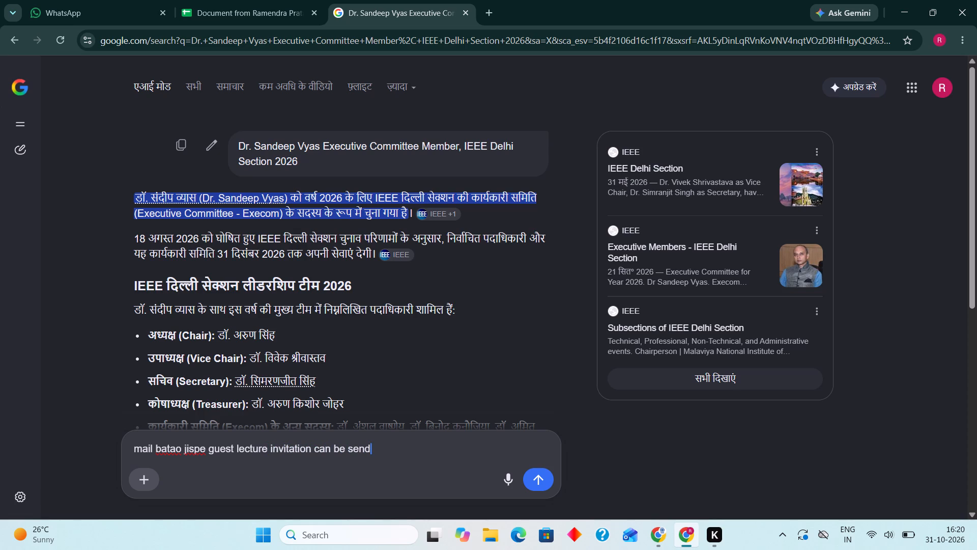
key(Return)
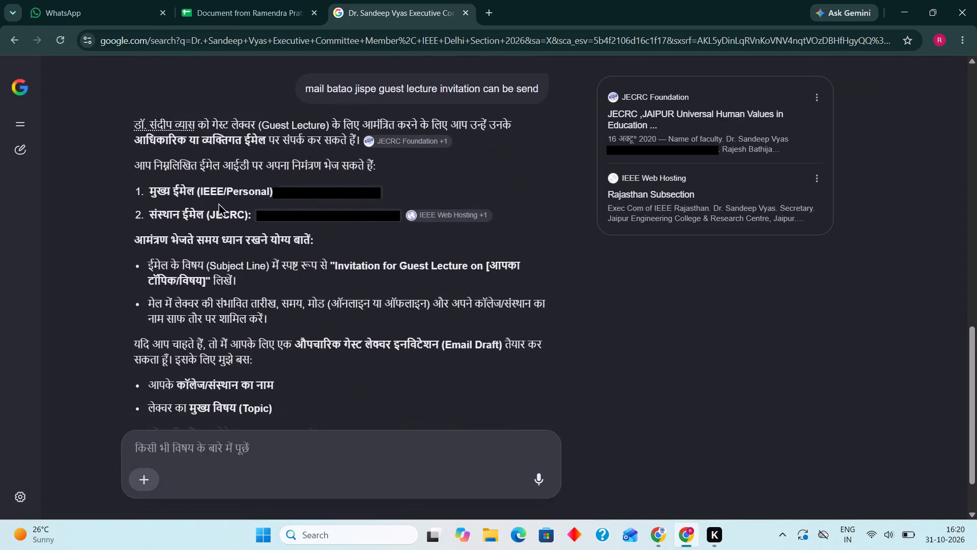
Copy the main (IEEE/Personal) email address from the AI Mode answer into the Email cell D38 of the contacts sheet, replacing its content.
drag(282, 191, 379, 189)
key(ctrl+c)
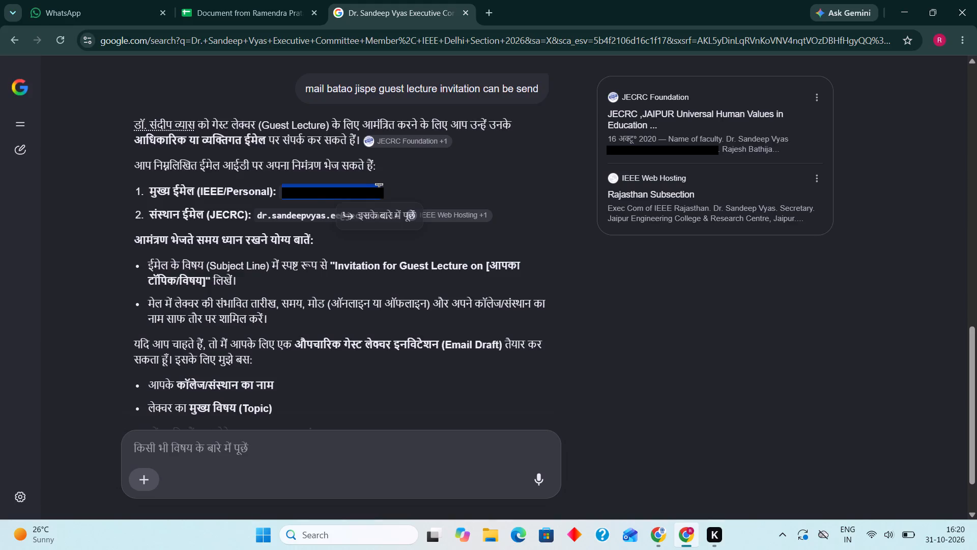
click(228, 0)
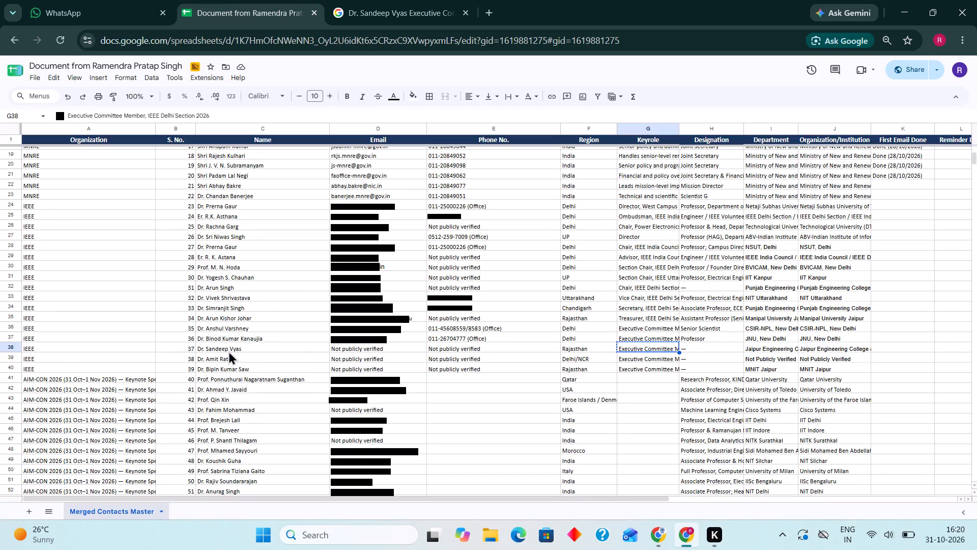
click(340, 348)
key(BackSpace)
key(ctrl+v)
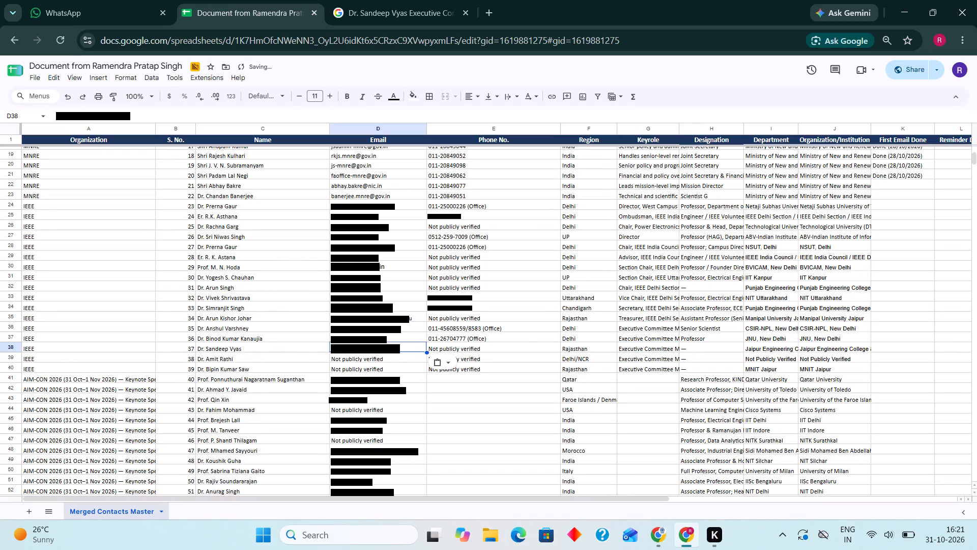
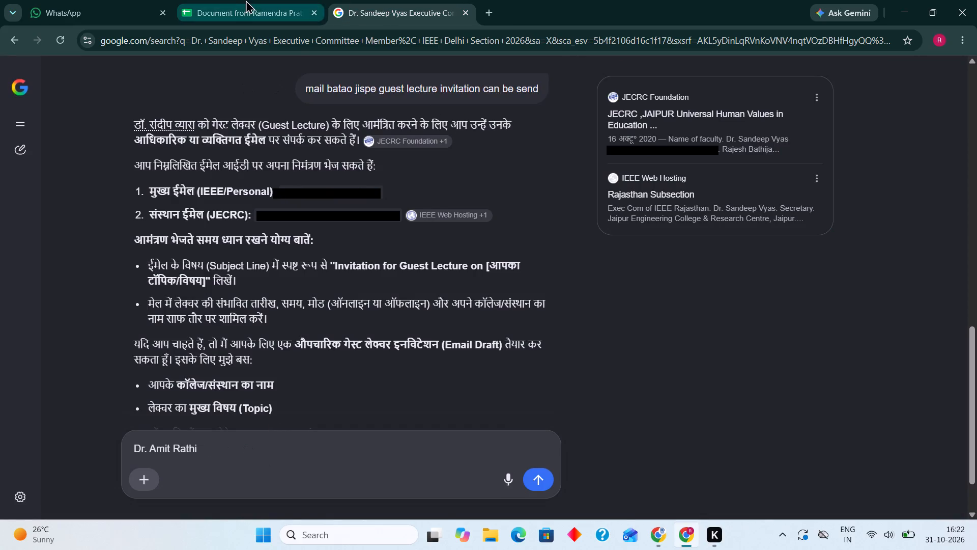
Add row 39's copied key role and the earlier "mail batao jispe guest lecture invitation can be send" question to the contact's name, and ask AI Mode.
click(246, 0)
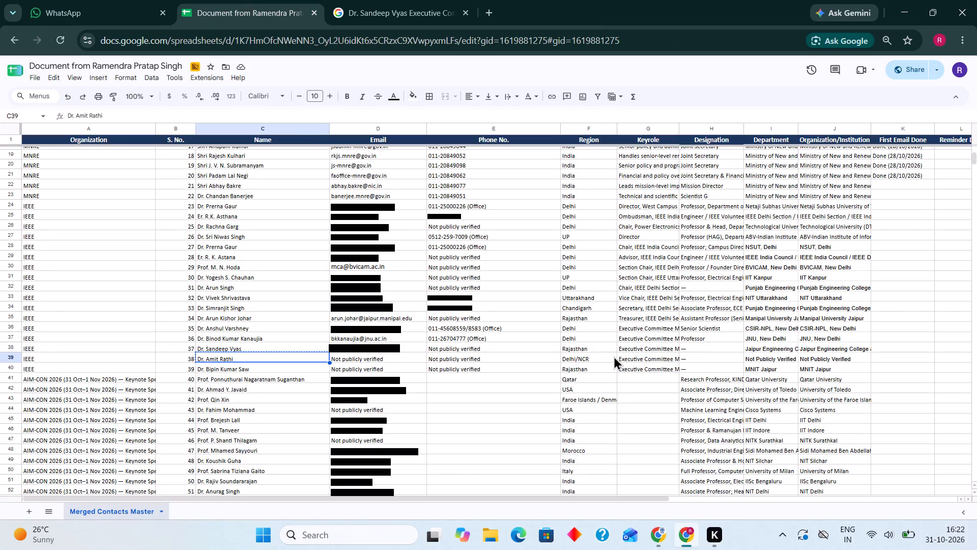
click(633, 355)
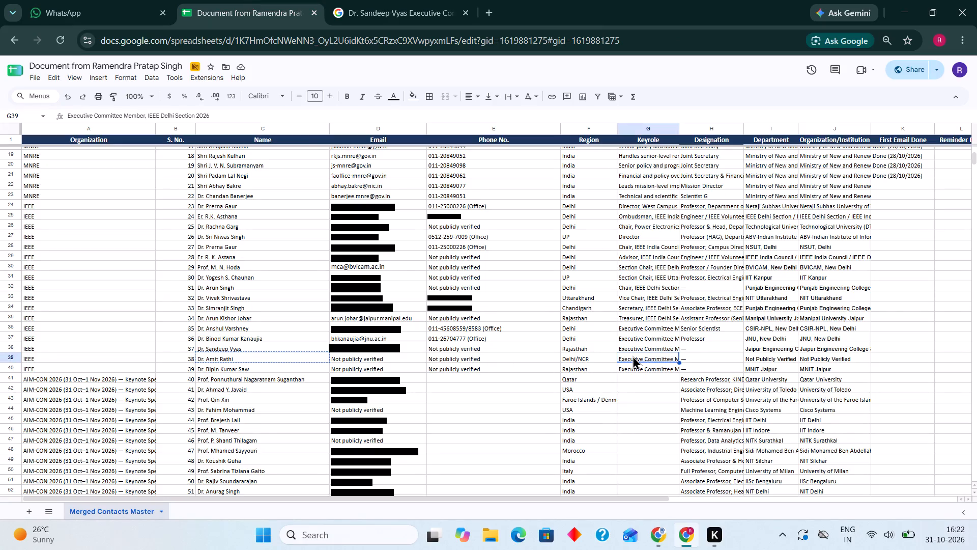
key(ctrl+c)
click(405, 0)
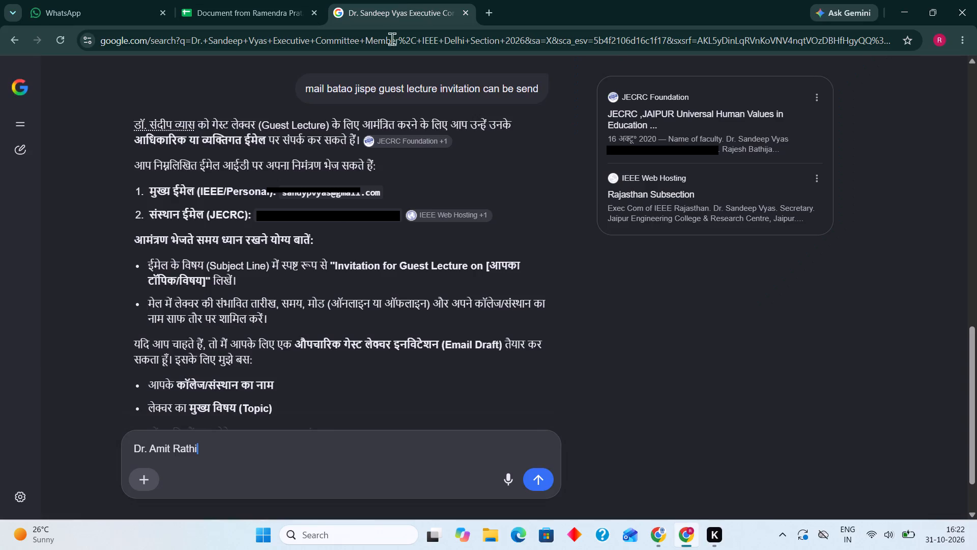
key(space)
key(ctrl+v)
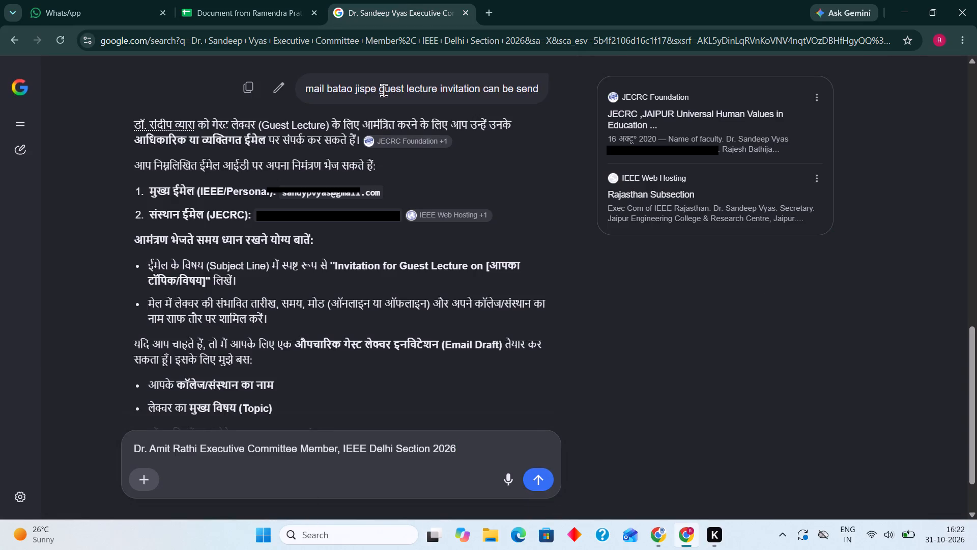
click(244, 80)
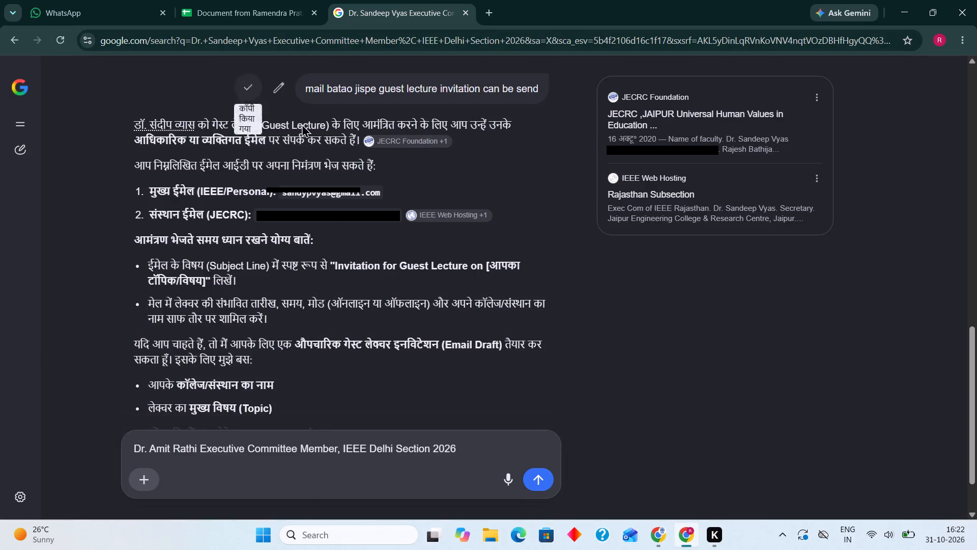
click(461, 451)
click(461, 451)
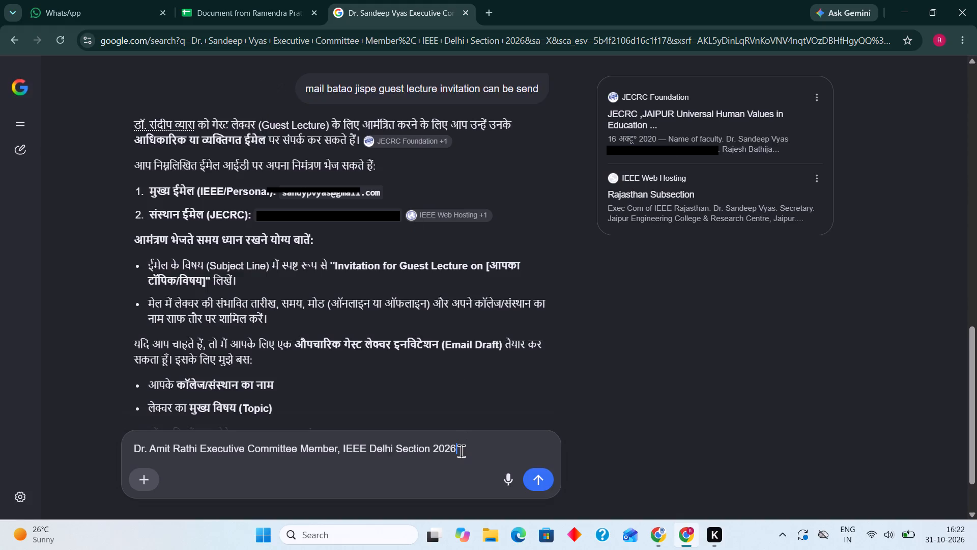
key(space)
key(ctrl+v)
key(Return)
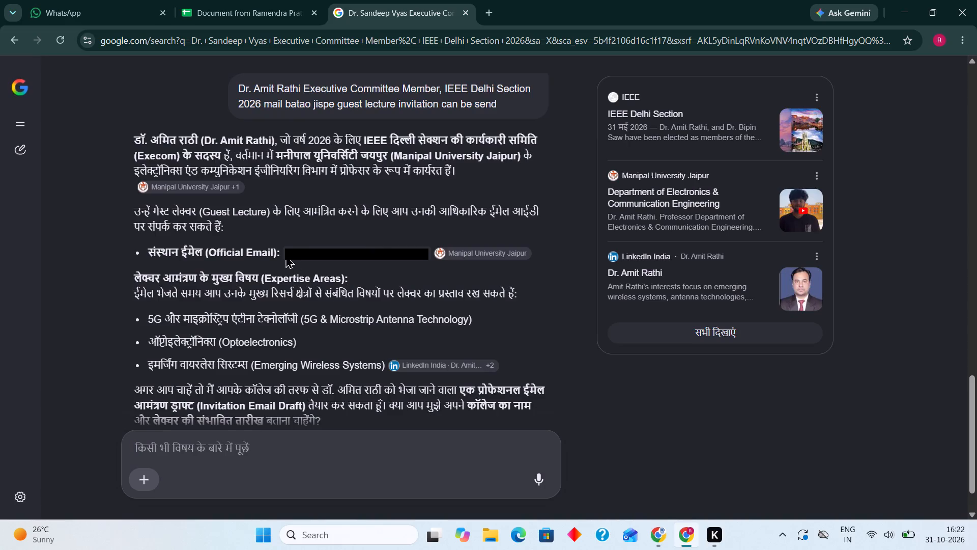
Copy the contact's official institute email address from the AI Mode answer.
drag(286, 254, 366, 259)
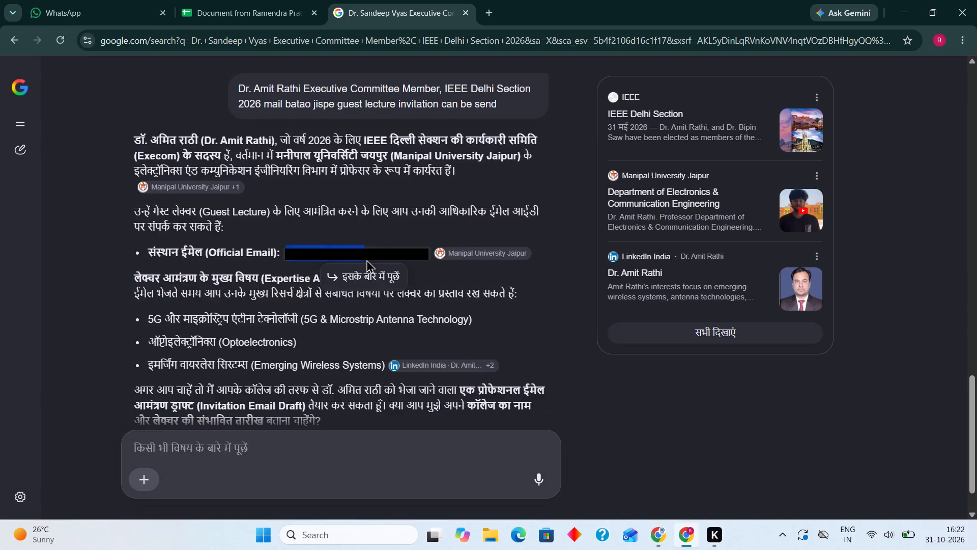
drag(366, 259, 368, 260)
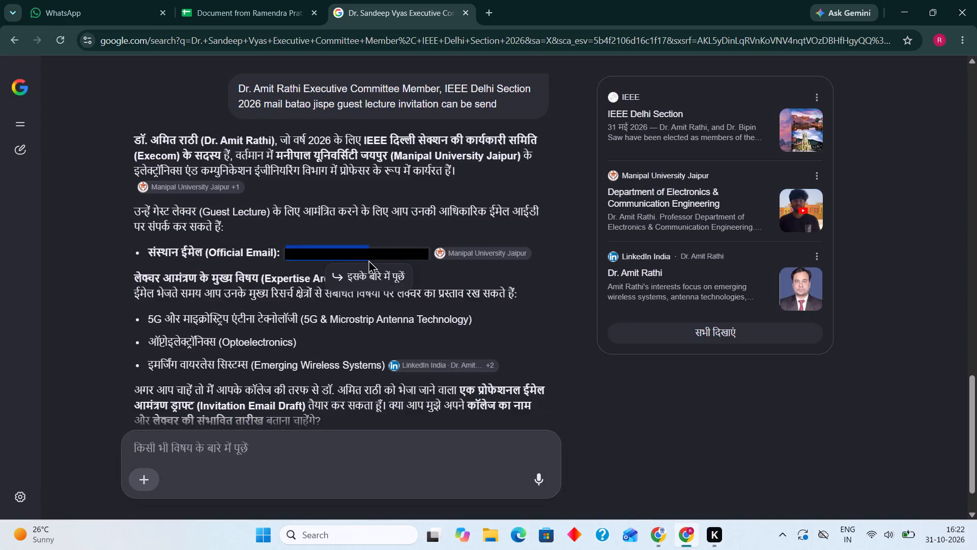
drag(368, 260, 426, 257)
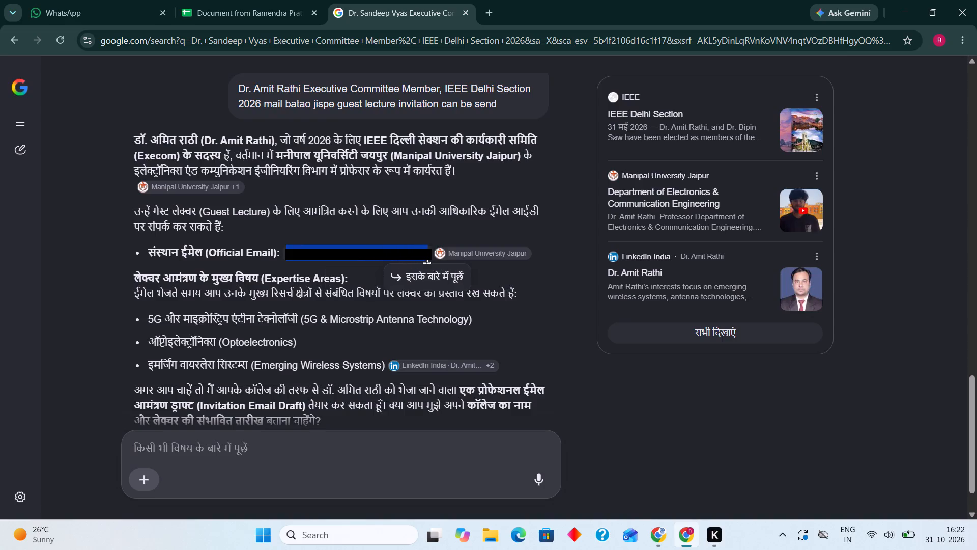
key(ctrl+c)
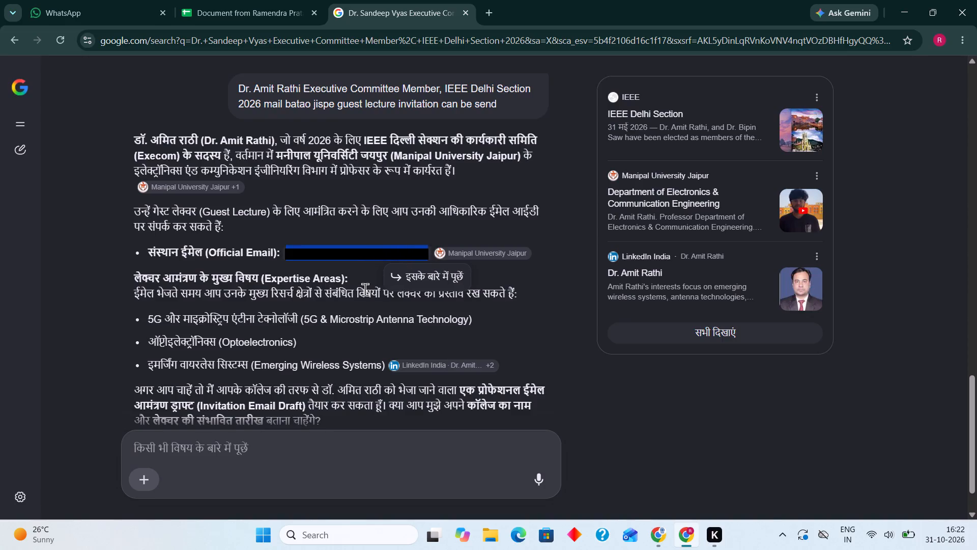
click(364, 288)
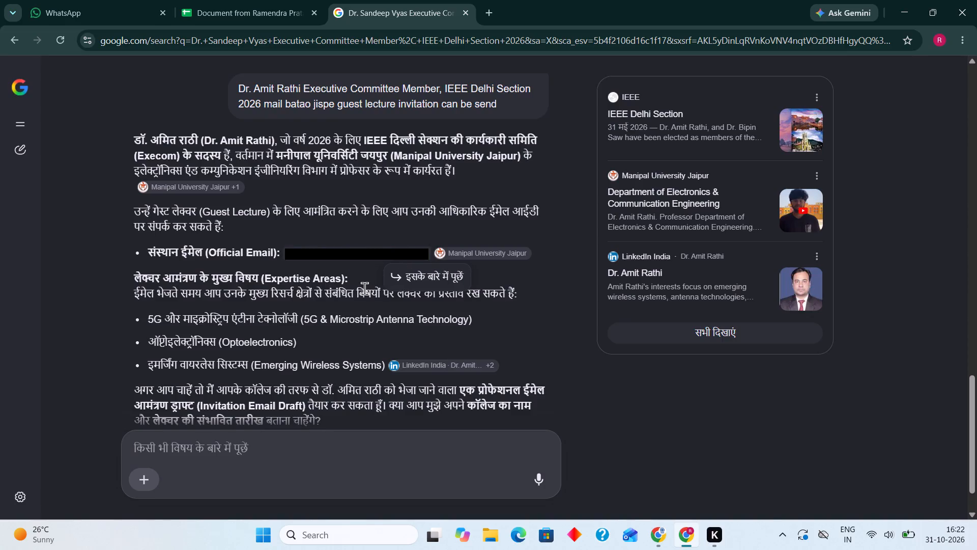
Copy the latest AI Mode question about the row 39 contact and search Google's All (सभी) results with it.
scroll(364, 288, down, 5)
scroll(364, 288, up, 1)
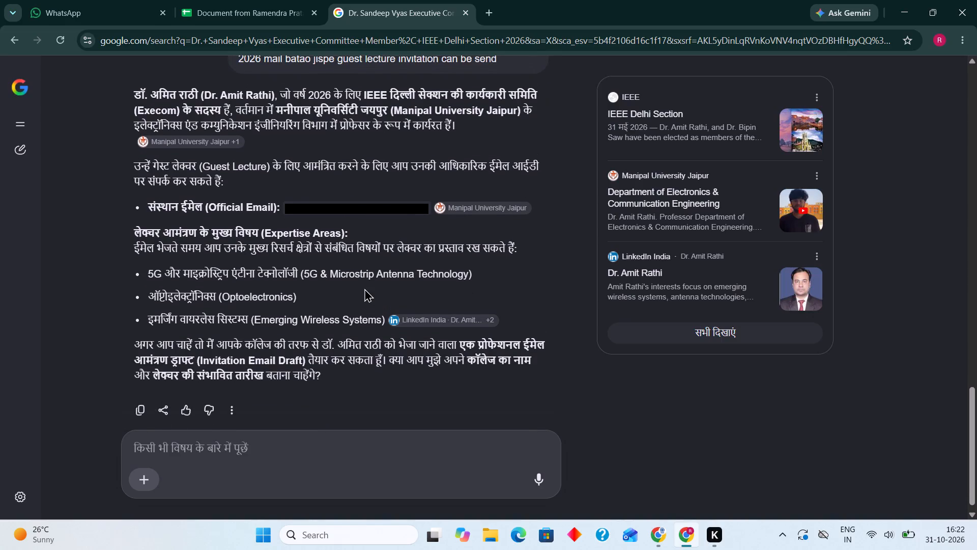
scroll(364, 288, up, 2)
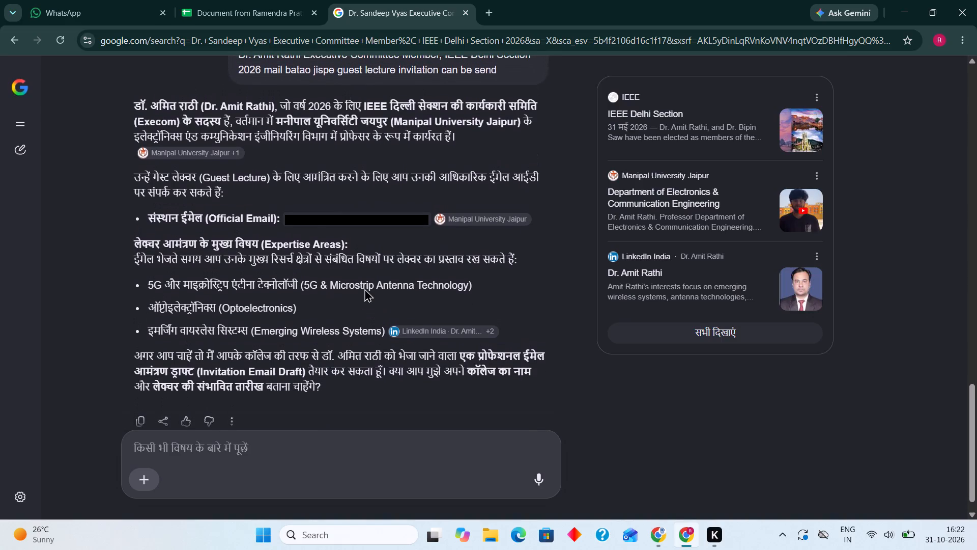
scroll(364, 288, up, 2)
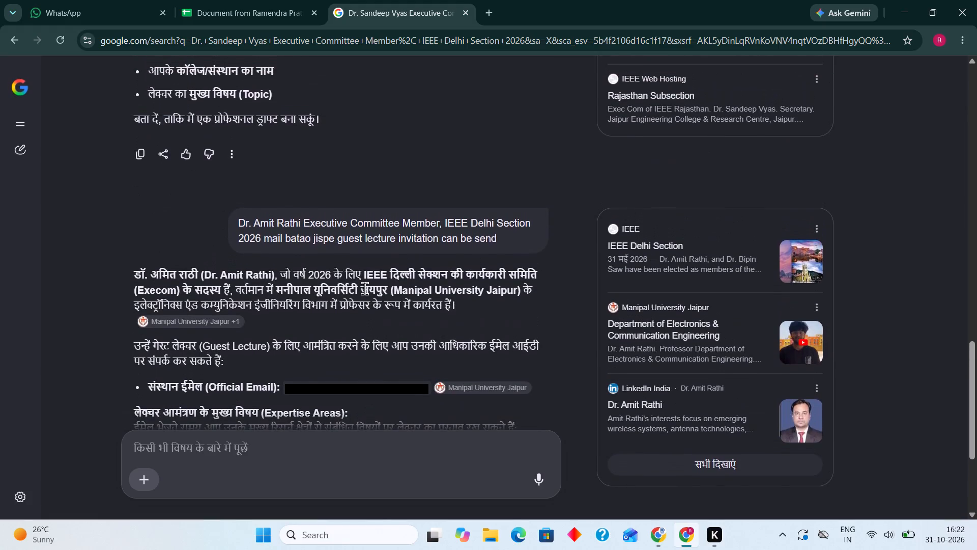
click(333, 229)
click(181, 216)
scroll(406, 62, up, 8)
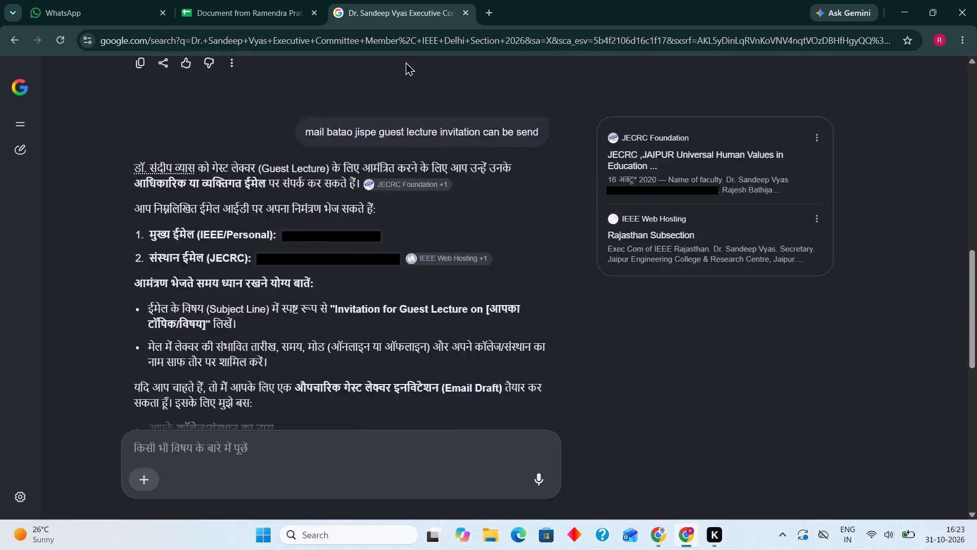
scroll(406, 62, up, 1)
scroll(168, 136, up, 10)
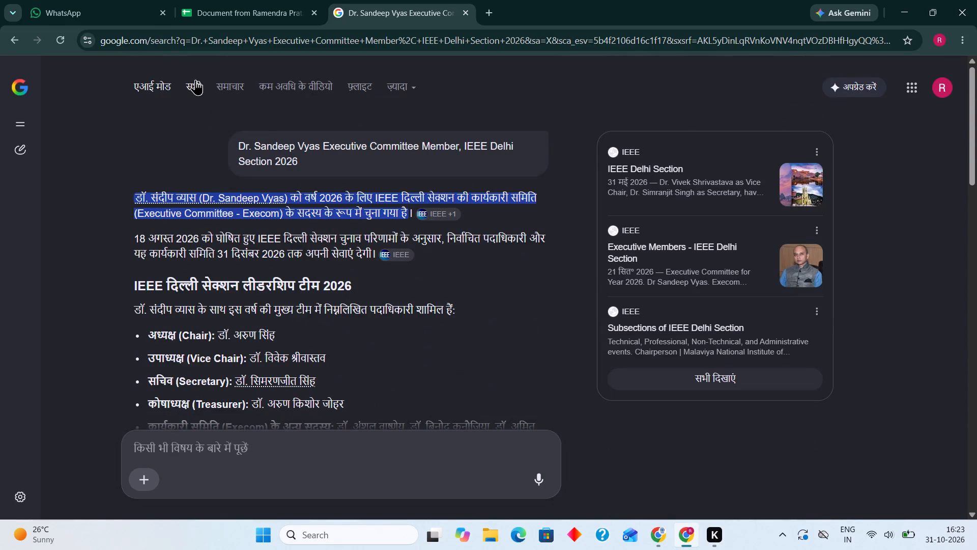
click(195, 79)
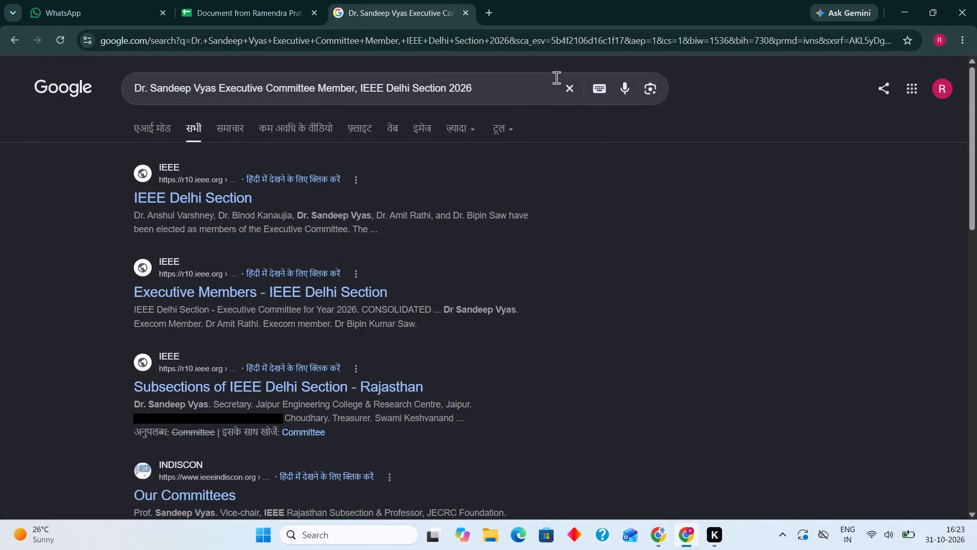
click(562, 85)
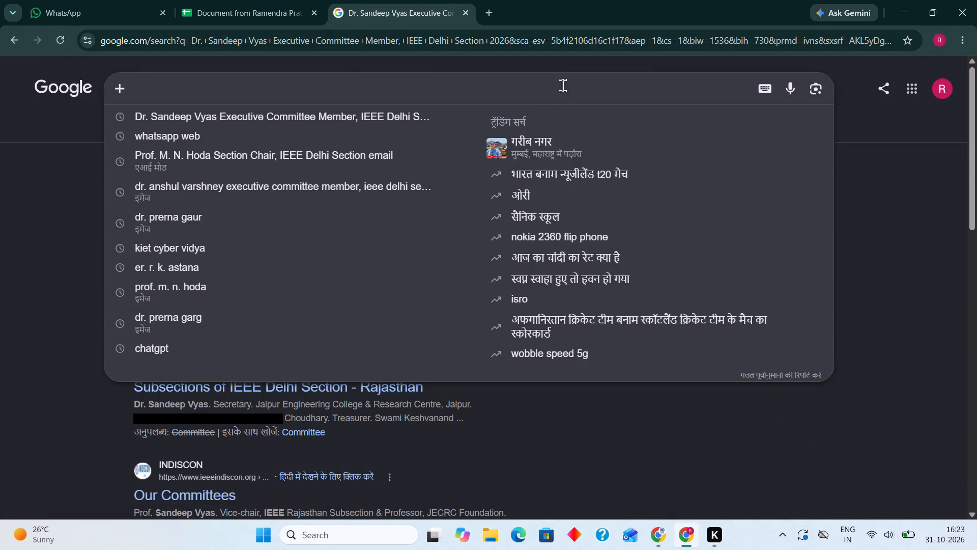
key(ctrl+c)
key(ctrl+v)
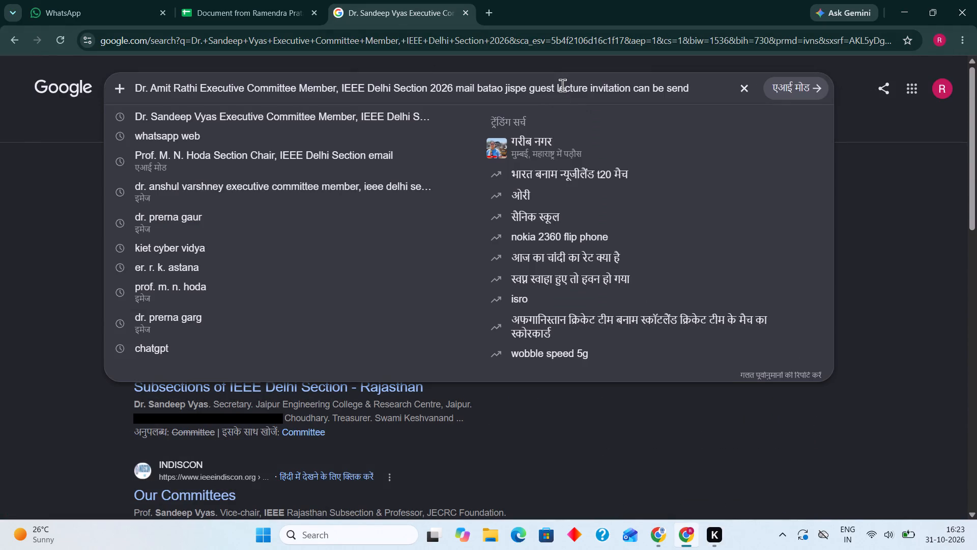
key(Return)
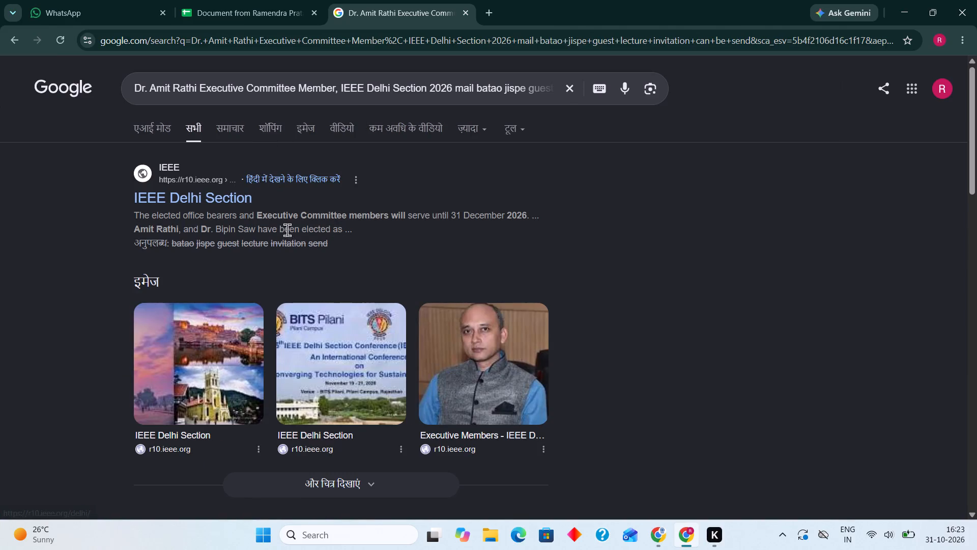
Open the IEEE Delhi Section website from the results and examine its home page updates and 2026 election announcement.
click(230, 202)
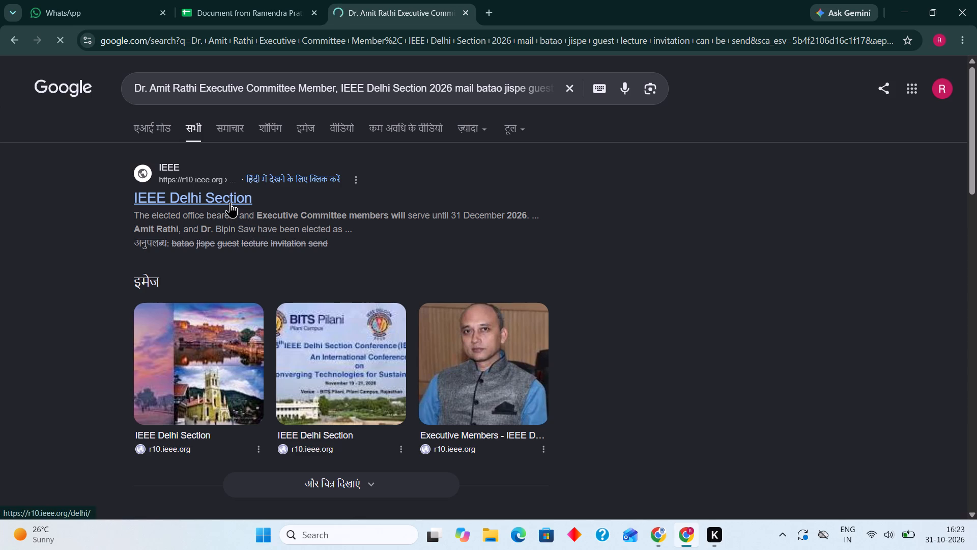
scroll(285, 322, down, 7)
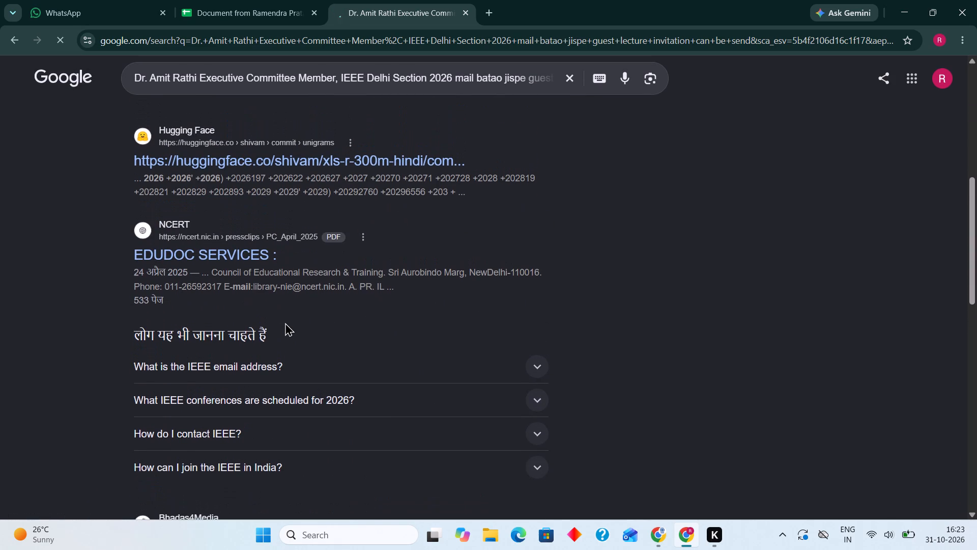
scroll(285, 322, down, 3)
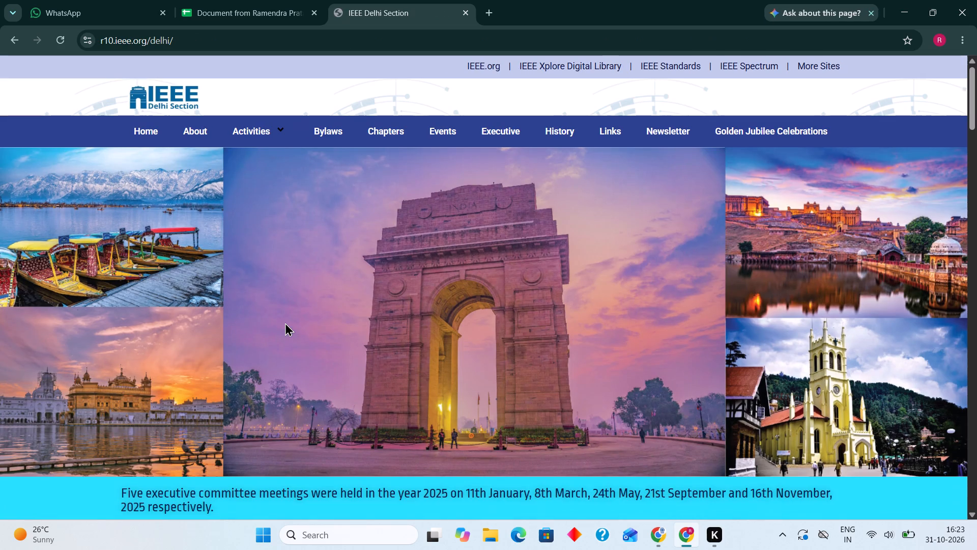
scroll(285, 322, down, 7)
scroll(285, 322, left, 1)
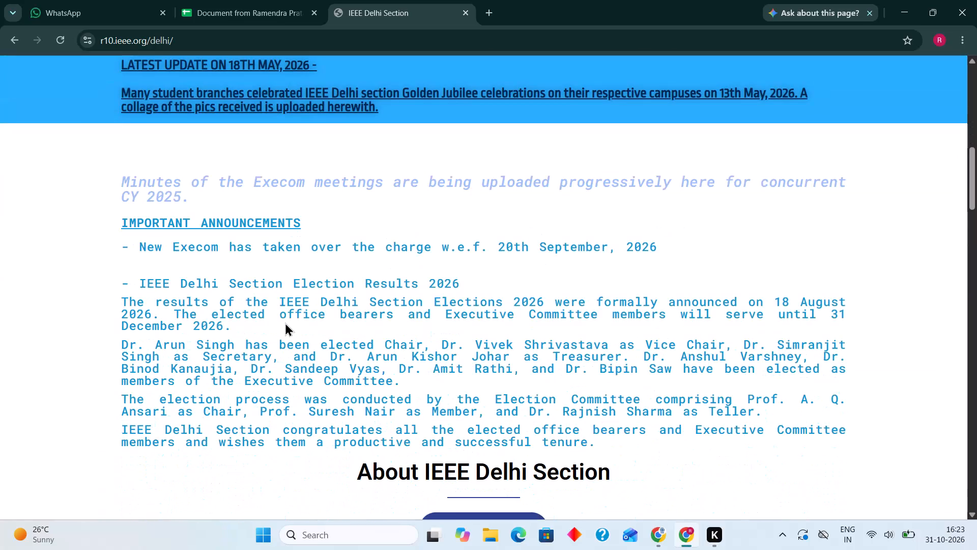
scroll(285, 322, left, 2)
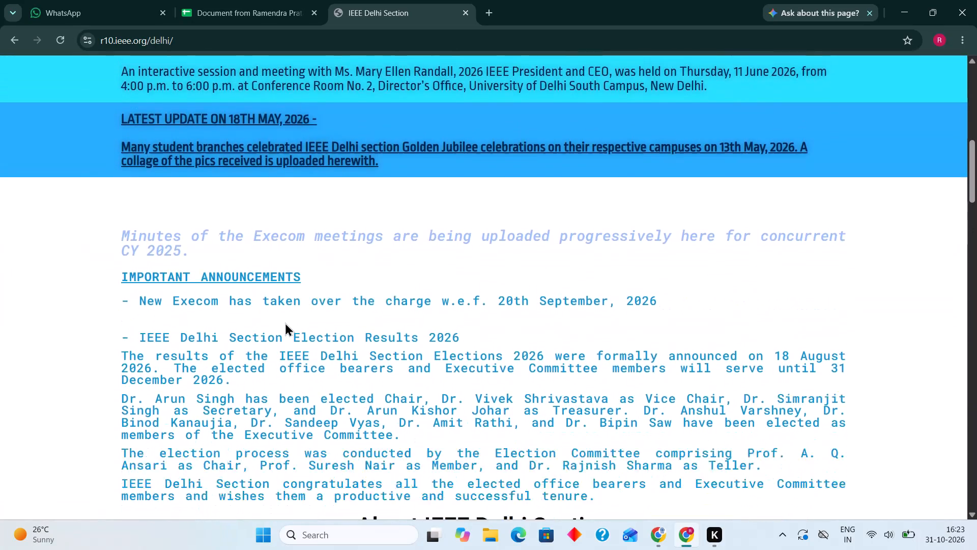
scroll(285, 322, left, 1)
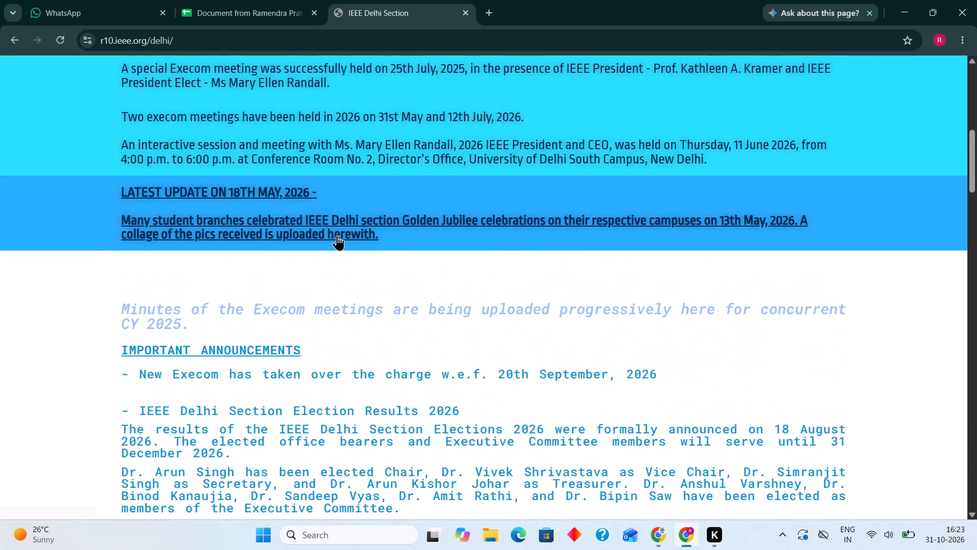
Open the linked Golden Jubilee picture collage PDF and look through its pages.
click(333, 235)
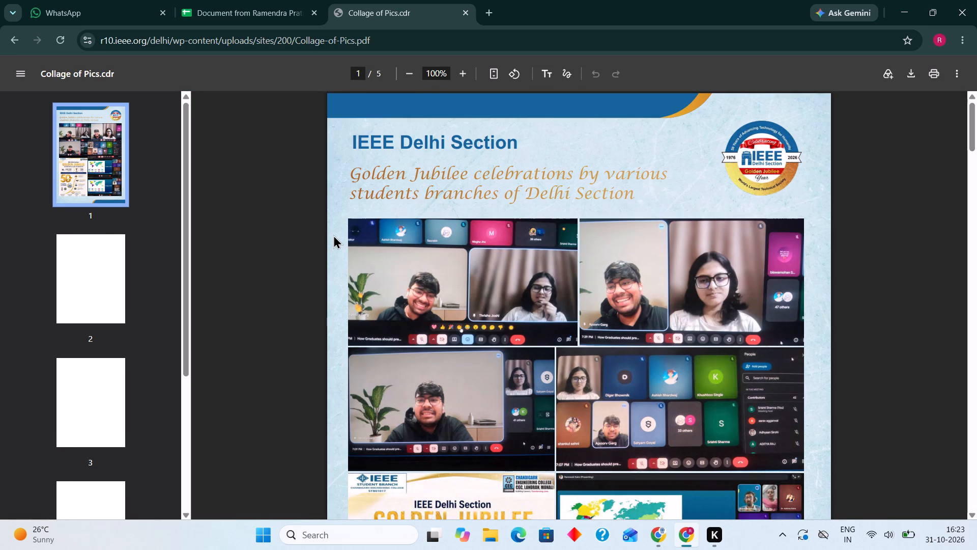
scroll(333, 235, down, 2)
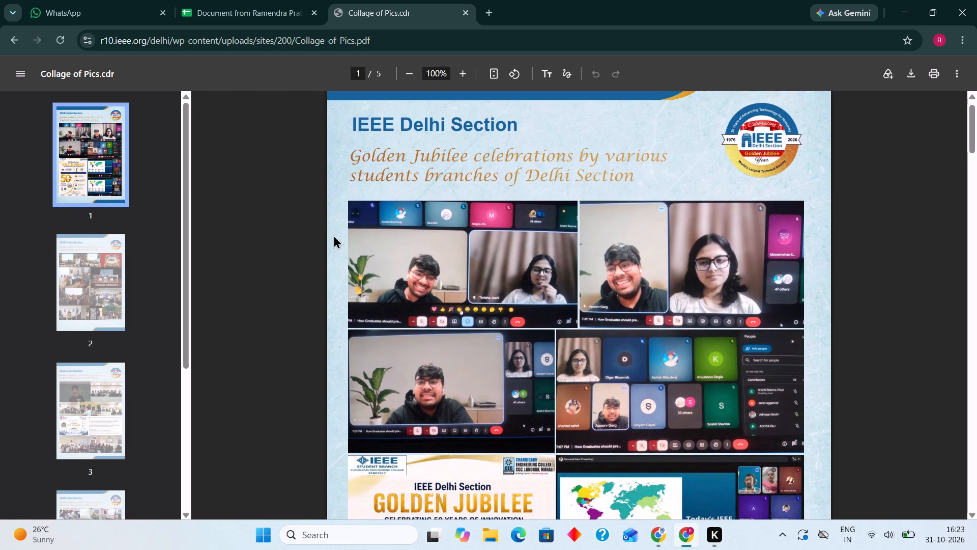
scroll(333, 235, down, 4)
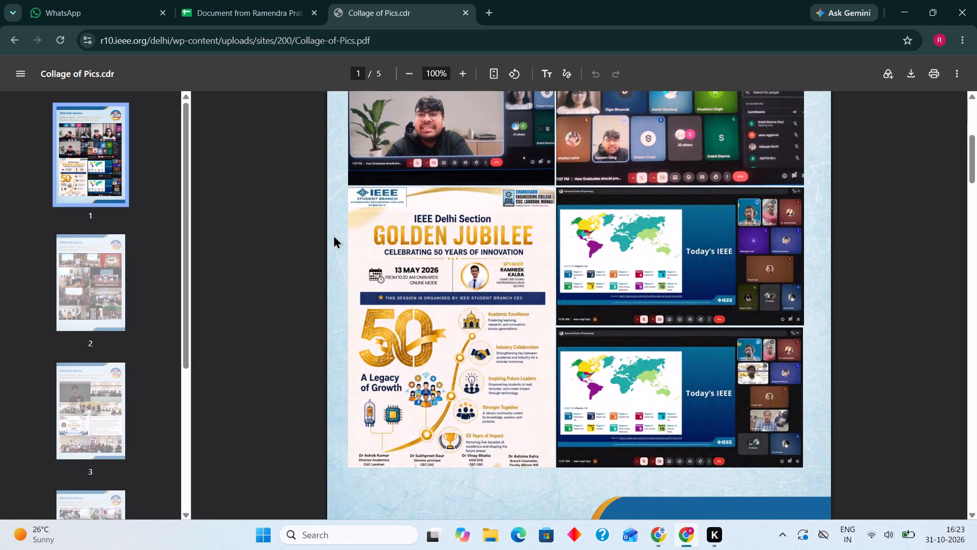
scroll(333, 235, down, 6)
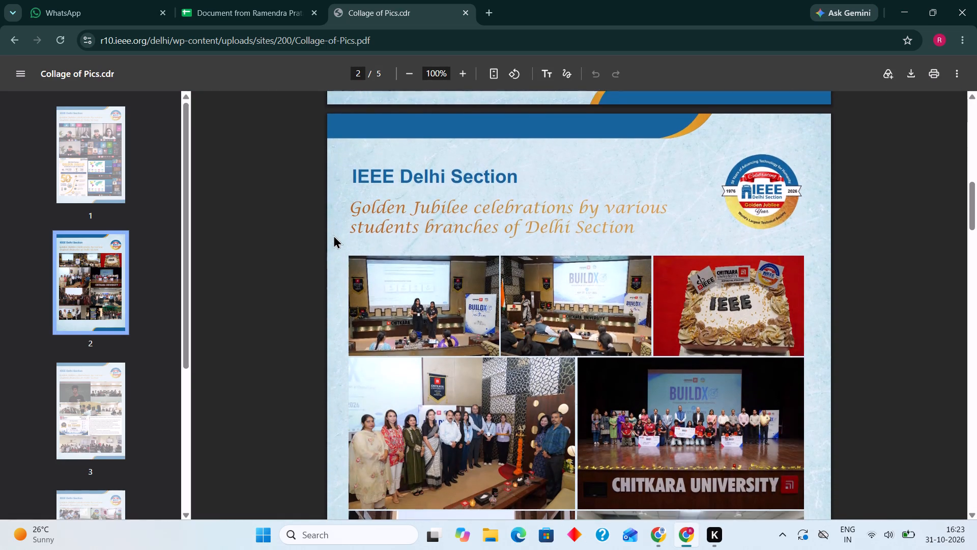
scroll(333, 235, down, 2)
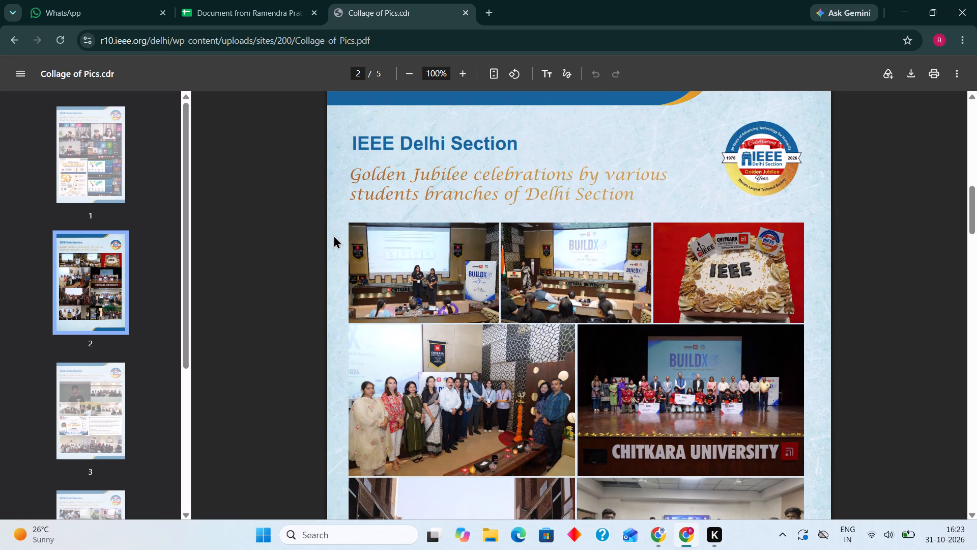
scroll(333, 235, down, 5)
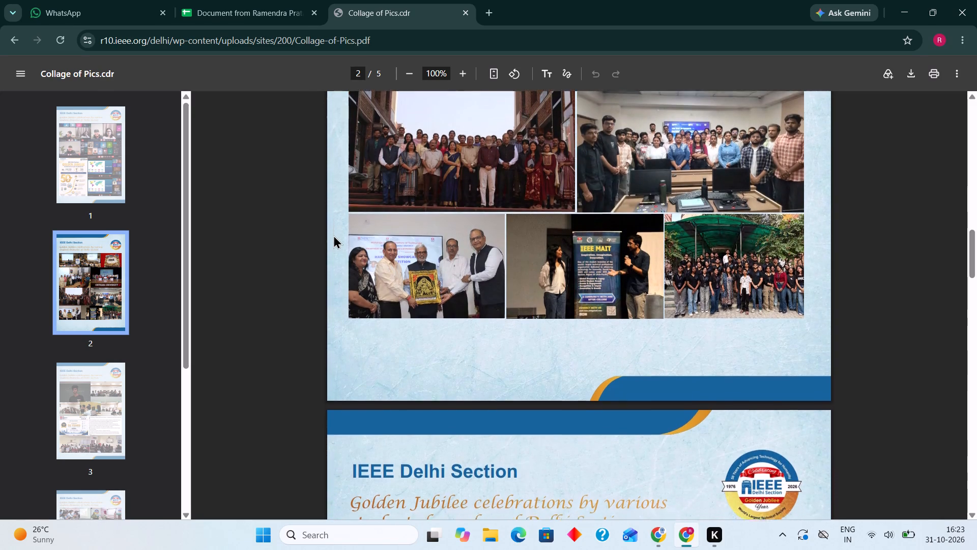
scroll(333, 235, down, 6)
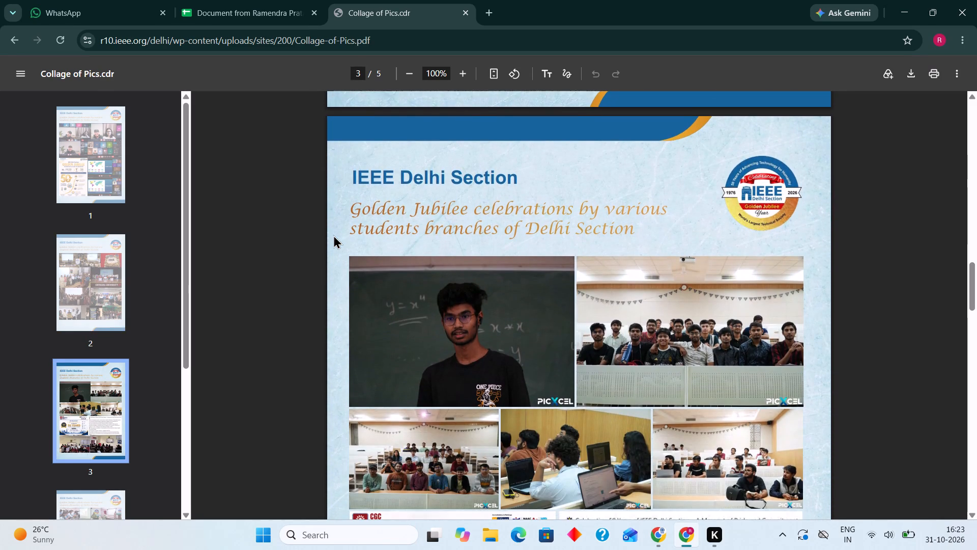
scroll(333, 235, down, 6)
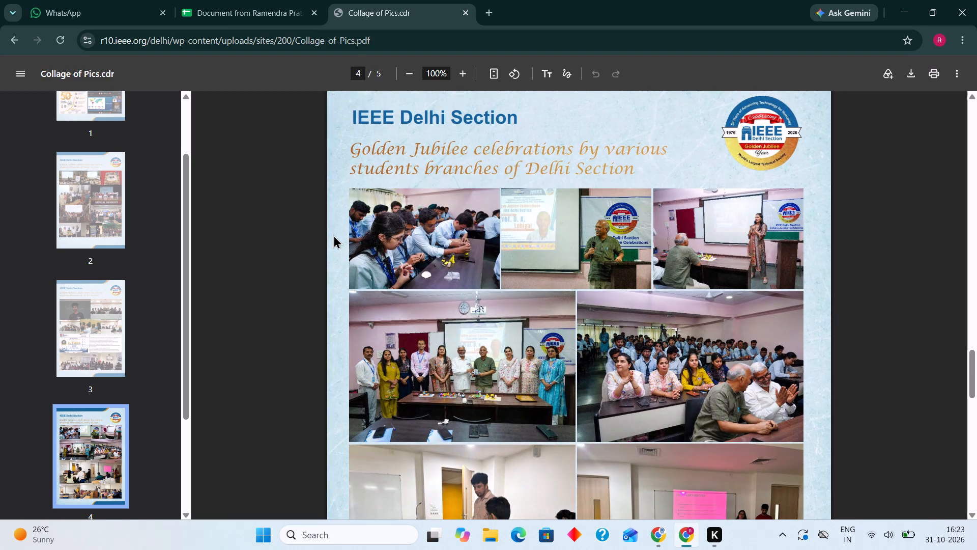
Look through the remaining pages of the Golden Jubilee picture collage PDF and close it.
scroll(333, 235, down, 15)
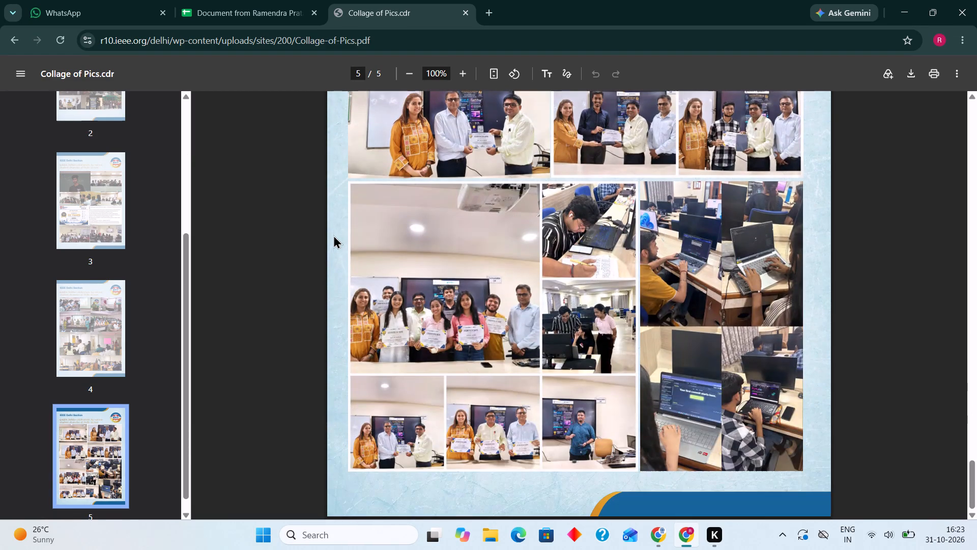
scroll(333, 235, up, 11)
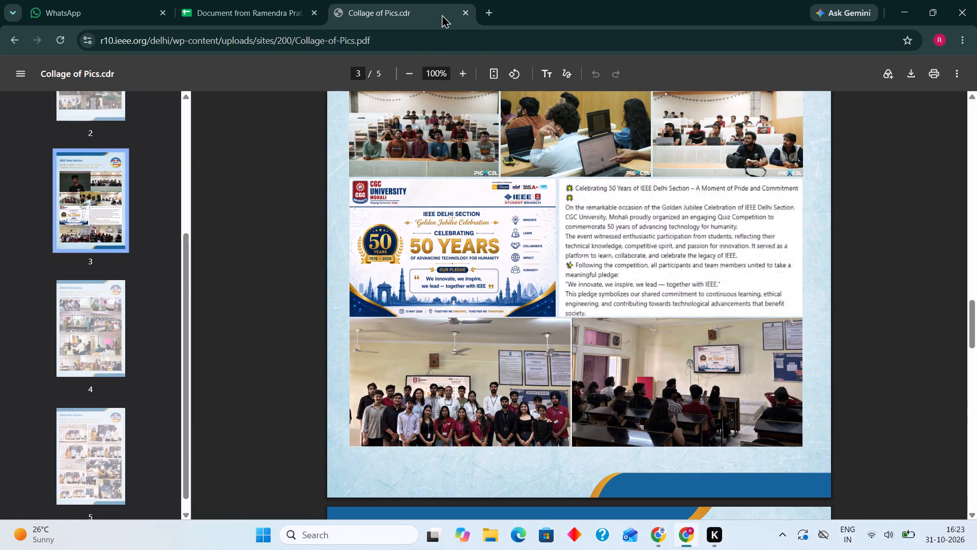
click(467, 9)
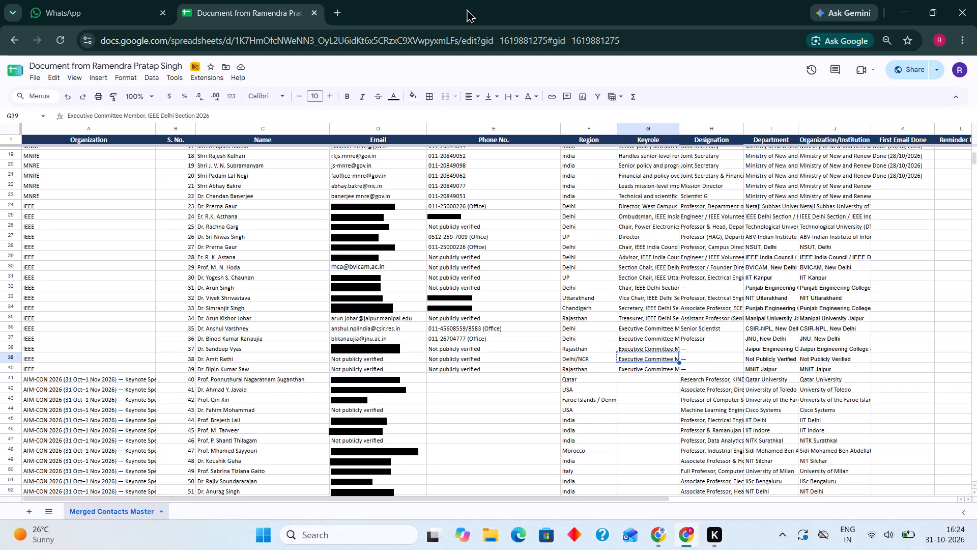
Search Google in a new tab with the copied guest lecture email question about the row 39 contact and look through the results.
click(336, 9)
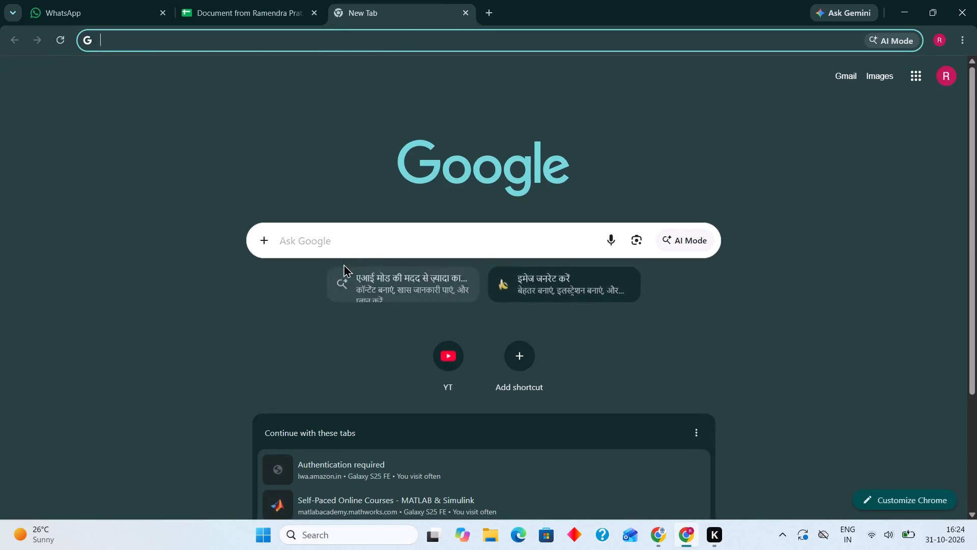
click(336, 246)
key(ctrl+v)
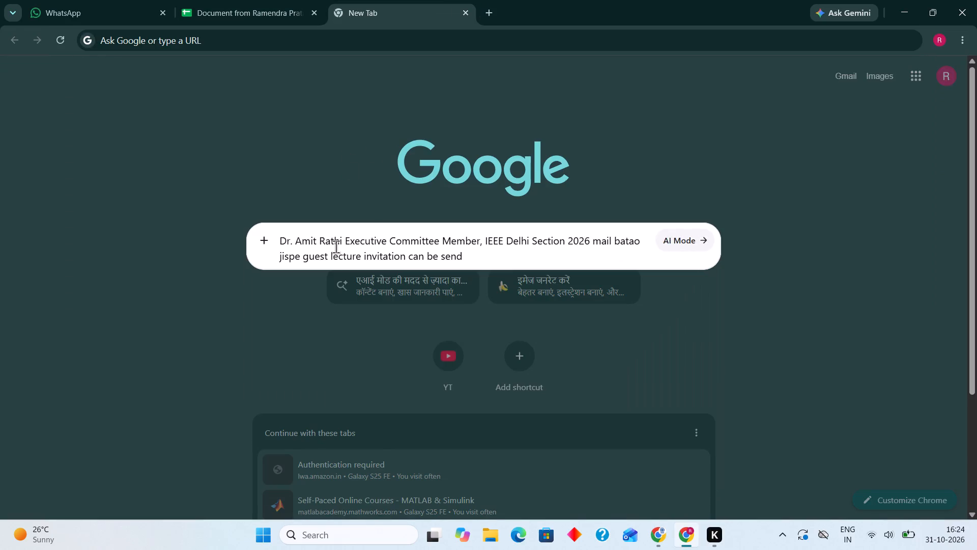
key(Return)
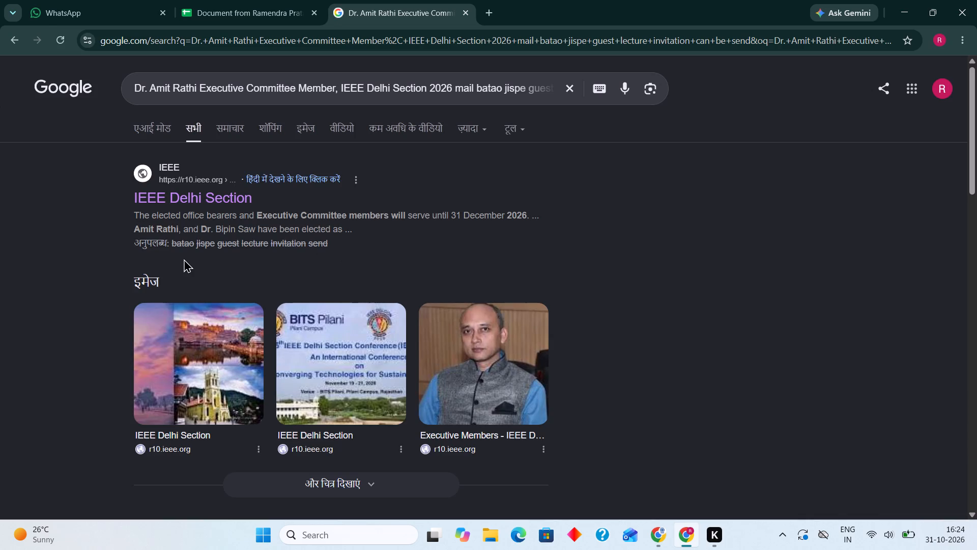
scroll(217, 294, up, 1)
scroll(217, 294, down, 6)
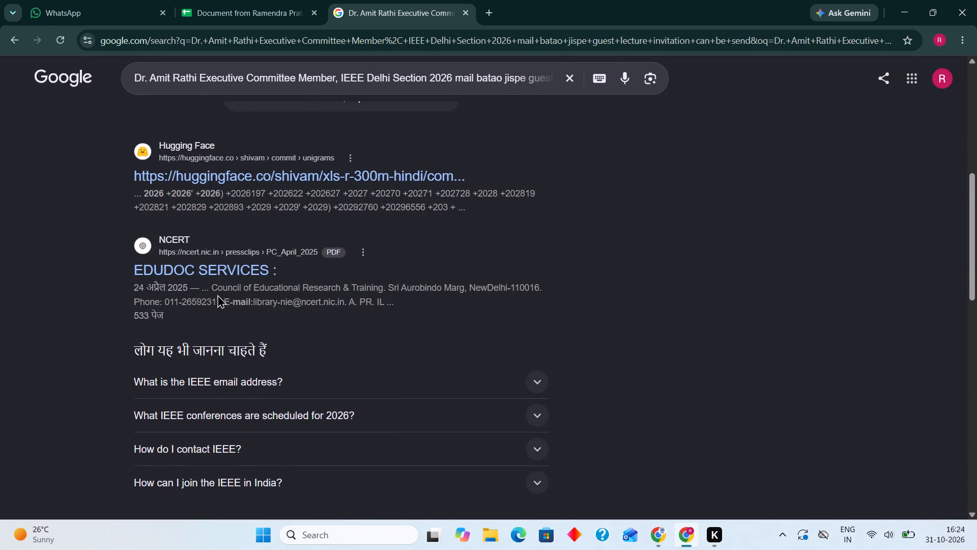
scroll(217, 294, down, 1)
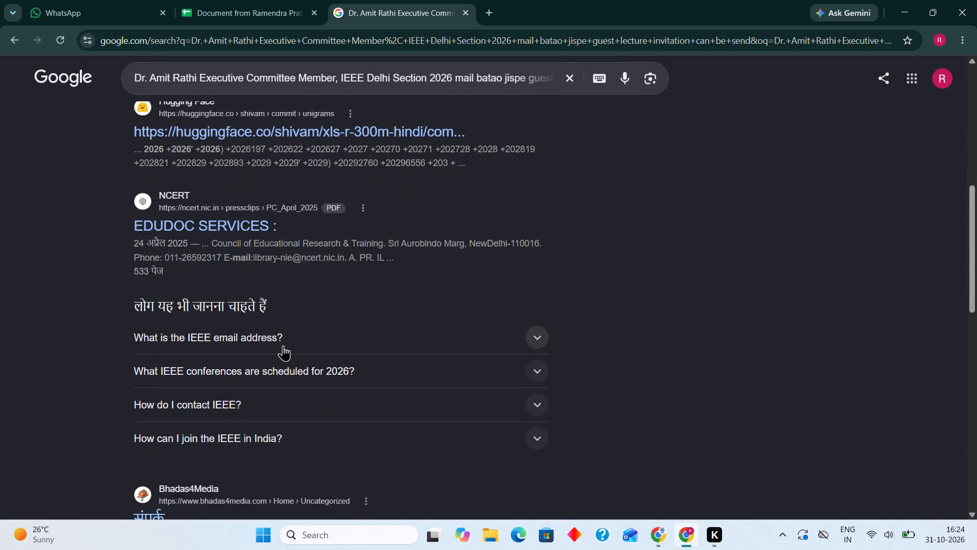
scroll(315, 344, down, 2)
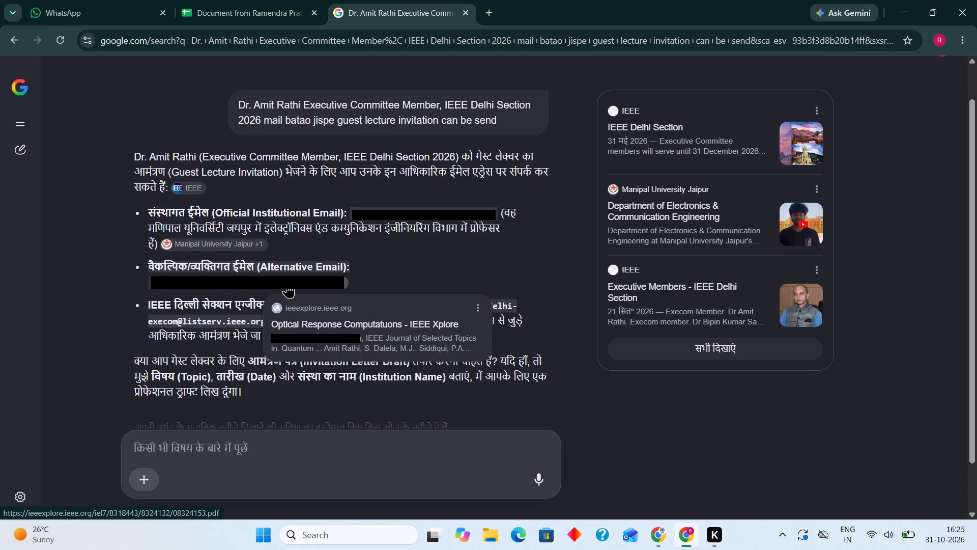
Open the IEEE Xplore source cited for the speaker's alternative email and look through the paper's page for contact details.
click(329, 326)
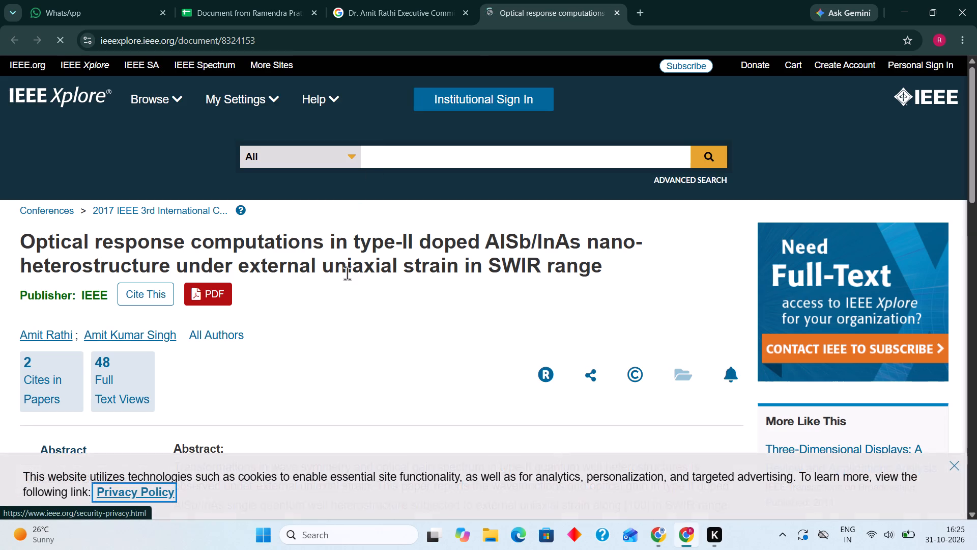
scroll(332, 315, down, 2)
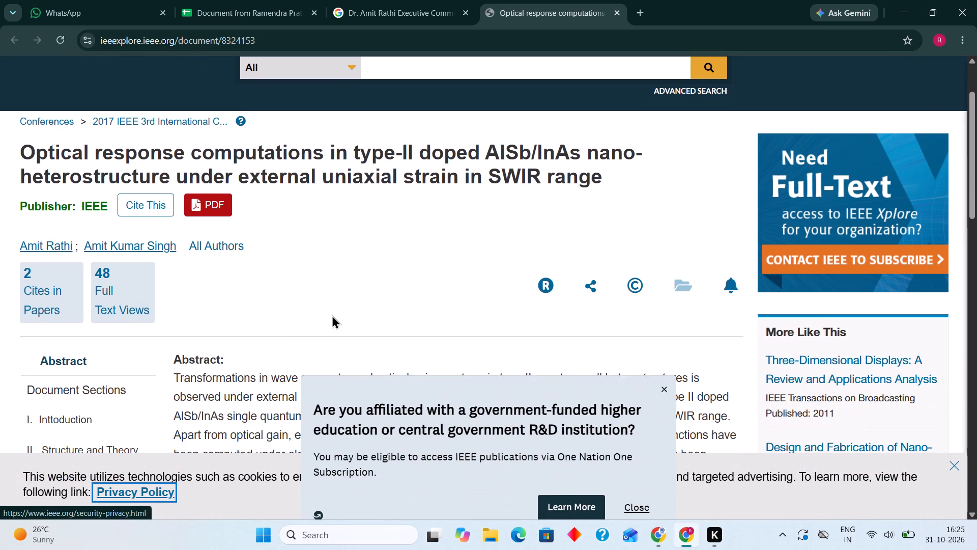
scroll(332, 315, down, 3)
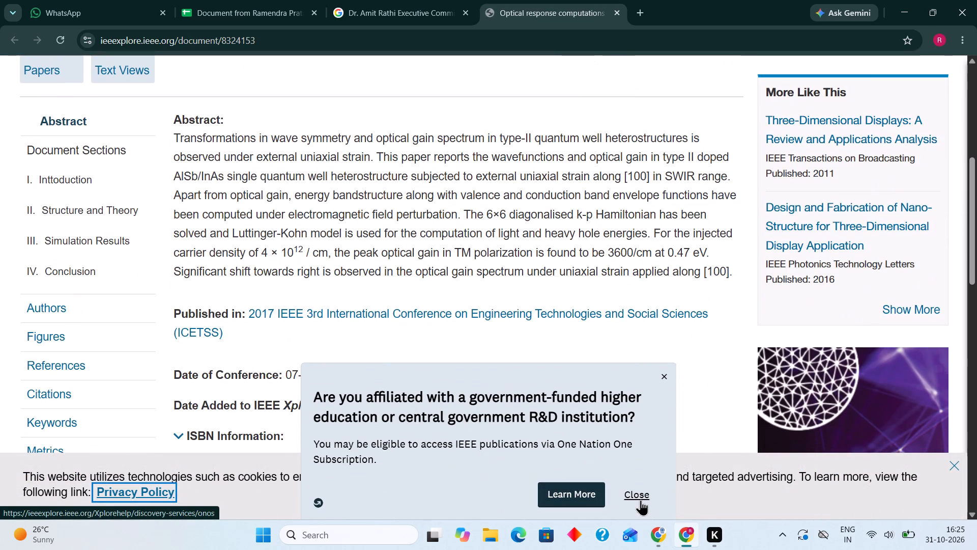
click(639, 496)
scroll(484, 369, down, 1)
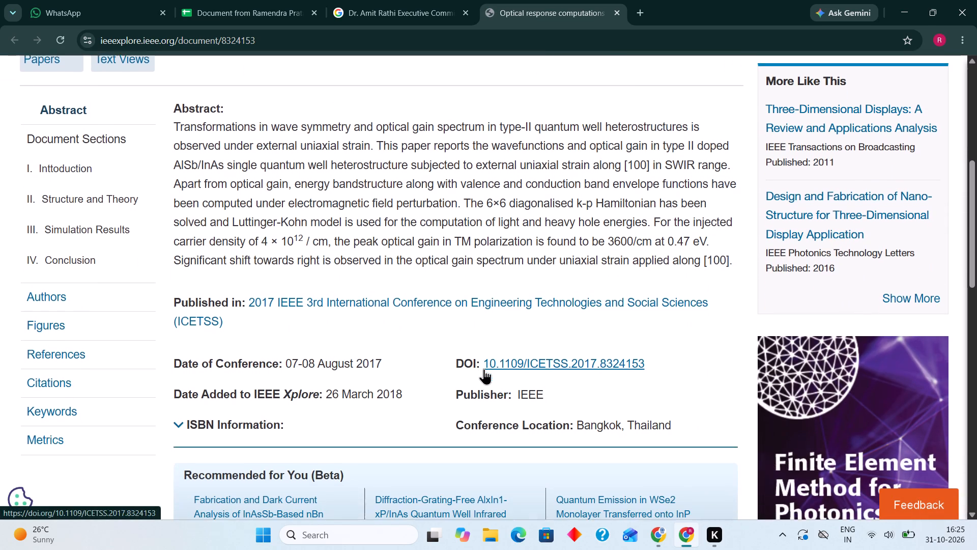
scroll(484, 369, down, 4)
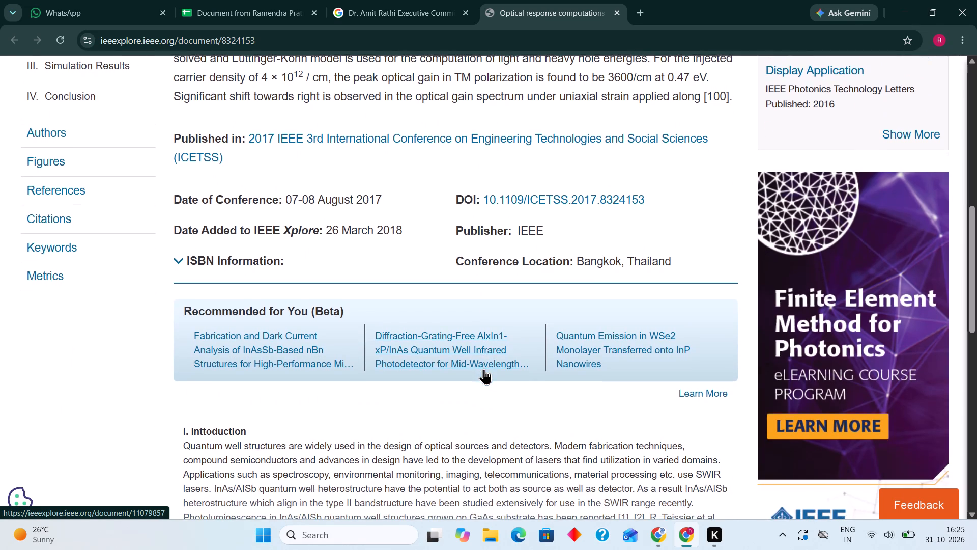
scroll(484, 369, down, 2)
scroll(484, 369, up, 5)
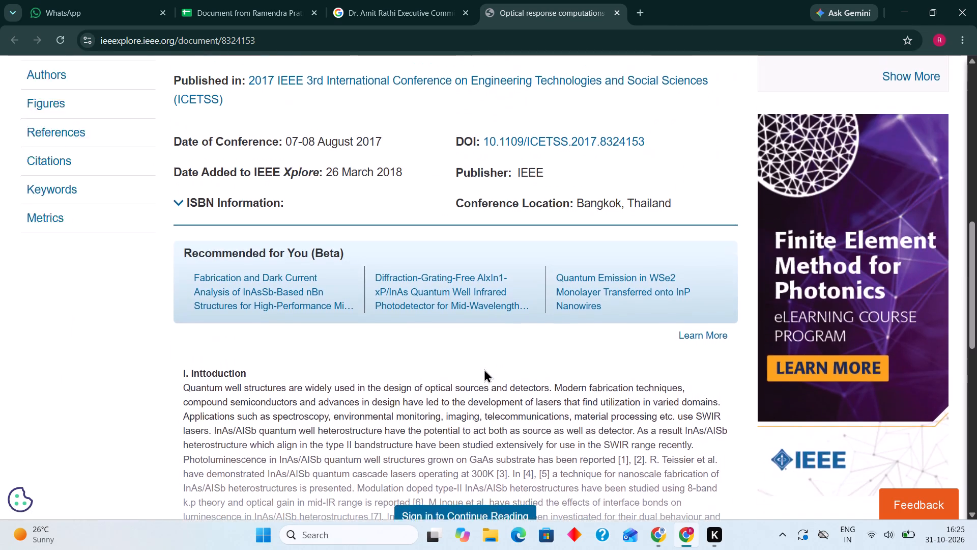
scroll(484, 369, up, 4)
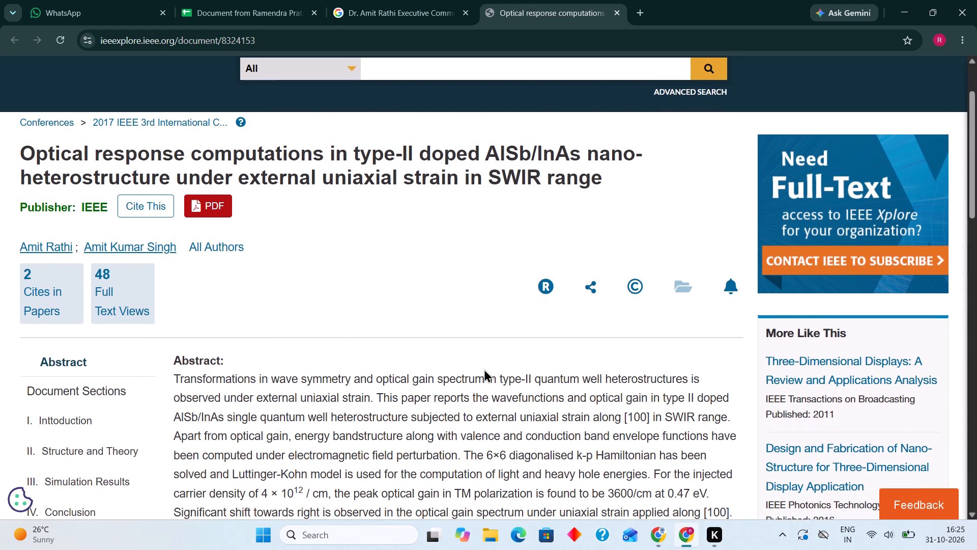
Finish checking the IEEE Xplore paper page for contact details, close it, and review the AI Mode answer about the speaker's emails.
scroll(484, 369, down, 1)
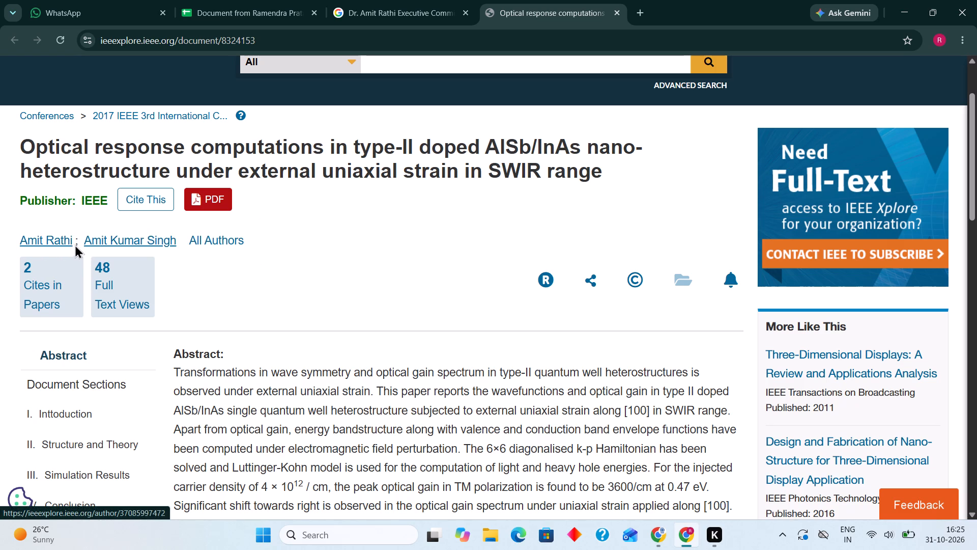
scroll(274, 338, up, 1)
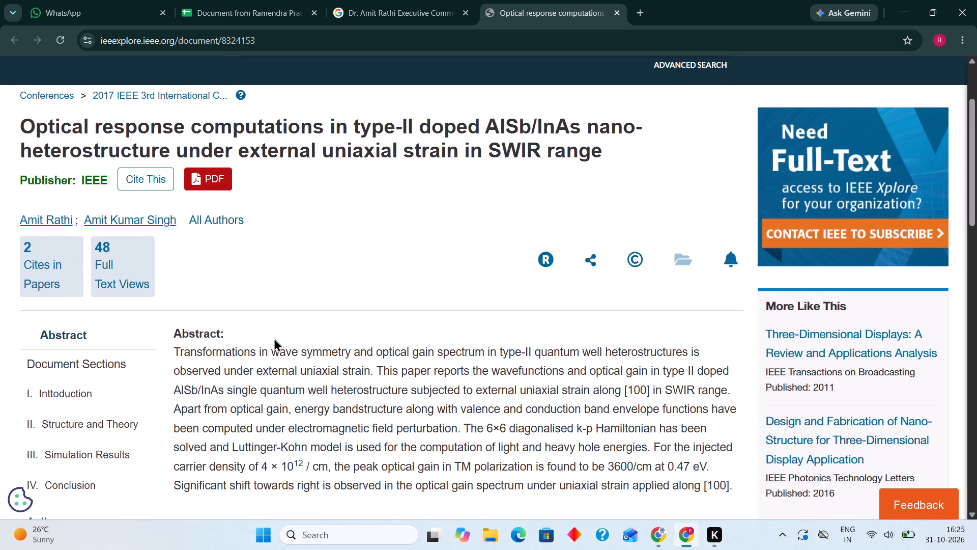
scroll(274, 338, up, 1)
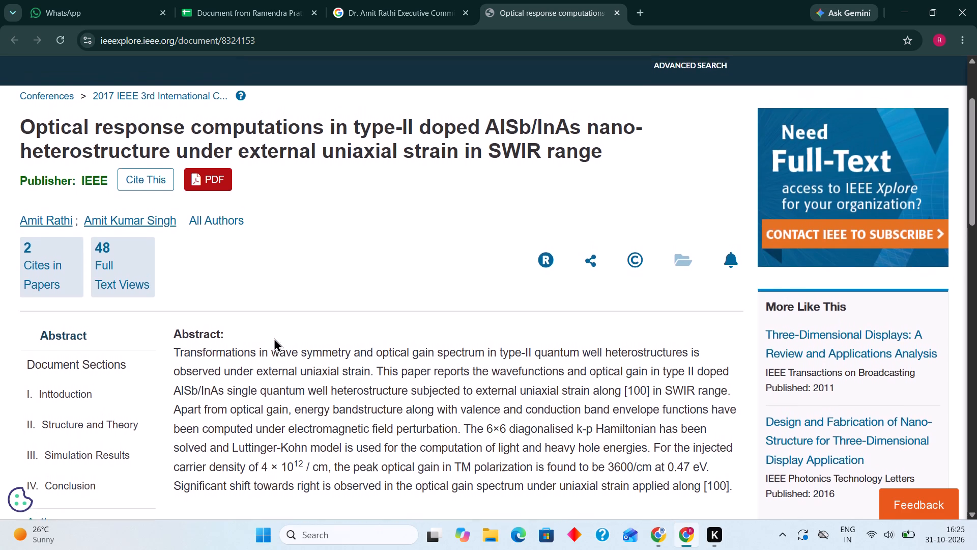
scroll(274, 338, up, 1)
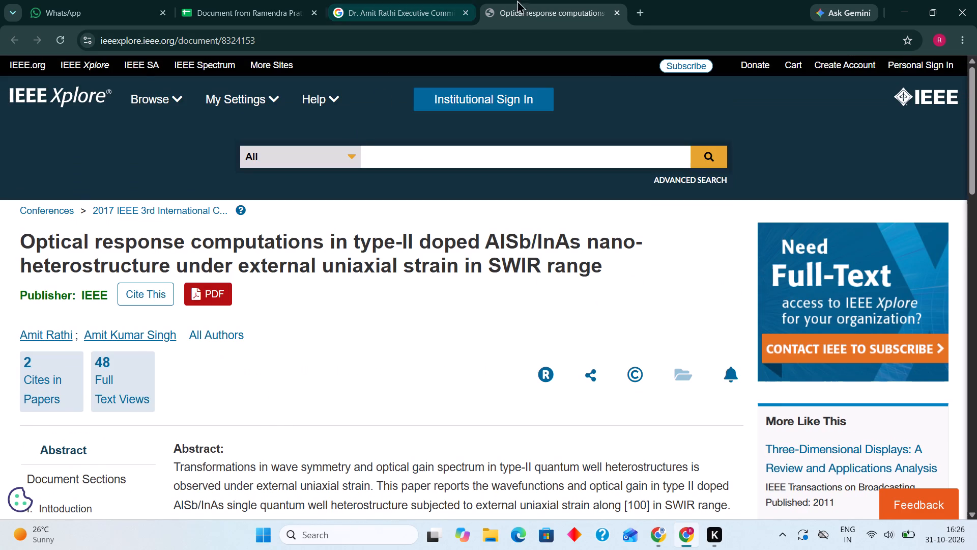
click(619, 8)
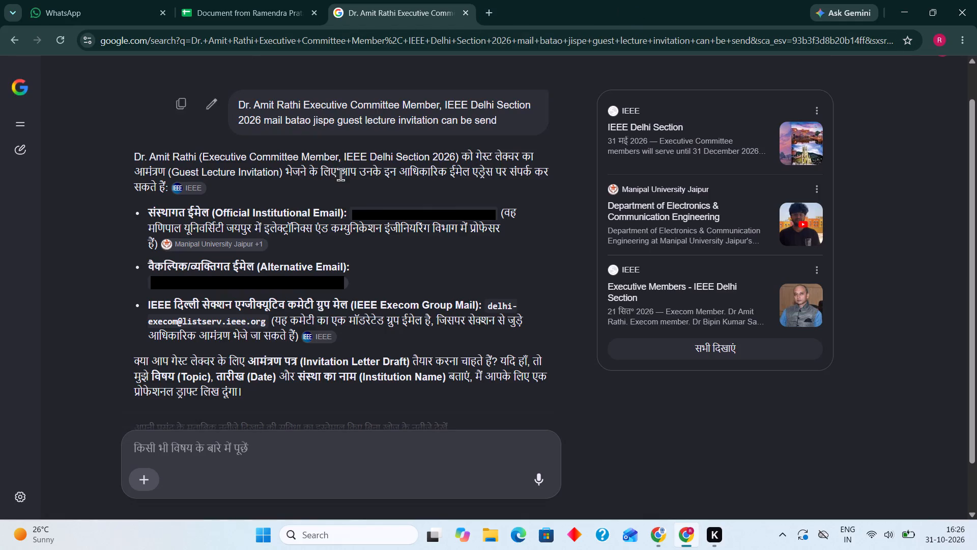
scroll(294, 245, down, 1)
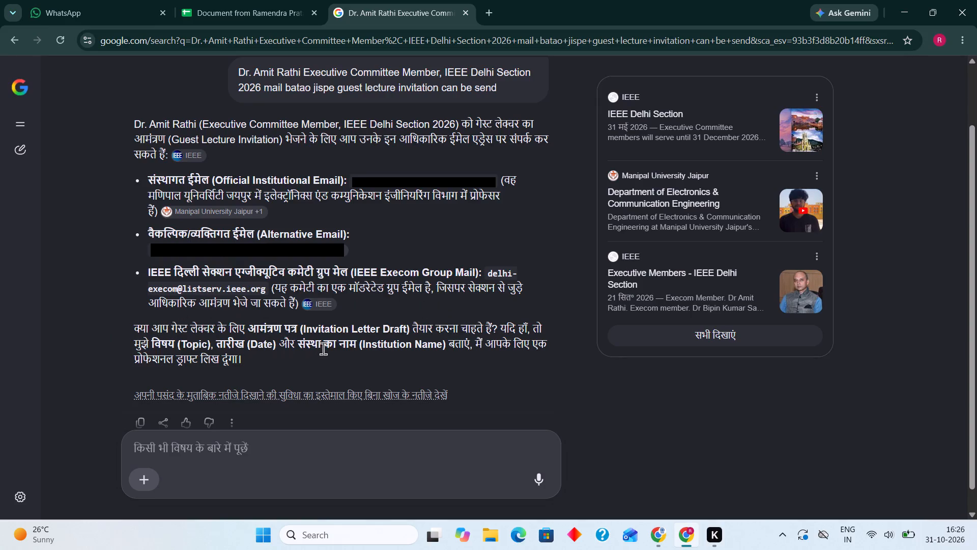
scroll(318, 348, right, 3)
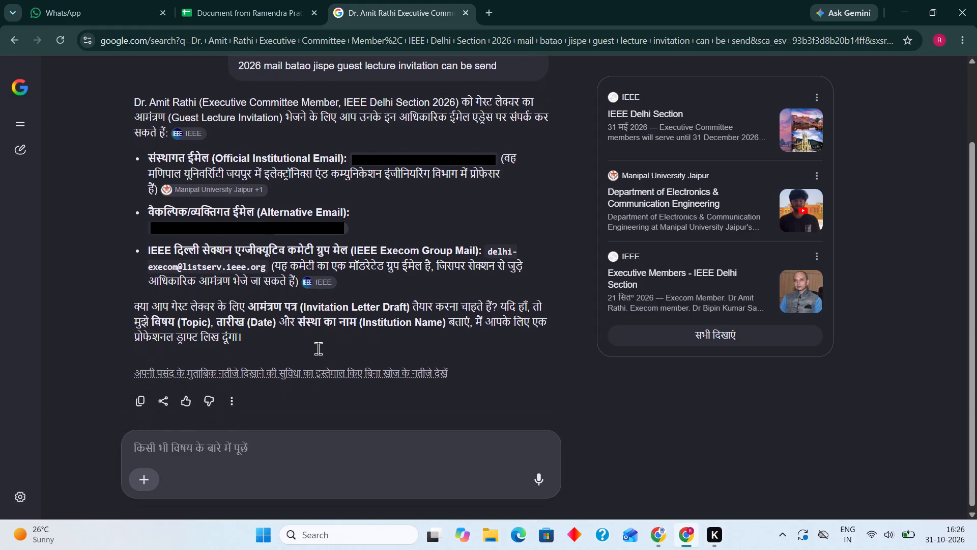
scroll(318, 348, right, 1)
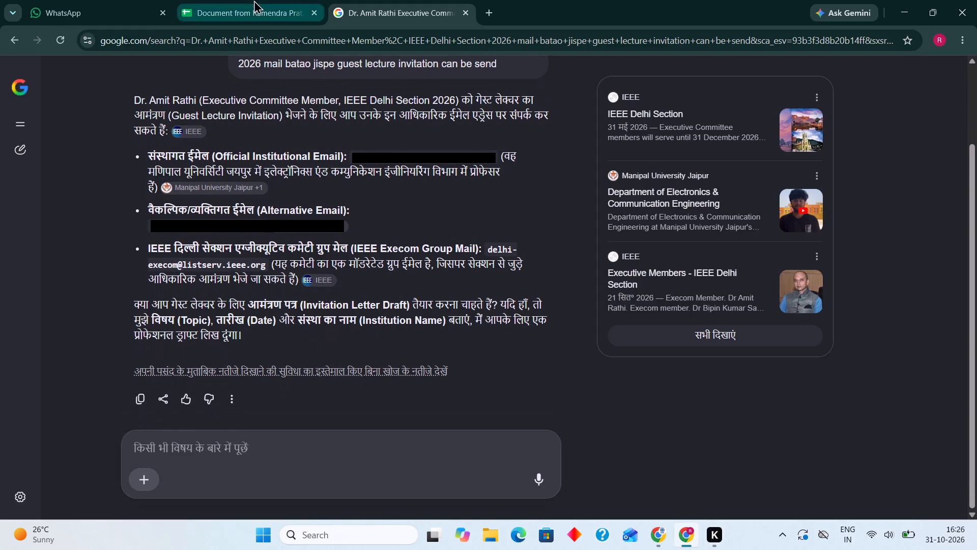
Copy the name of contact S. No. 39 from the Merged Contacts Master sheet into a new Google search.
click(254, 0)
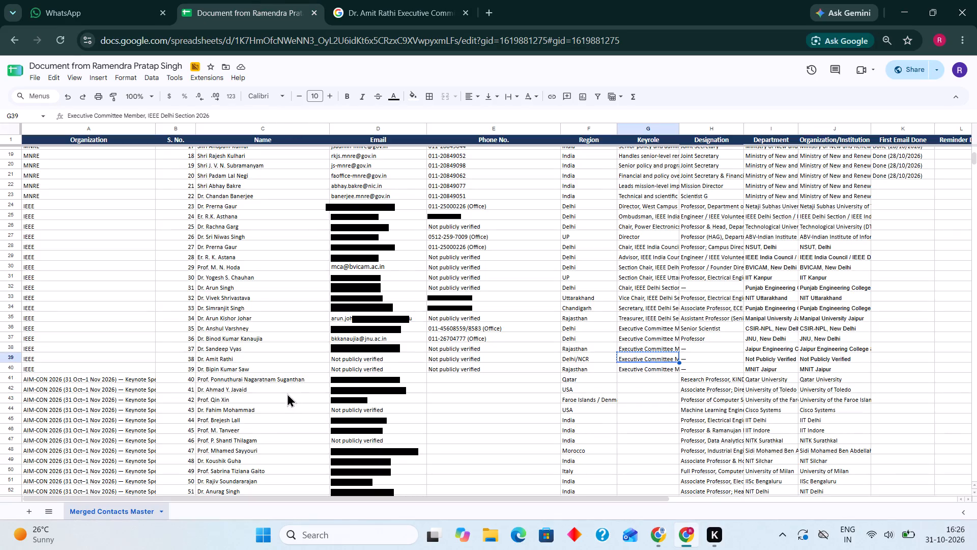
click(324, 367)
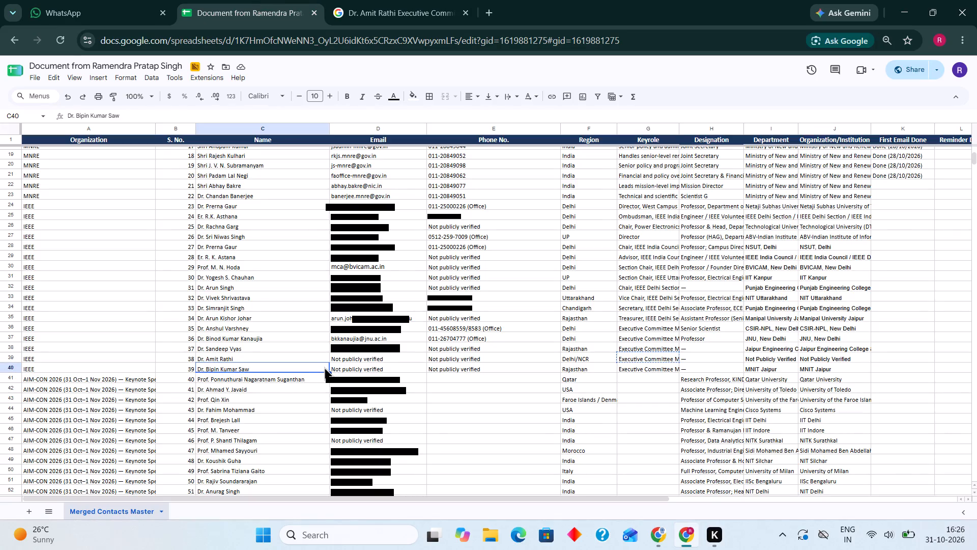
key(ctrl+c)
click(400, 5)
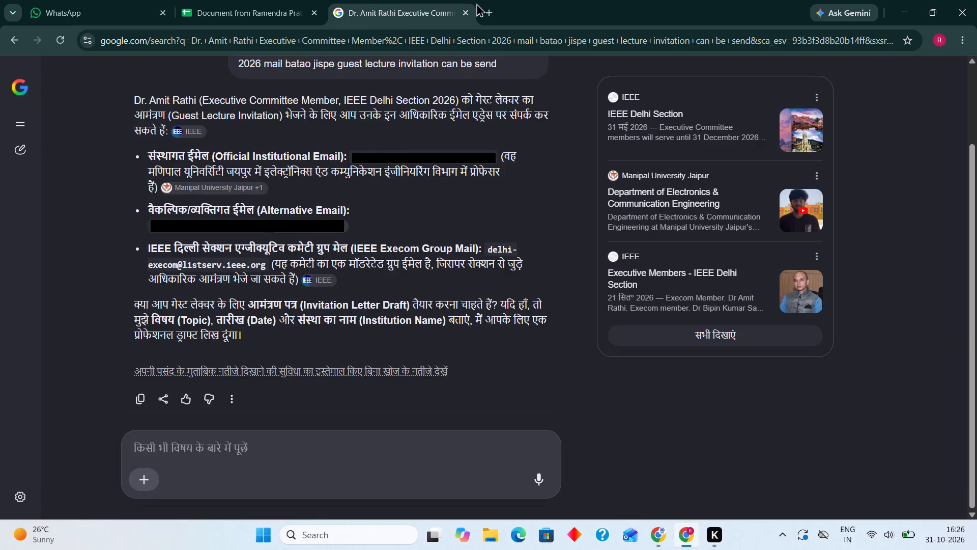
click(491, 6)
click(401, 248)
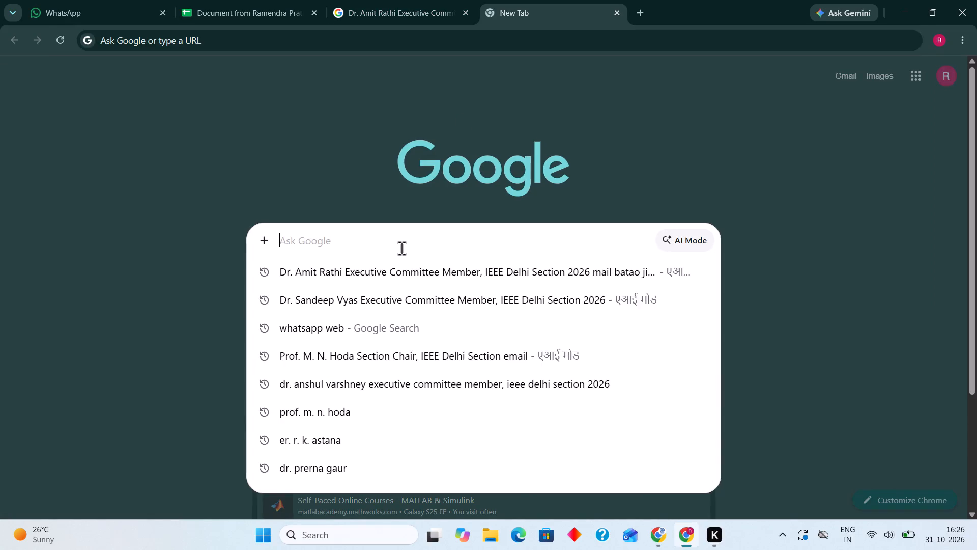
key(ctrl+v)
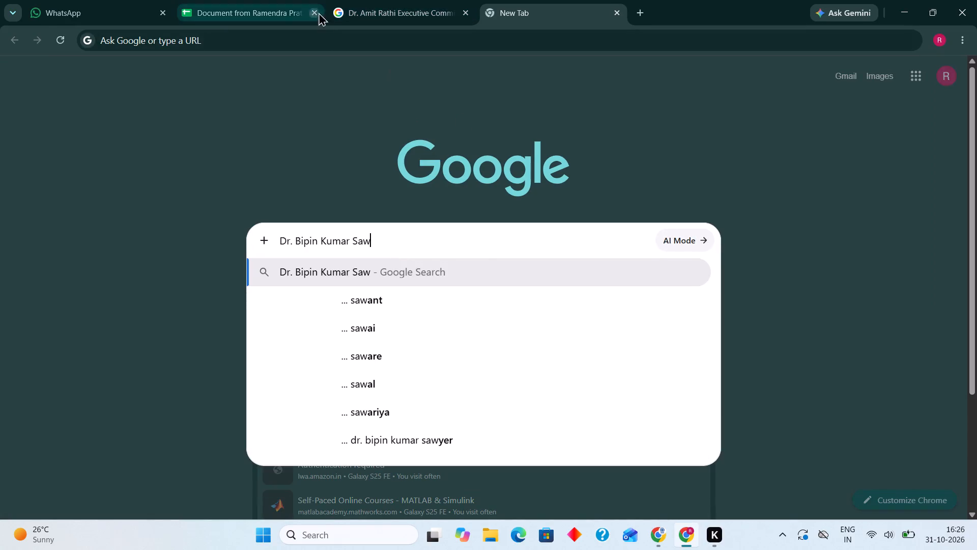
Add the same contact's key role, "Executive Committee Member, IEEE Delhi Section 2026", from the sheet after the name and run the search.
click(289, 0)
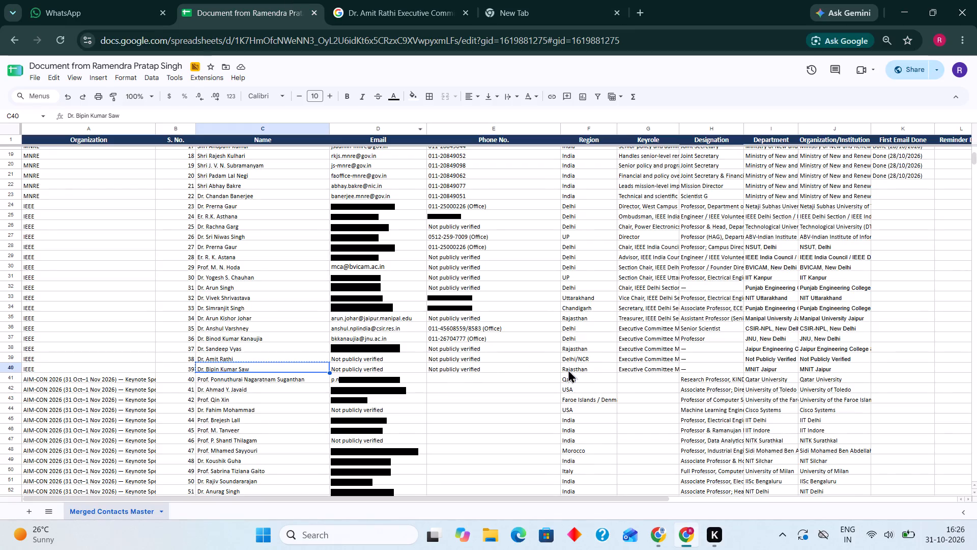
click(634, 364)
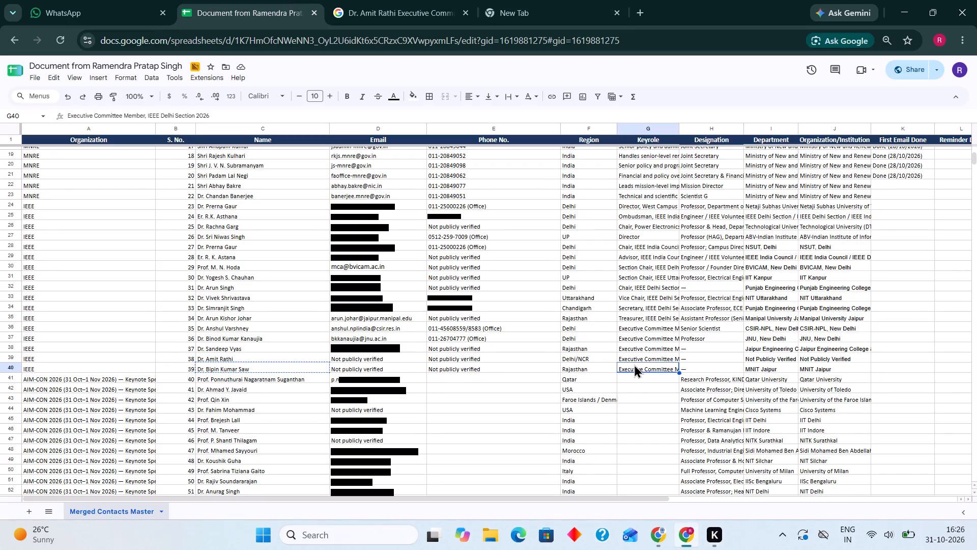
key(ctrl+c)
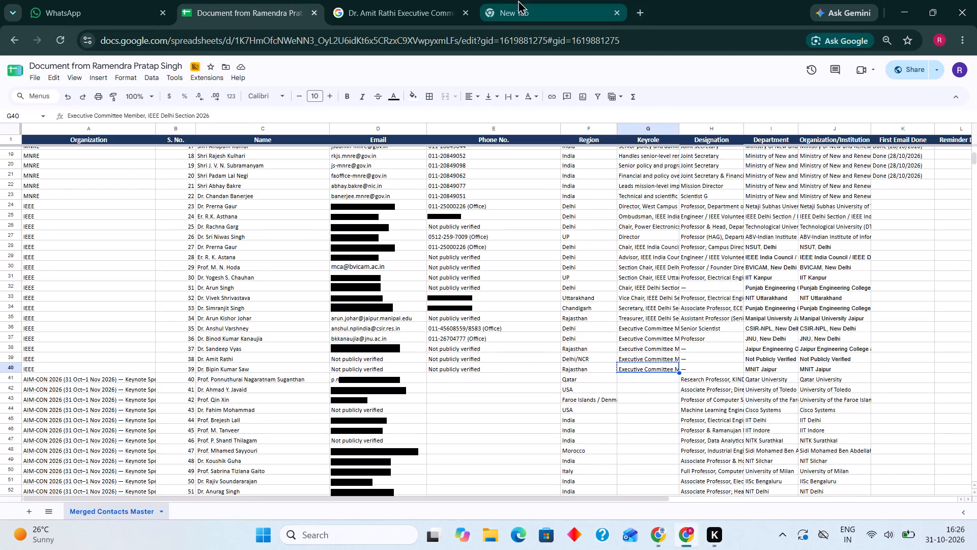
click(518, 0)
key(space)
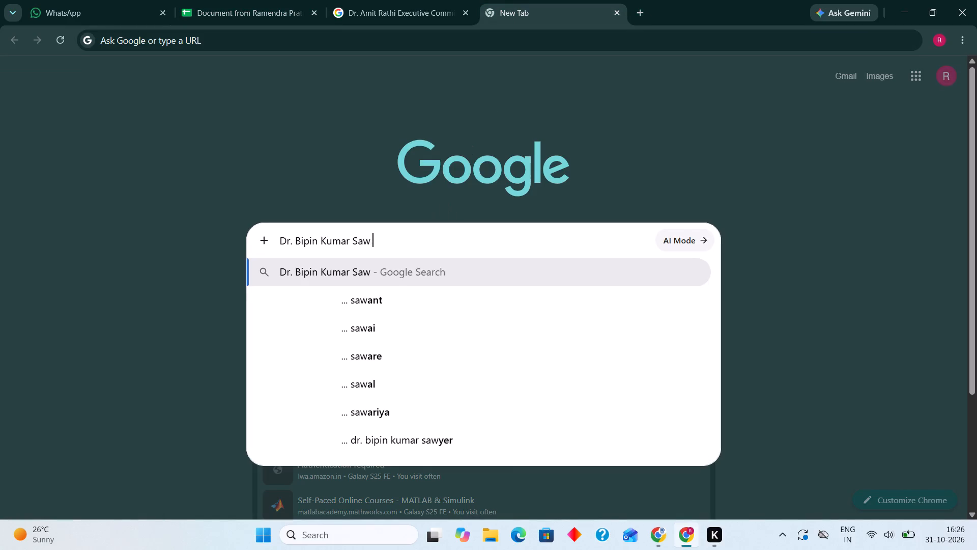
key(ctrl+v)
key(Return)
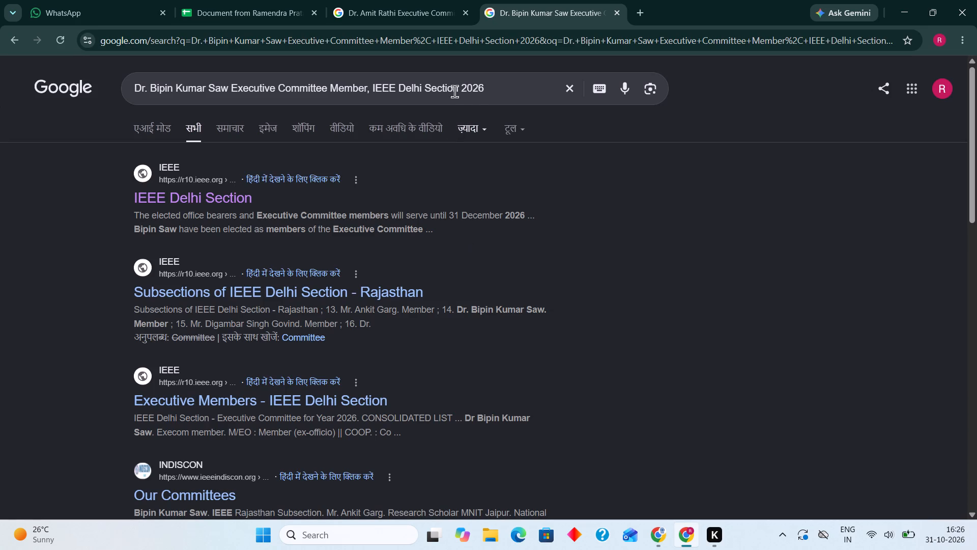
Add "email" to the contact's name and role query and search again.
click(497, 89)
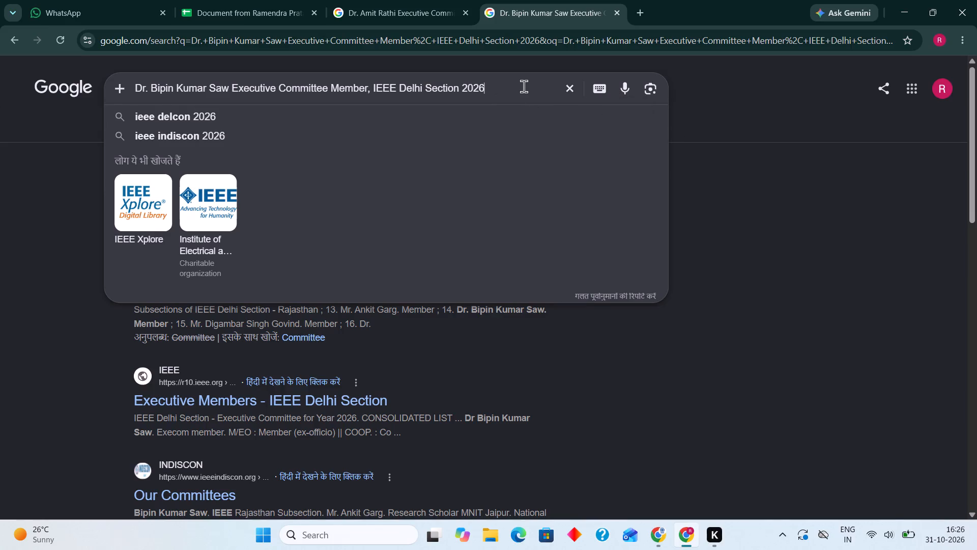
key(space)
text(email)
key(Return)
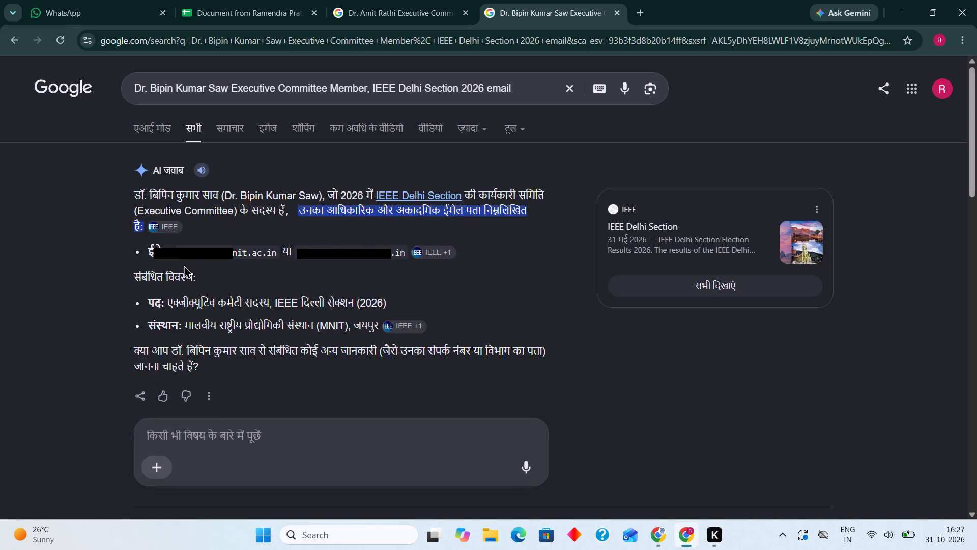
Copy the contact's first listed institutional email address from the AI answer.
drag(180, 252, 279, 250)
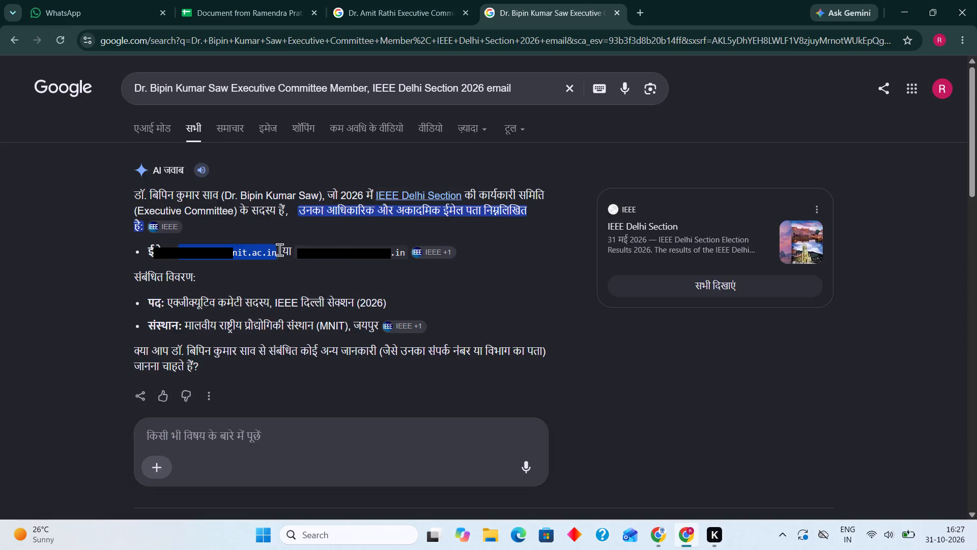
drag(279, 250, 276, 251)
key(ctrl+c)
click(344, 230)
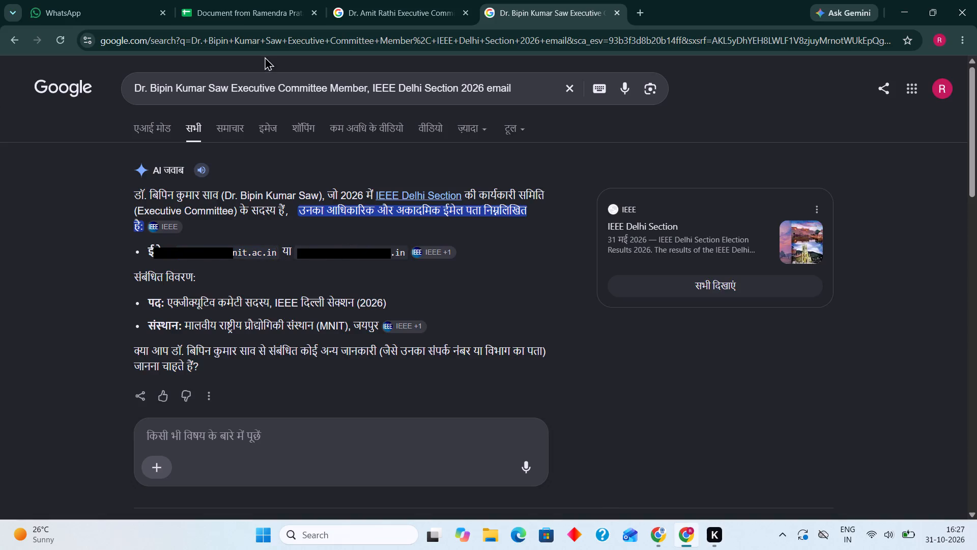
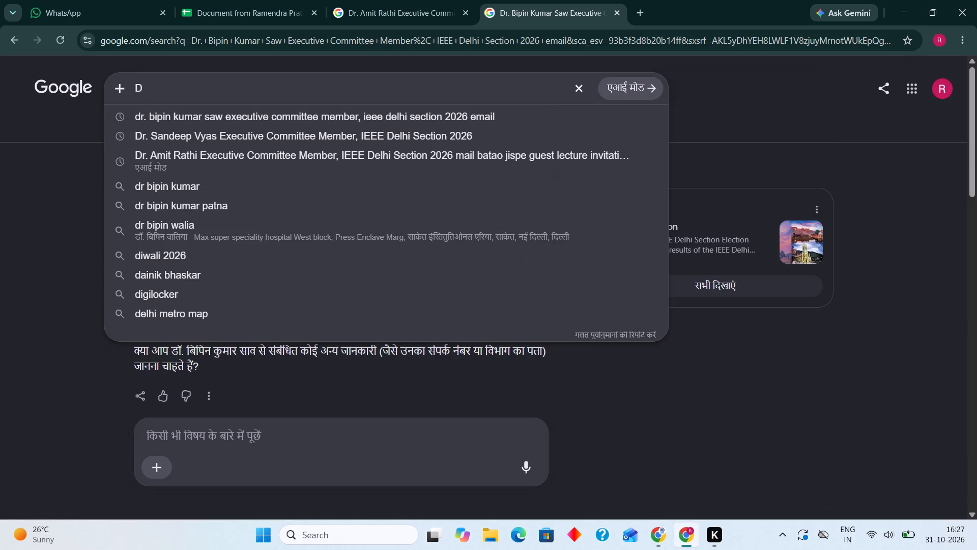
Search Google for the KIET professor by name with "kiet email id" to find the professor's email address.
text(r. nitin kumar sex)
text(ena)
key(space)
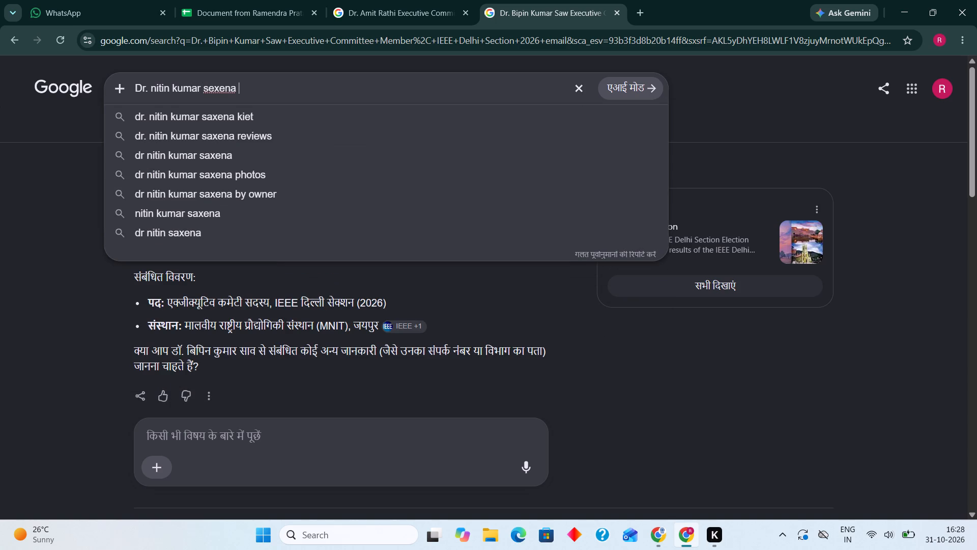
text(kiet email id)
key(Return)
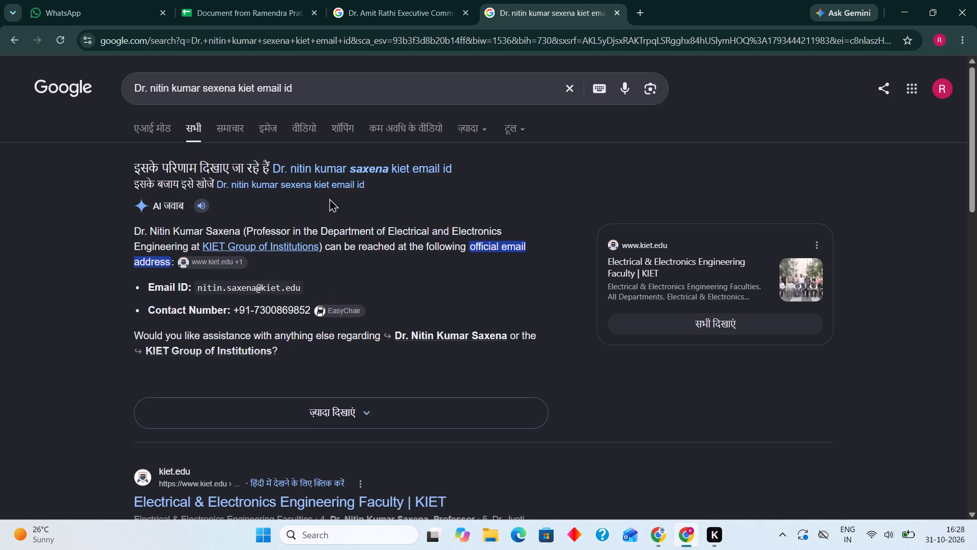
Clear the KIET query and return to the previous email search results for the MNIT Executive Committee member.
click(573, 91)
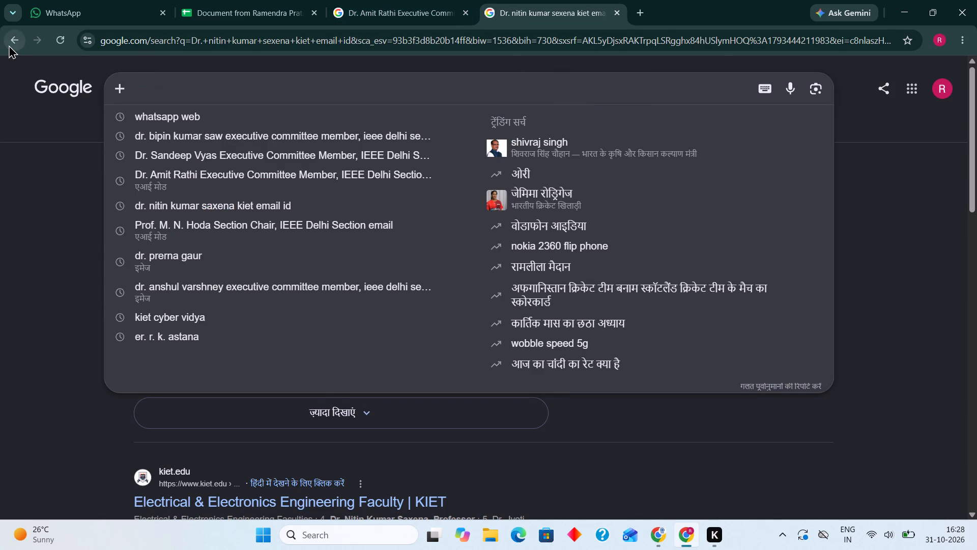
click(9, 45)
drag(9, 45, 63, 54)
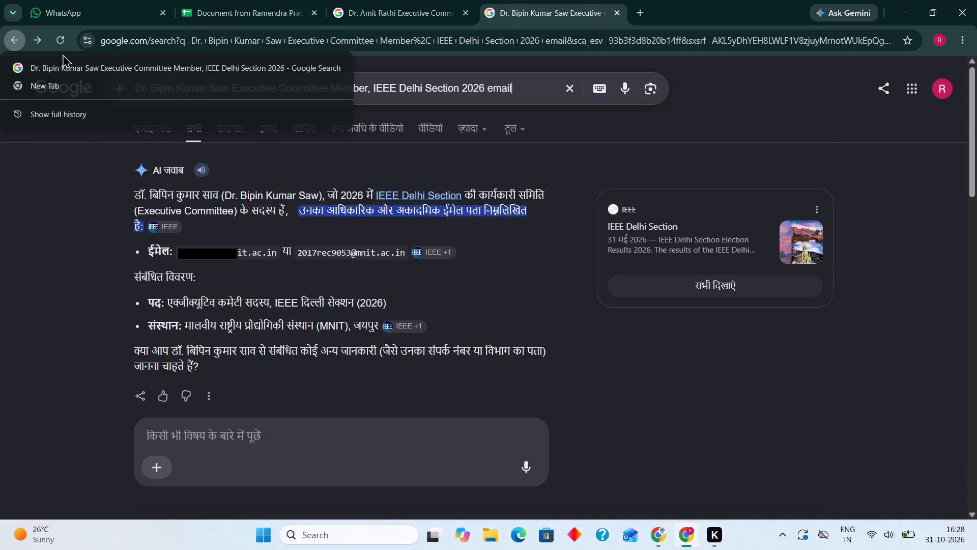
drag(63, 54, 68, 211)
click(68, 211)
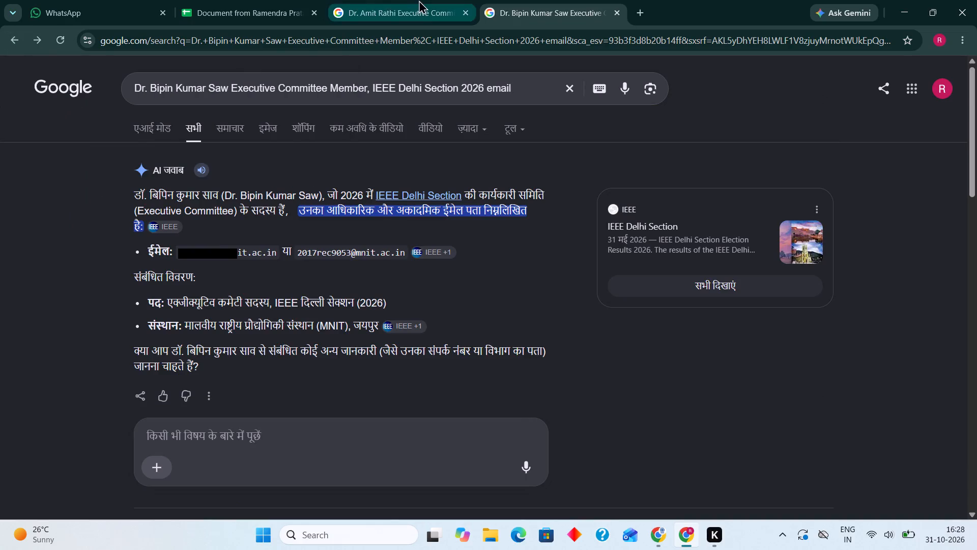
Copy the Manipal University Jaipur committee member's official institutional email from the AI Mode answer about guest lecture invitations.
click(419, 0)
scroll(264, 160, up, 1)
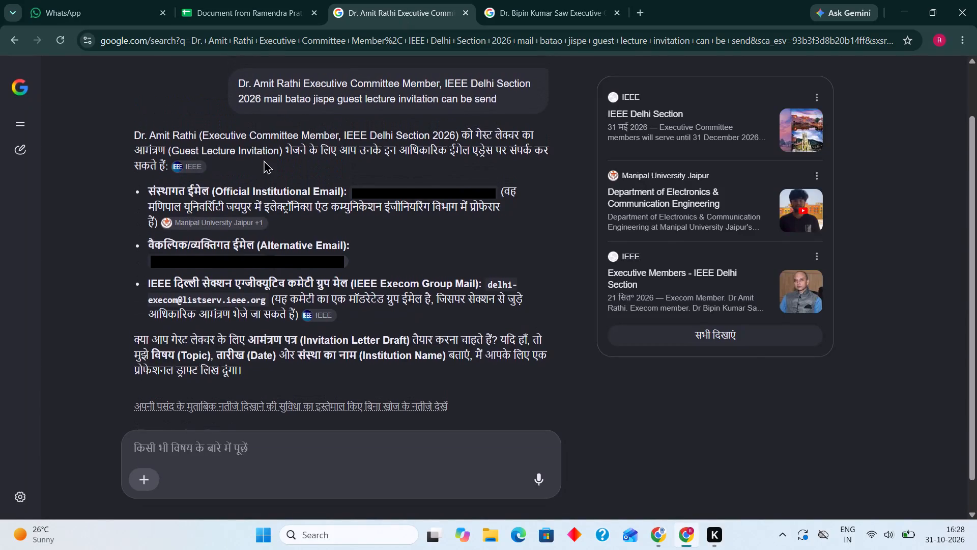
scroll(264, 160, up, 1)
scroll(264, 160, down, 1)
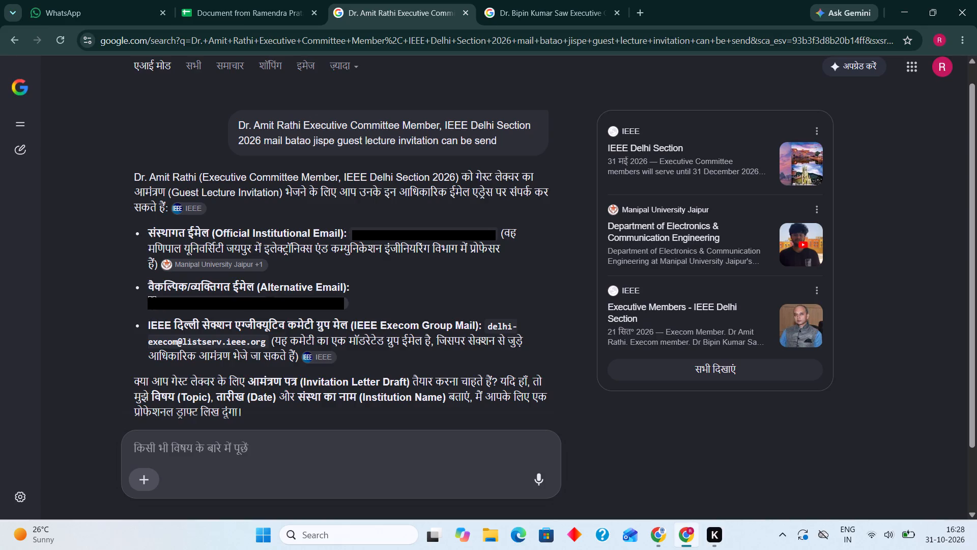
drag(353, 233, 466, 234)
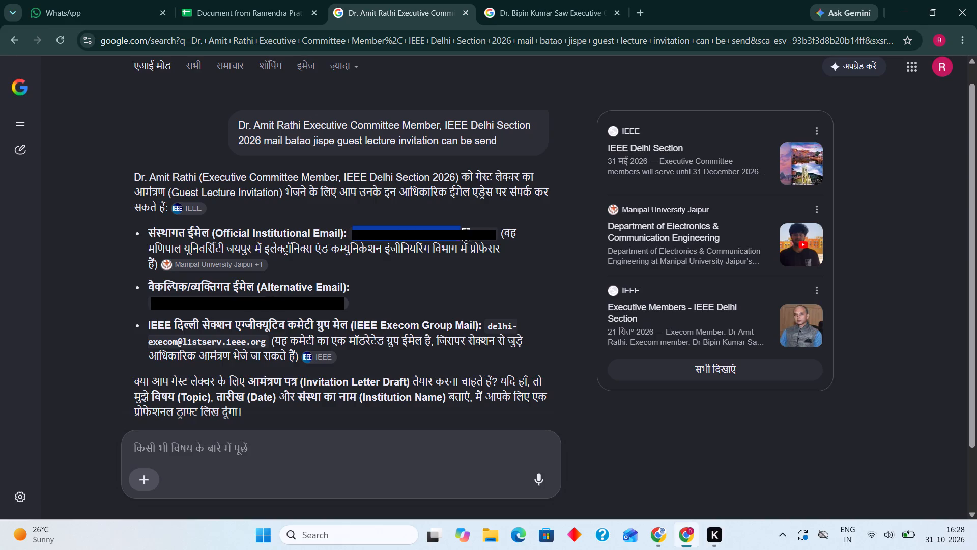
drag(466, 234, 494, 234)
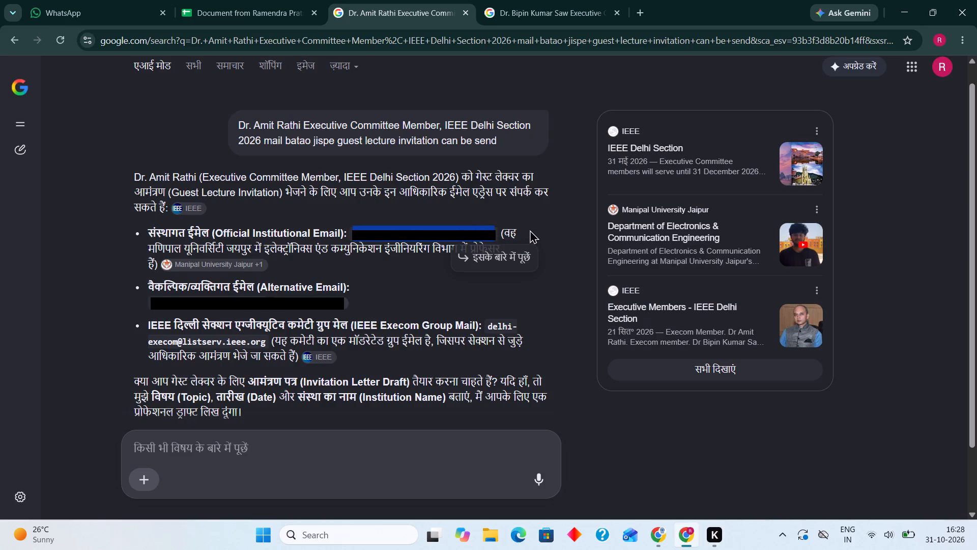
key(ctrl+c)
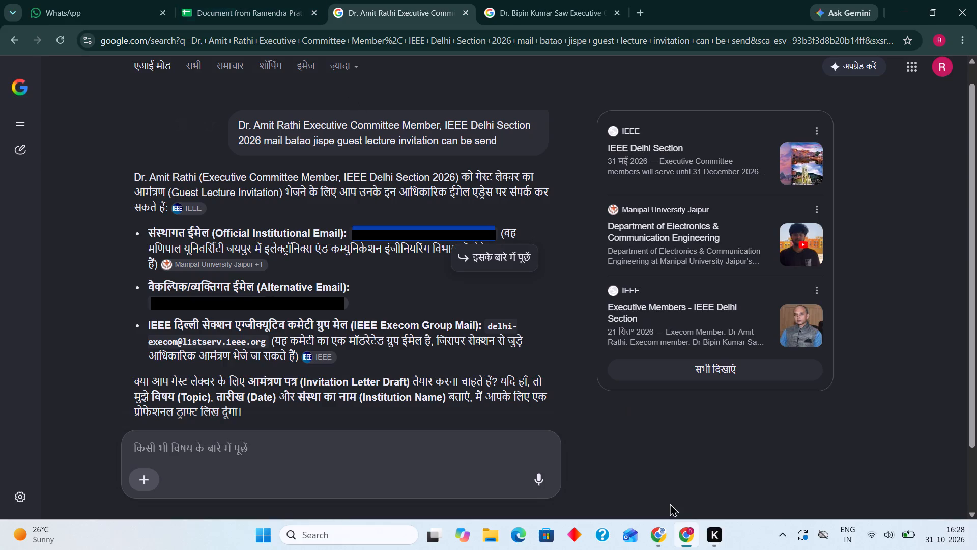
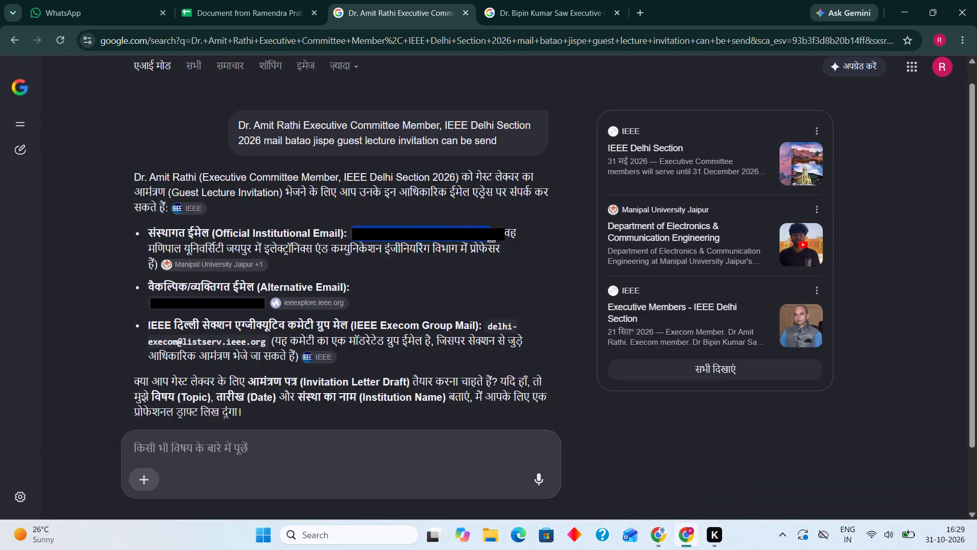
Copy the official institutional email from the AI Mode answer and replace the Email entry in row 39 of the contacts sheet with it.
drag(491, 235, 496, 235)
key(ctrl+c)
click(248, 0)
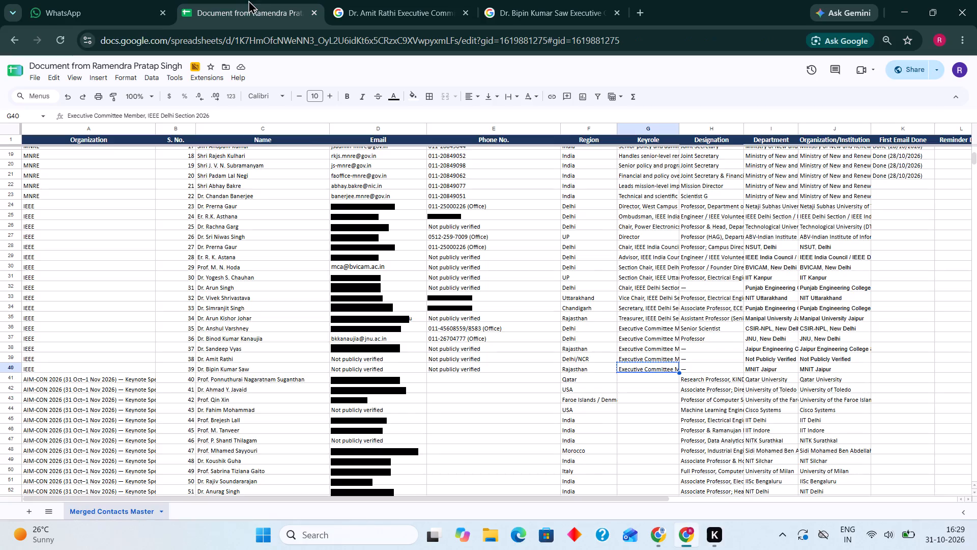
click(354, 357)
key(BackSpace)
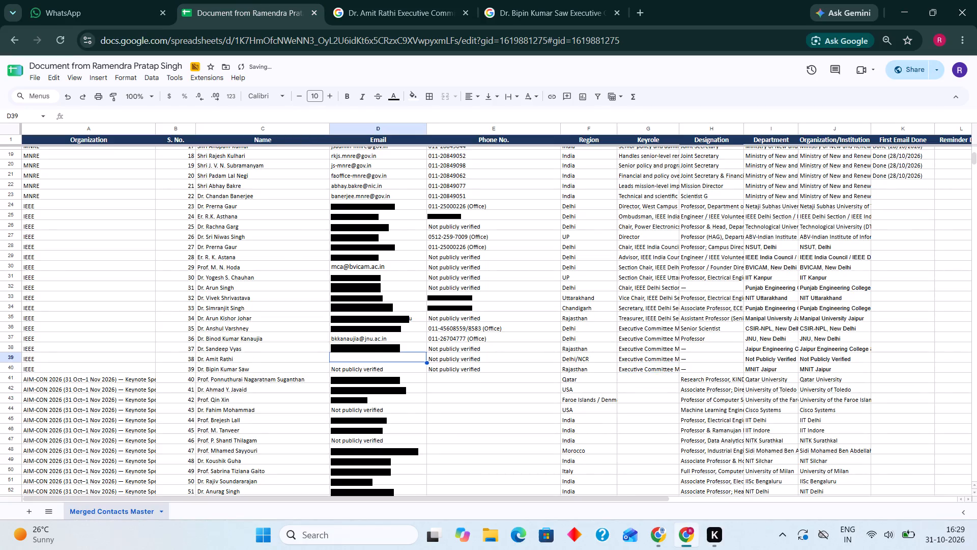
key(ctrl+v)
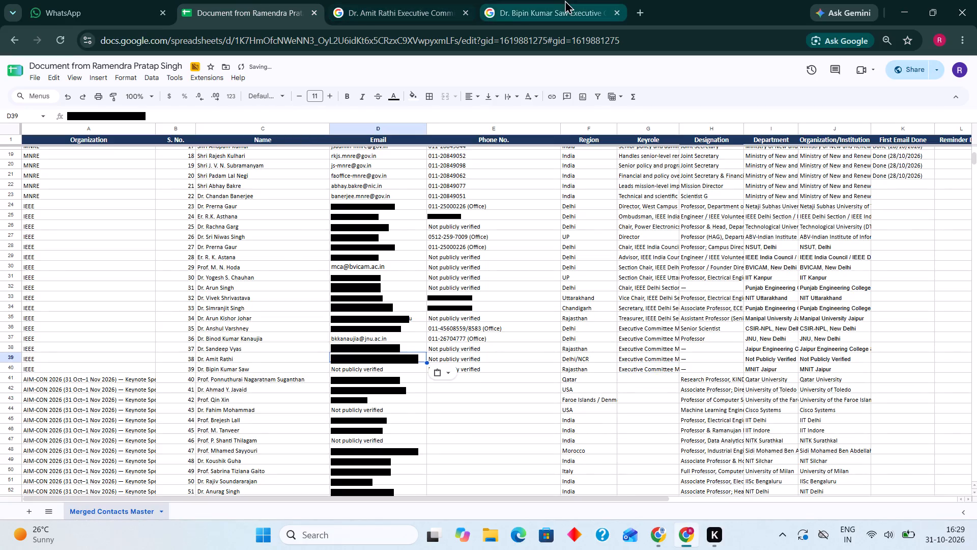
Copy the first MNIT email from the other committee member's search answer and replace the Email entry in row 40 of the contacts sheet.
click(565, 0)
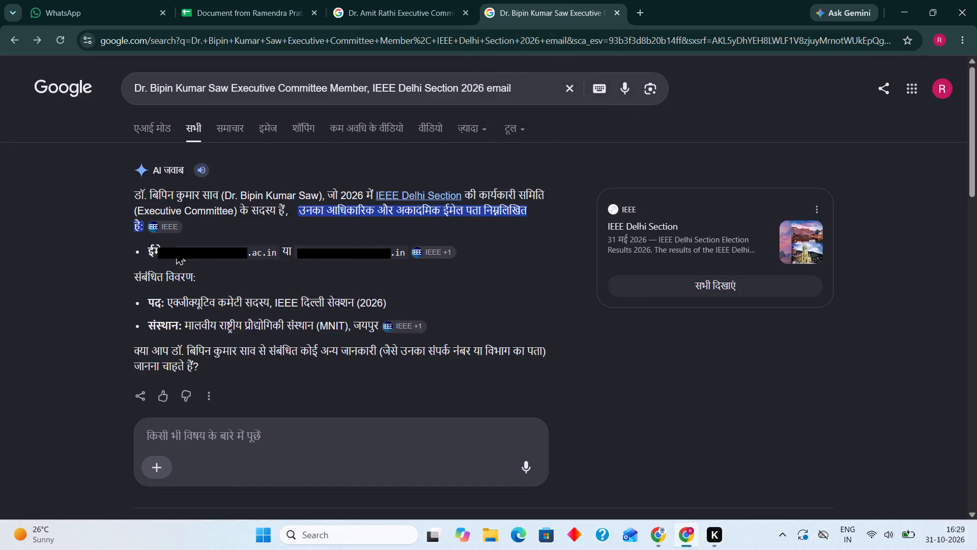
drag(178, 253, 272, 254)
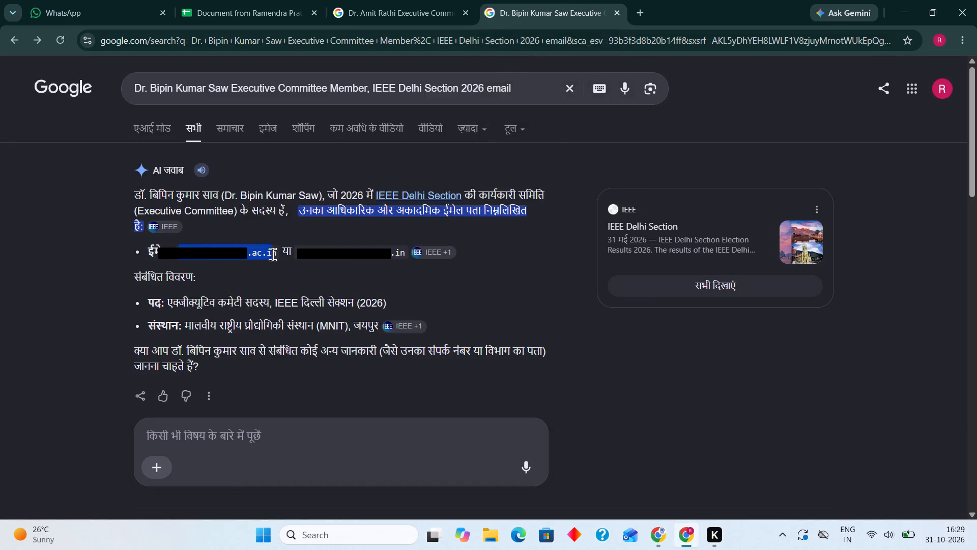
drag(272, 254, 275, 255)
key(ctrl+c)
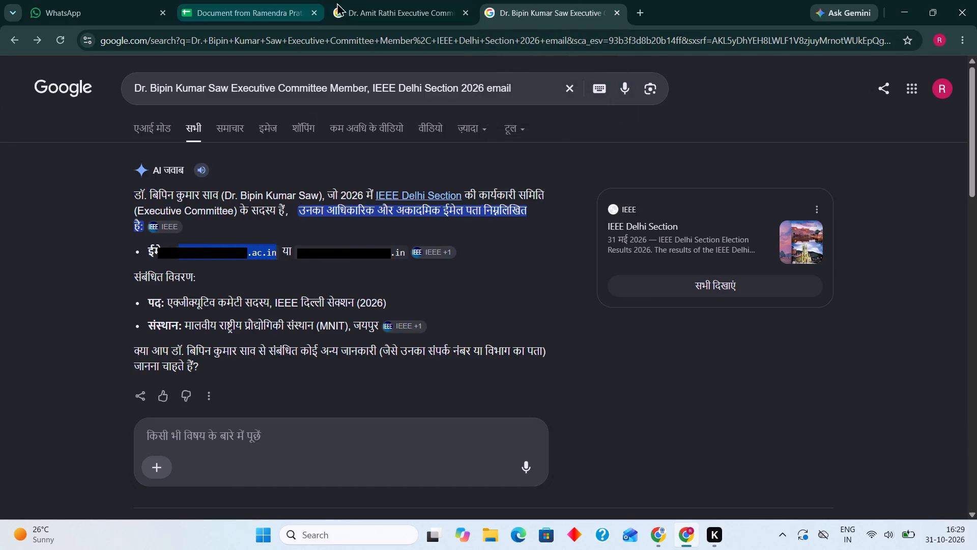
click(275, 0)
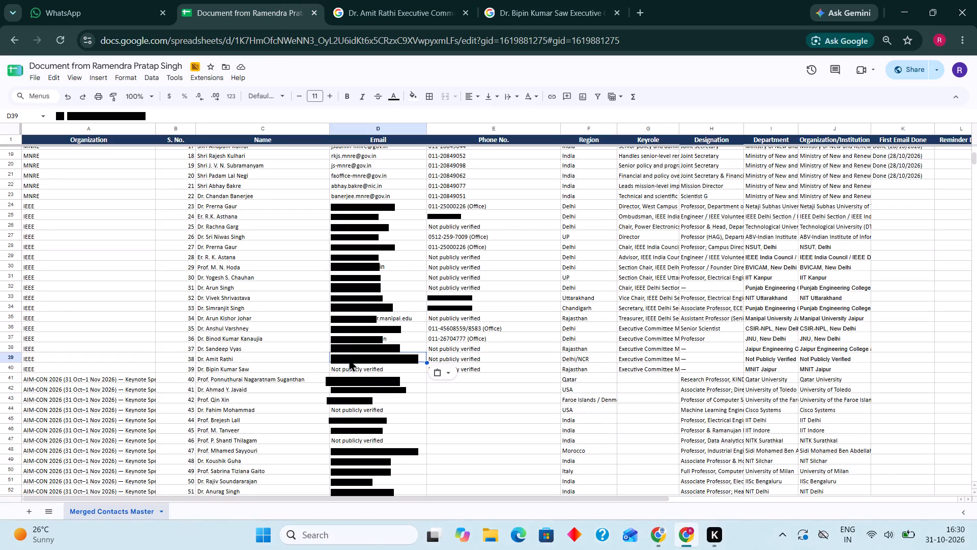
click(345, 368)
key(BackSpace)
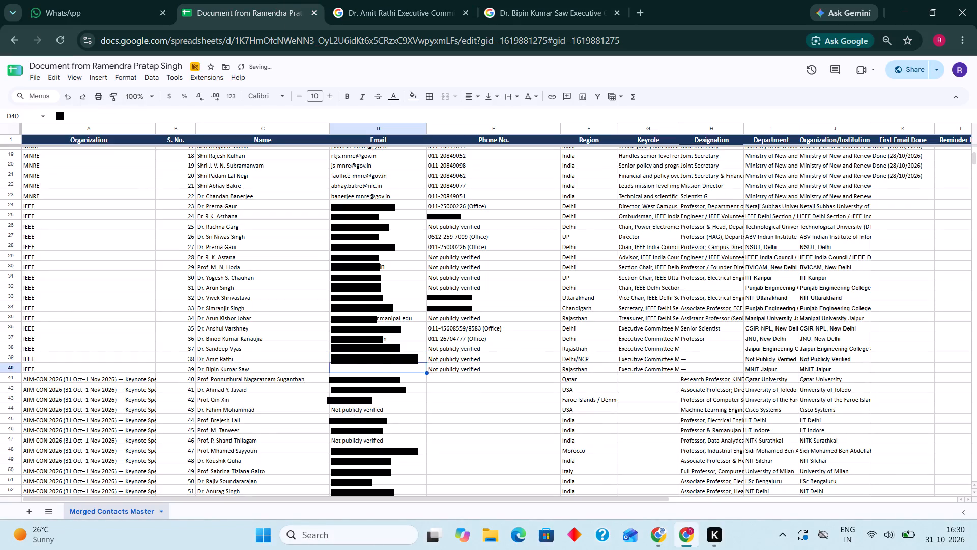
key(ctrl+v)
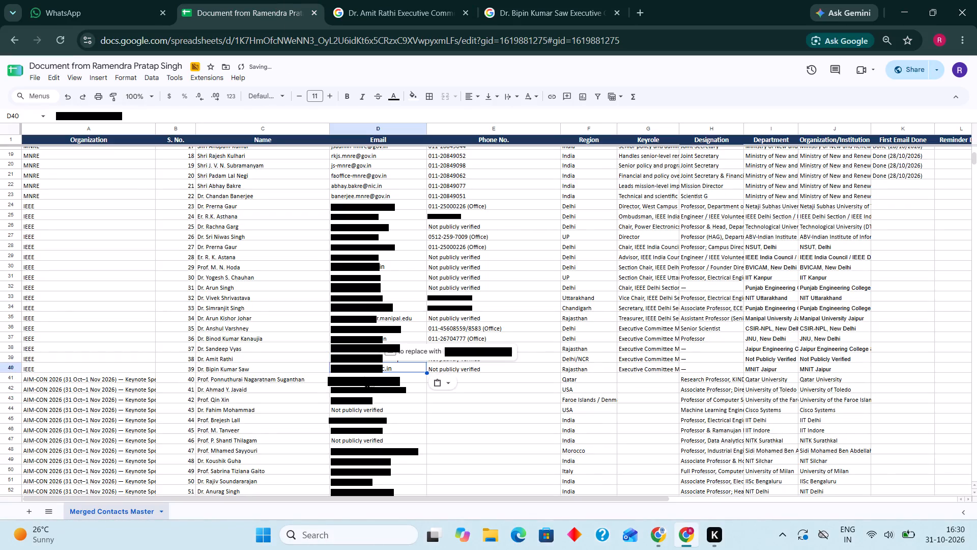
Copy the AIM-CON keynote speaker's name from row 41, close the row 39 contact's search page, and search Google Images for that name.
click(364, 376)
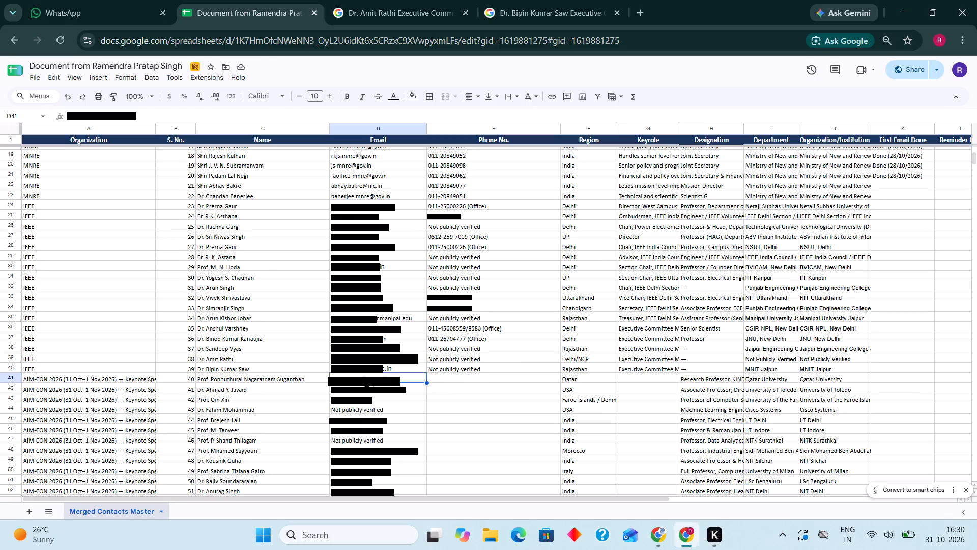
key(ctrl+c)
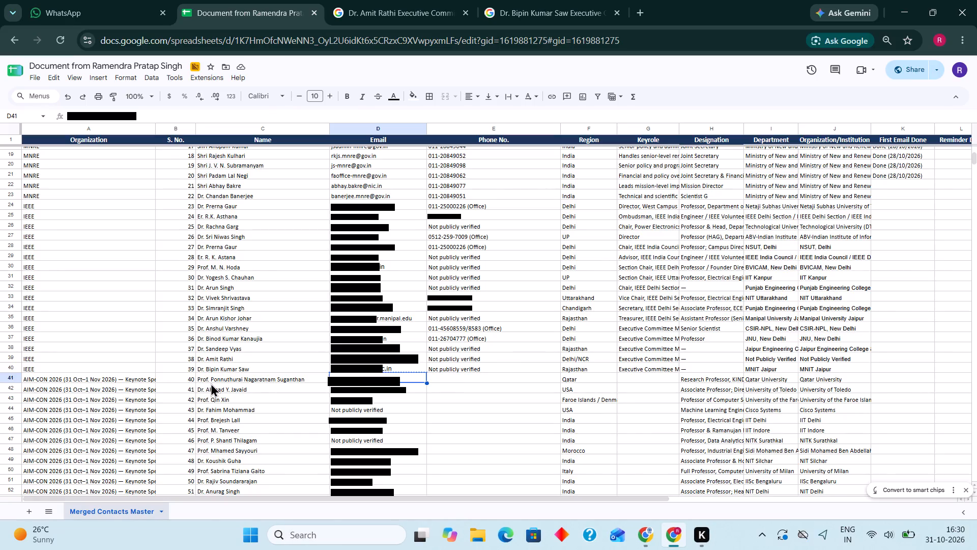
click(204, 378)
key(ctrl+c)
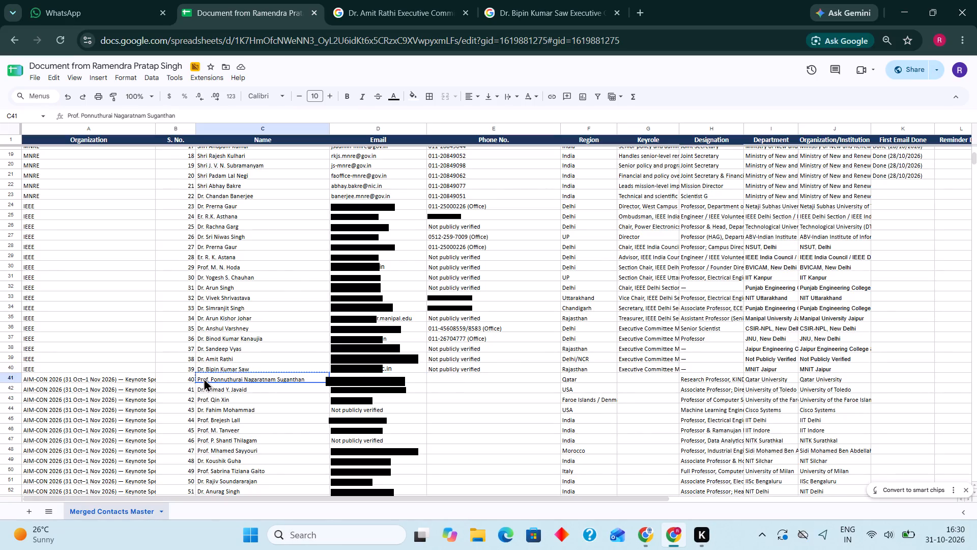
click(466, 9)
click(424, 5)
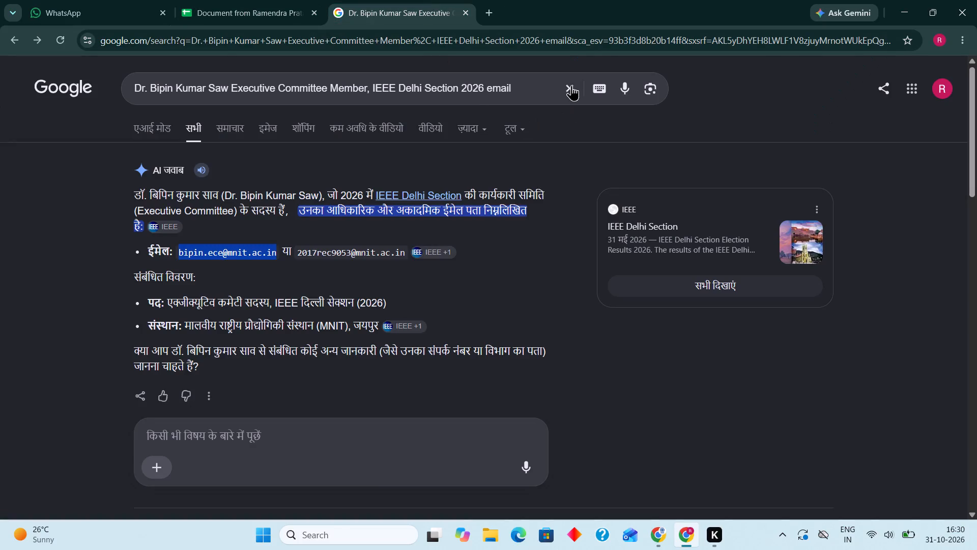
click(570, 85)
key(ctrl+v)
click(570, 85)
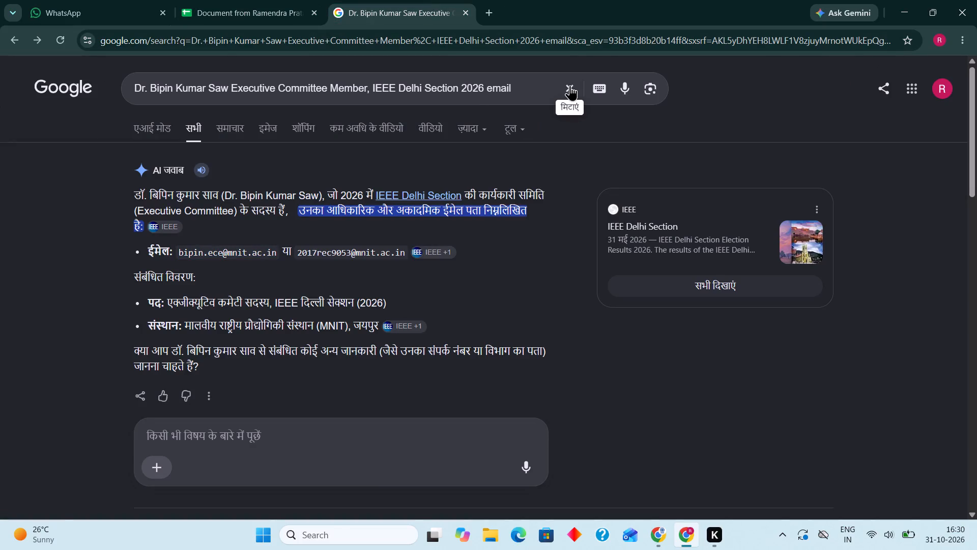
key(ctrl+v)
key(Return)
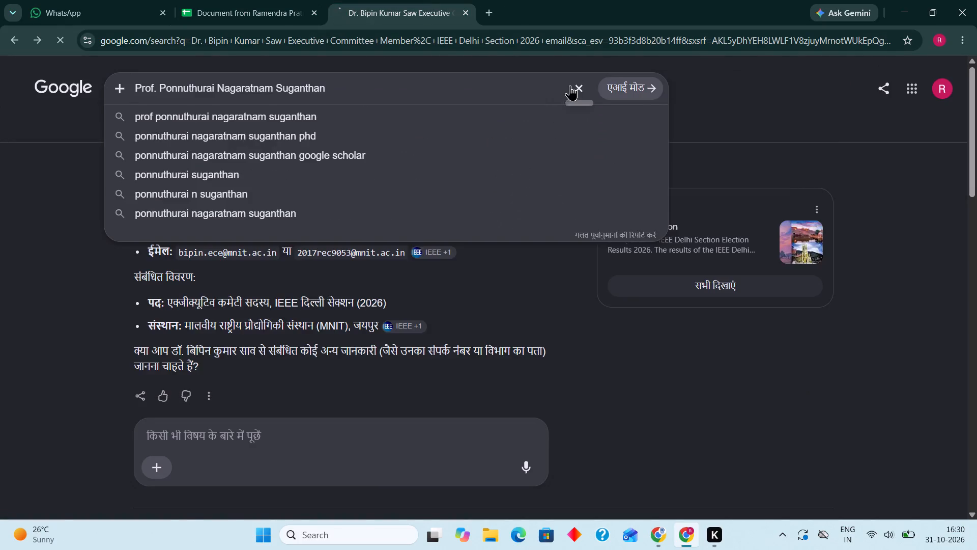
click(233, 124)
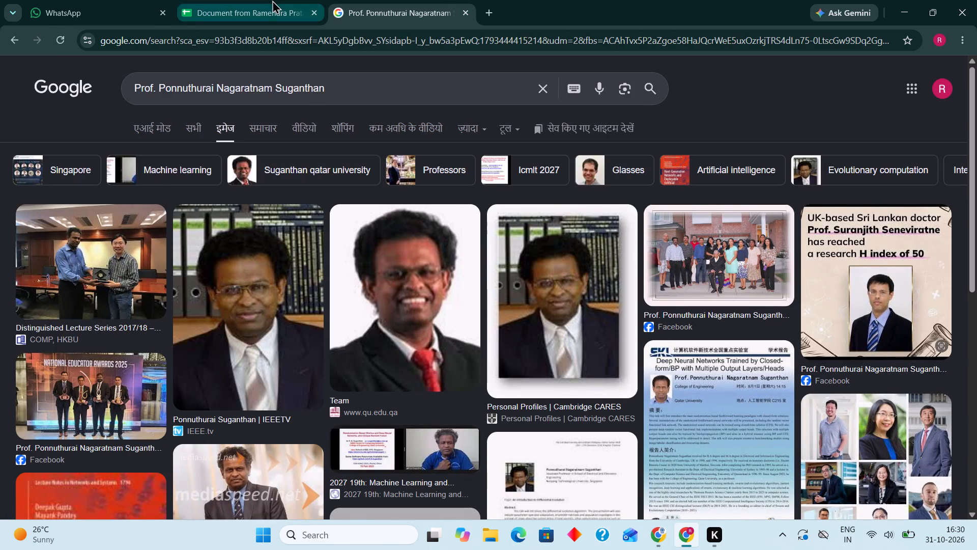
Return to the contacts sheet and select the keynote speaker's Email cell in row 41.
click(272, 0)
click(342, 377)
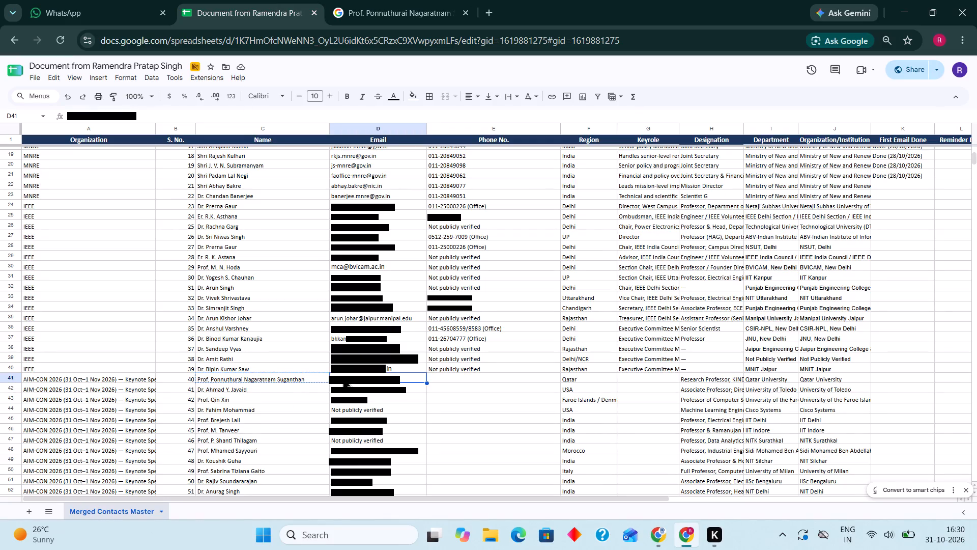
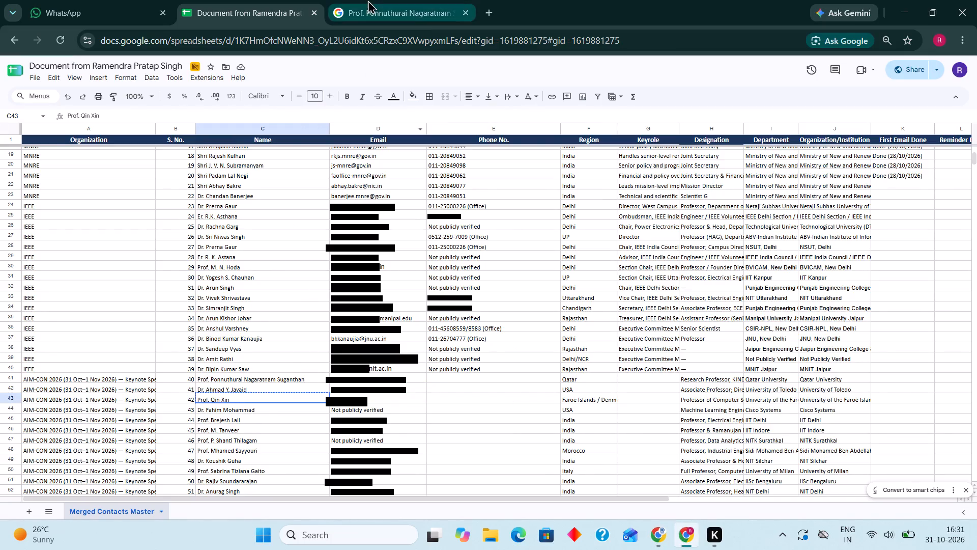
Search Google Images for the copied name of the AIM-CON keynote professor from the Faroe Islands, replacing the previous query.
click(368, 0)
click(541, 96)
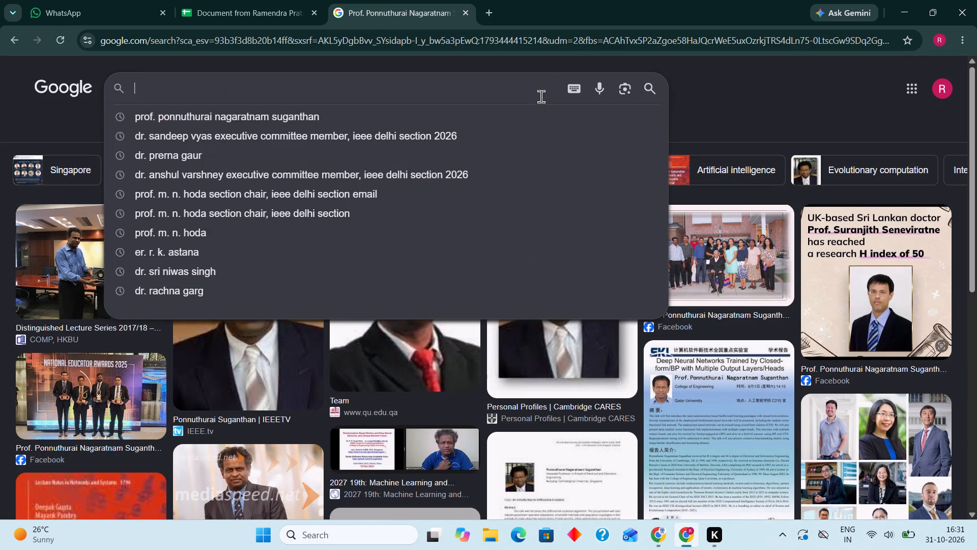
key(ctrl+v)
key(Return)
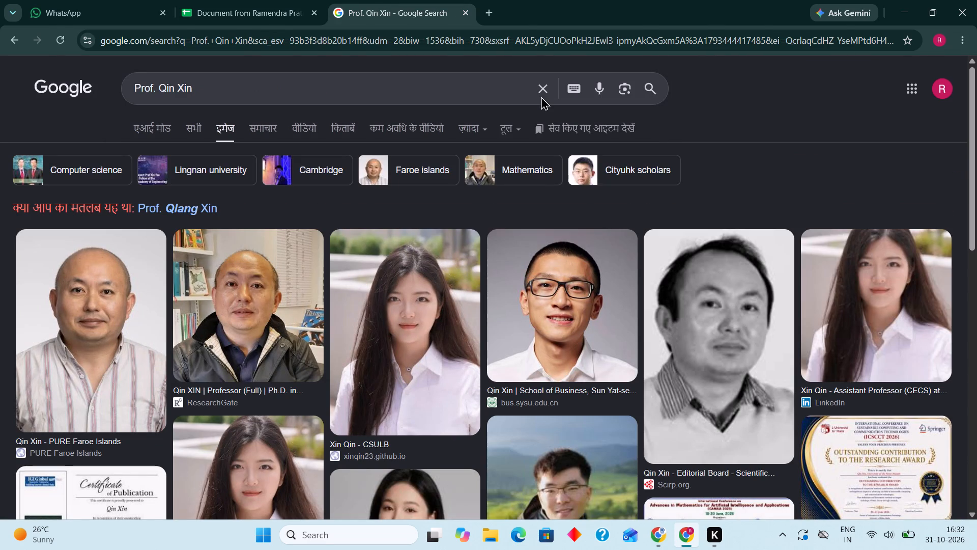
Copy the speaker's region, Faroe Islands / Denmark, from row 43 of the contacts sheet and rerun the image search with it appended.
scroll(438, 293, down, 1)
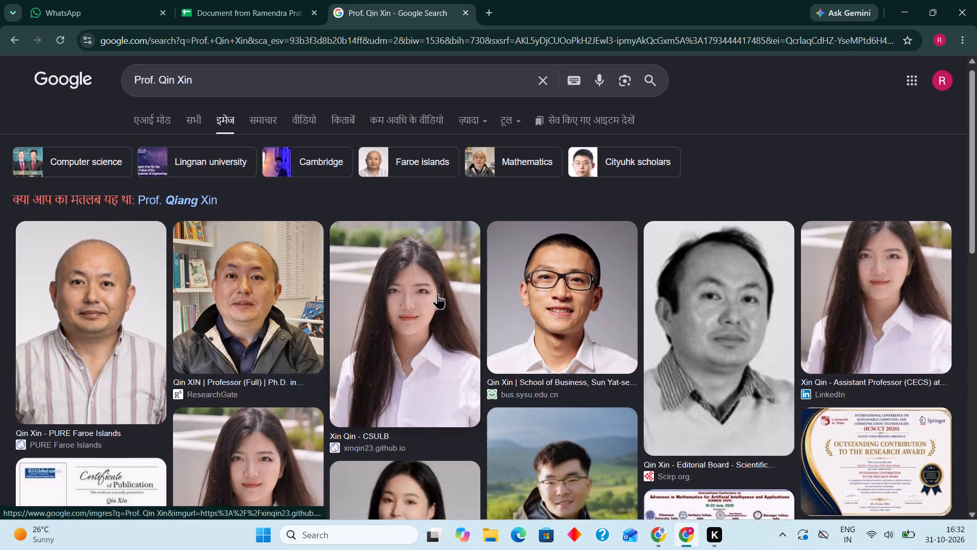
scroll(438, 293, down, 3)
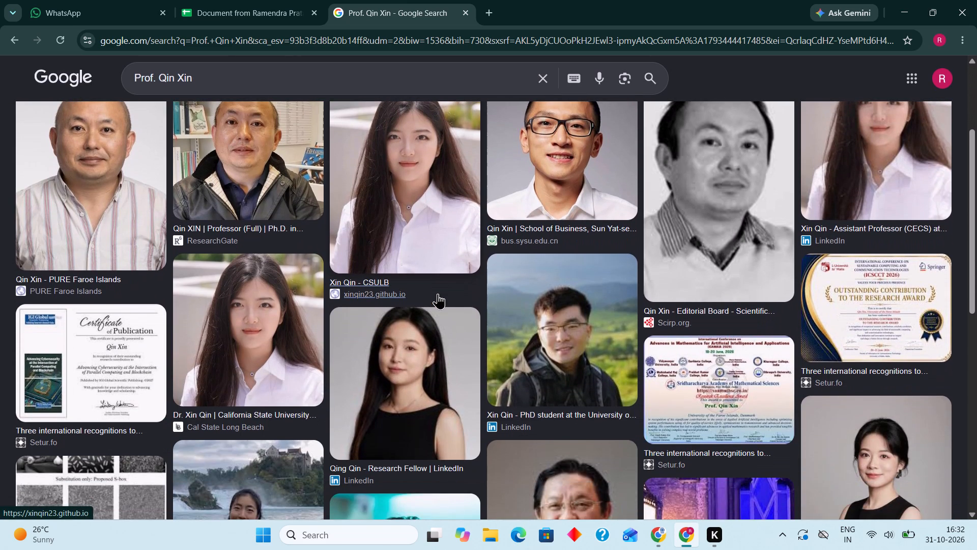
click(285, 0)
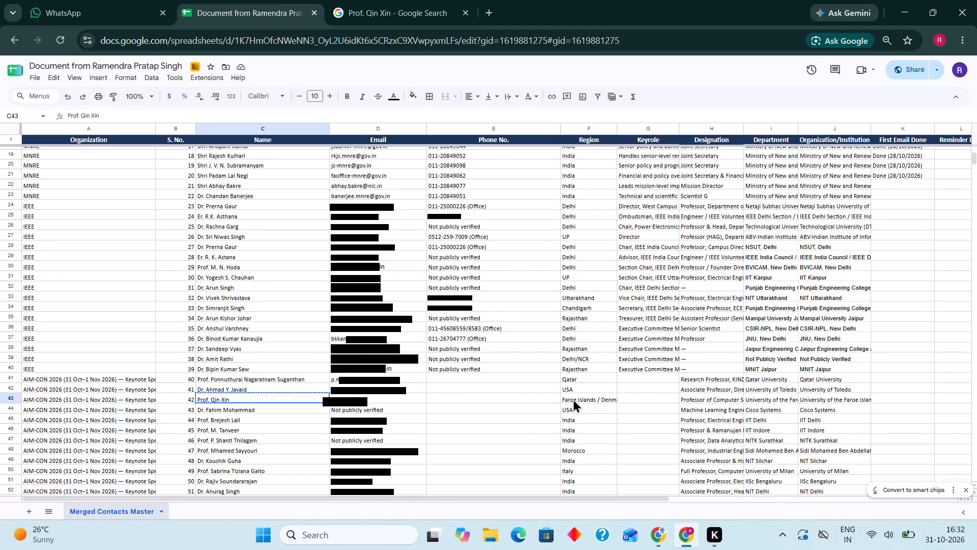
click(573, 399)
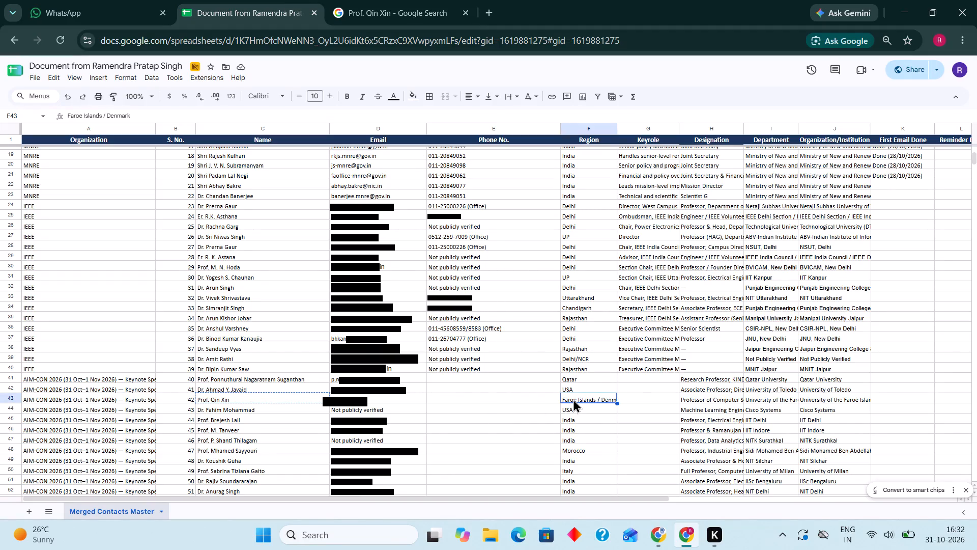
key(ctrl+c)
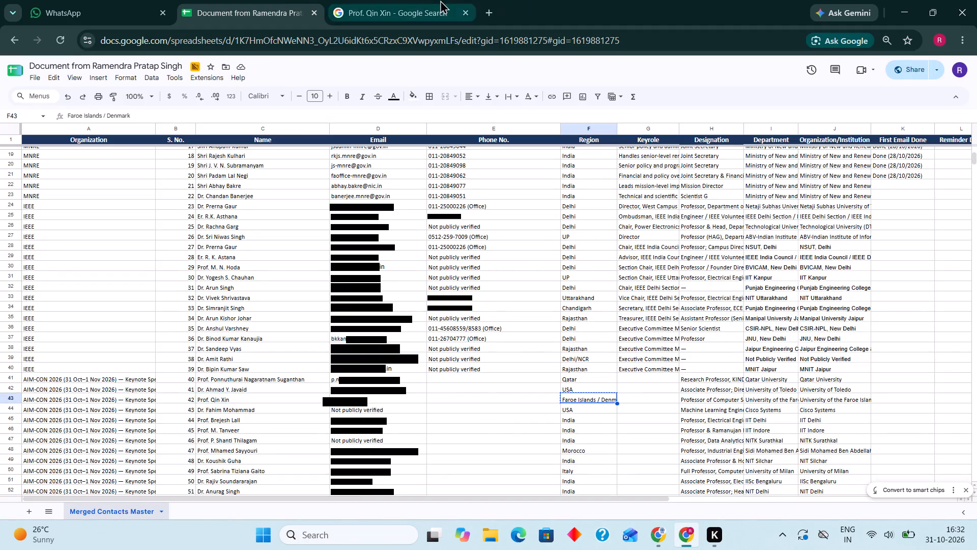
click(440, 0)
click(419, 77)
key(space)
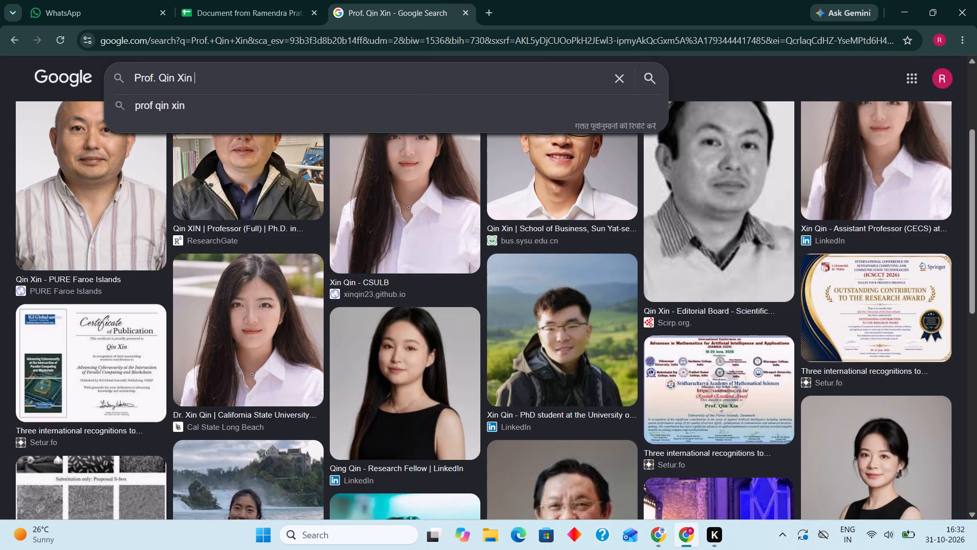
key(ctrl+v)
key(Return)
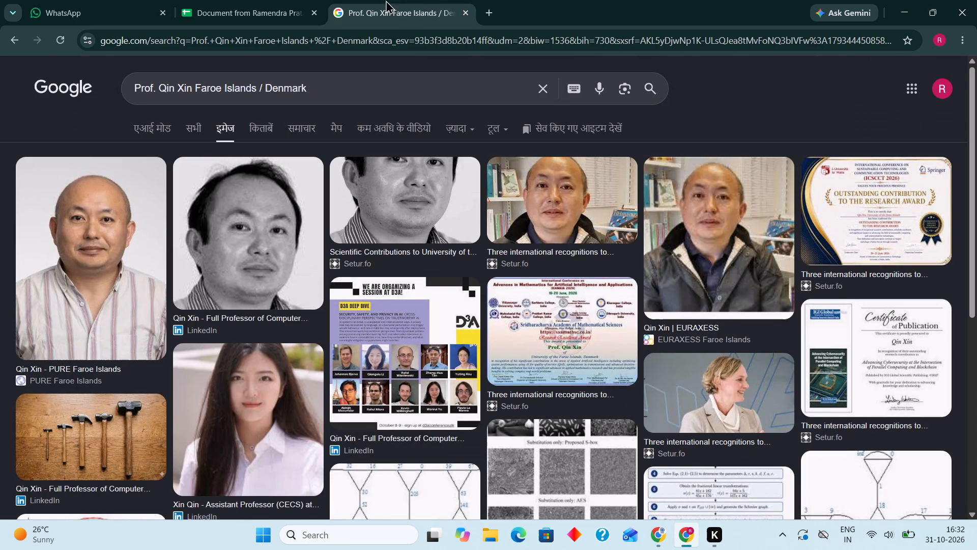
Copy the same speaker's designation, Professor of Computer Science, from the contacts sheet and append it to the image search query.
click(271, 0)
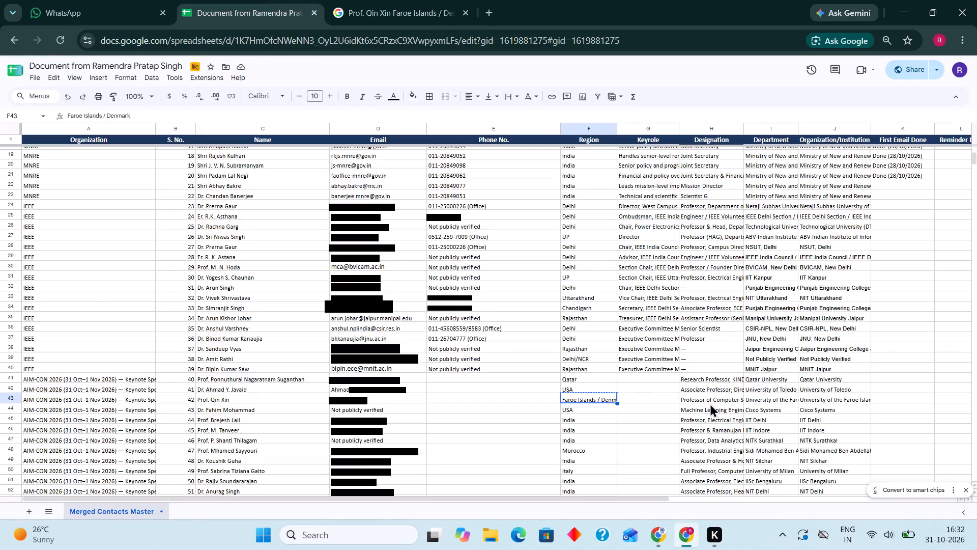
click(707, 400)
key(ctrl+c)
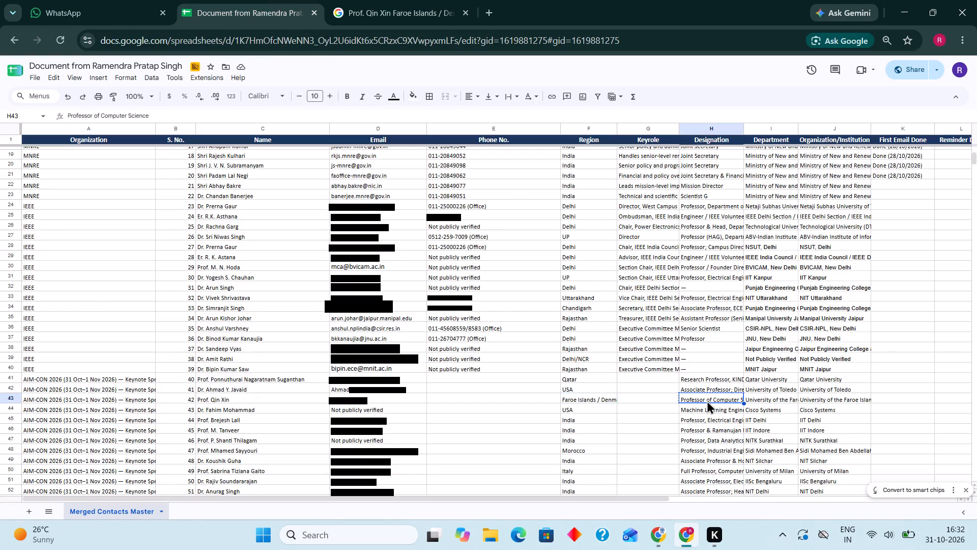
click(395, 0)
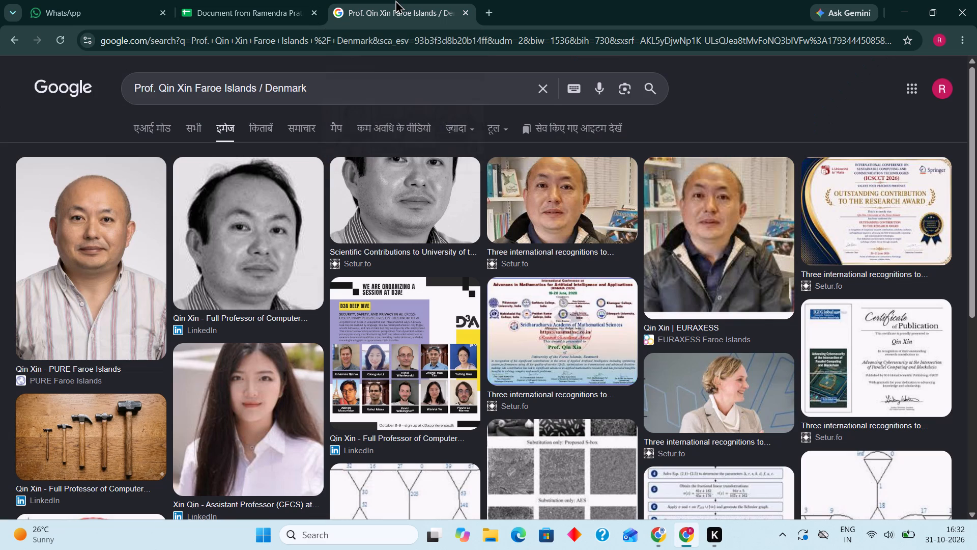
click(444, 92)
key(space)
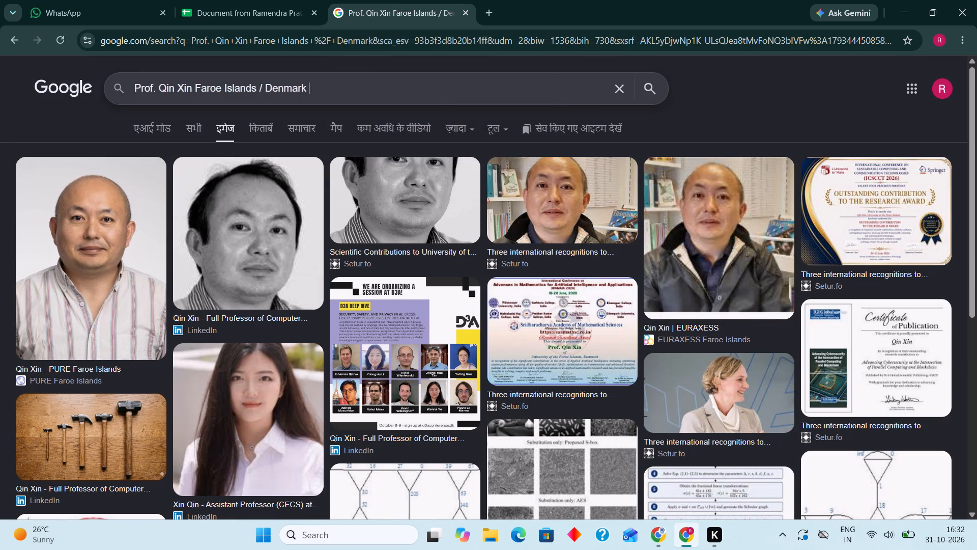
key(ctrl+v)
key(Return)
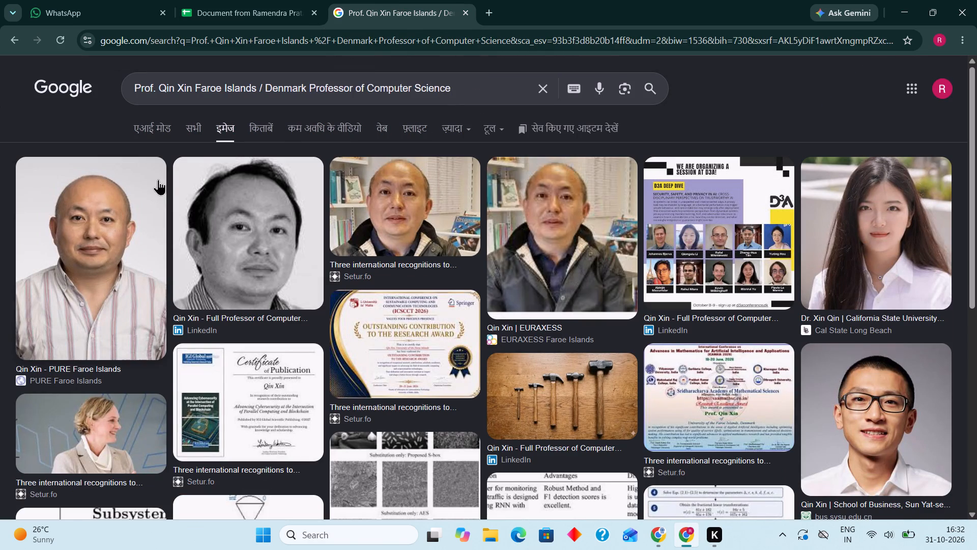
Preview the LinkedIn image result for the Full Professor of Computer Science at University of the Faroe Islands.
click(266, 250)
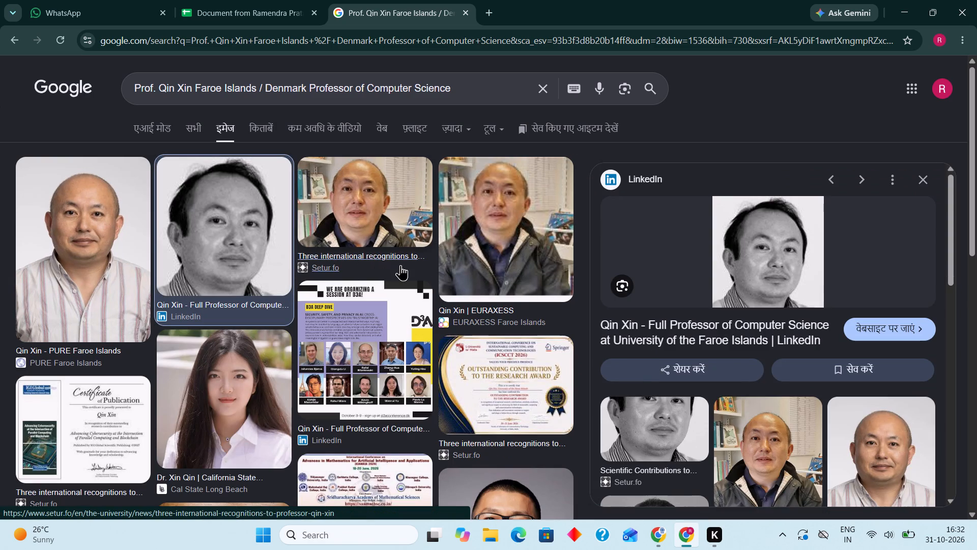
Check the same speaker's department in row 43 of the contacts sheet and copy the email address from that row.
click(262, 1)
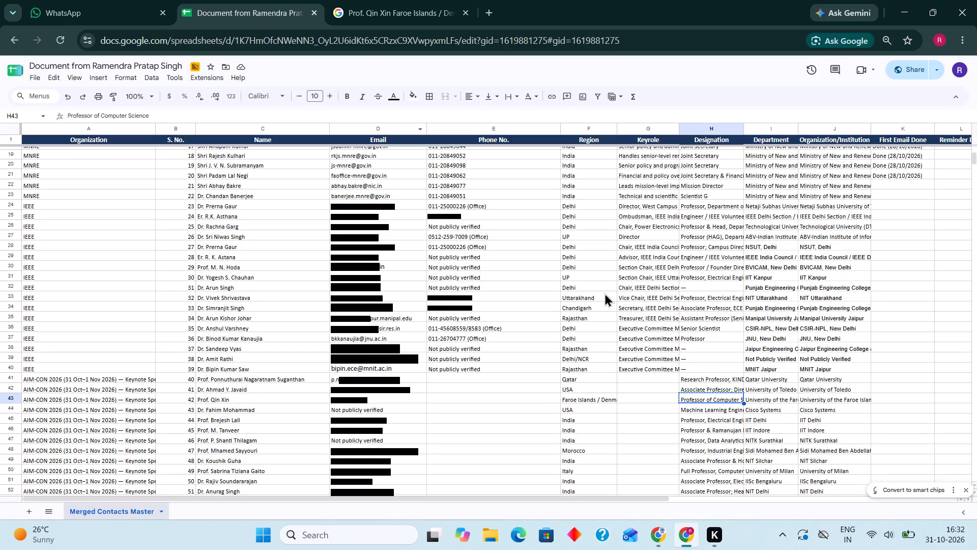
click(756, 397)
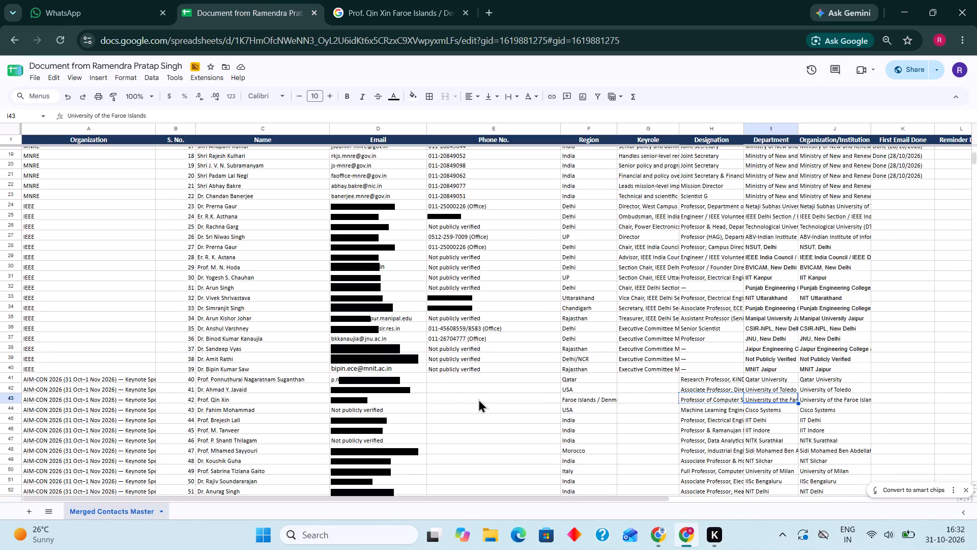
click(357, 397)
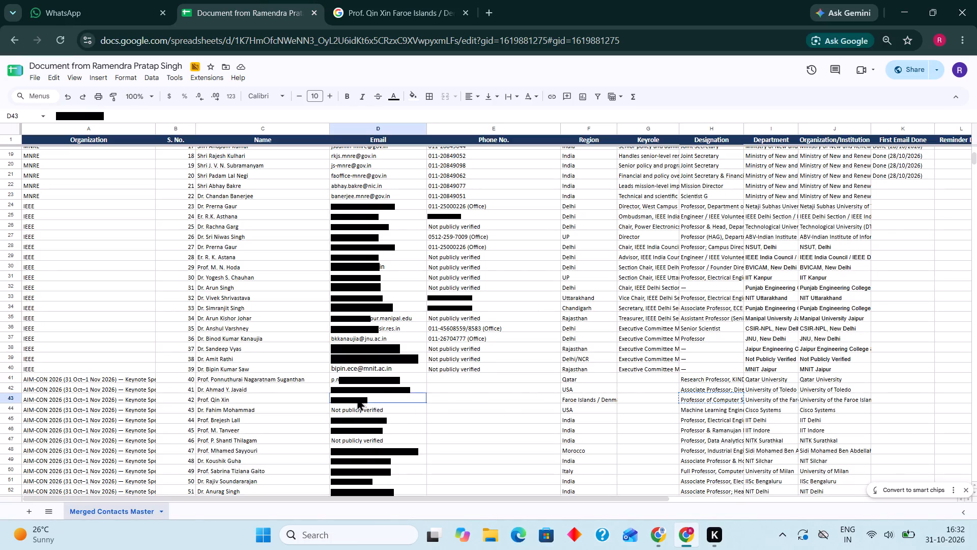
key(ctrl+c)
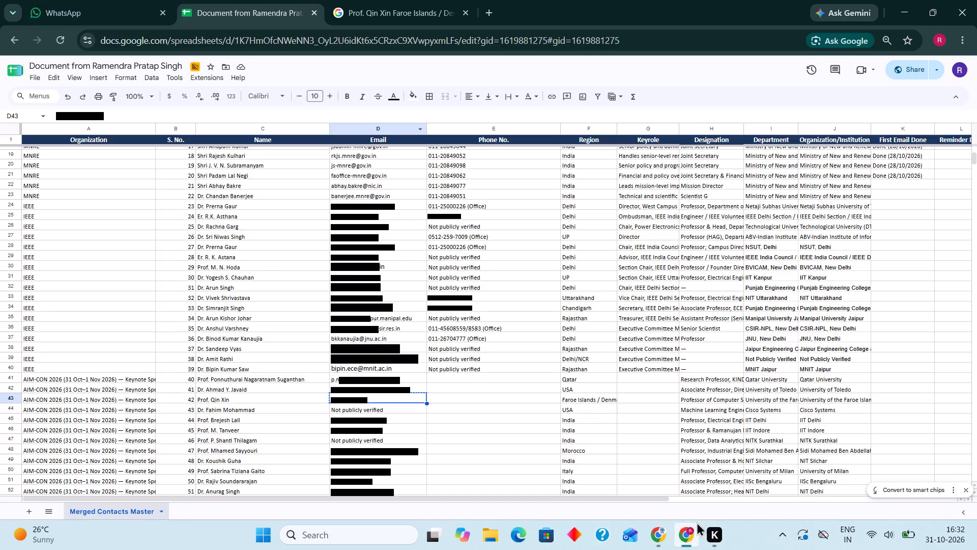
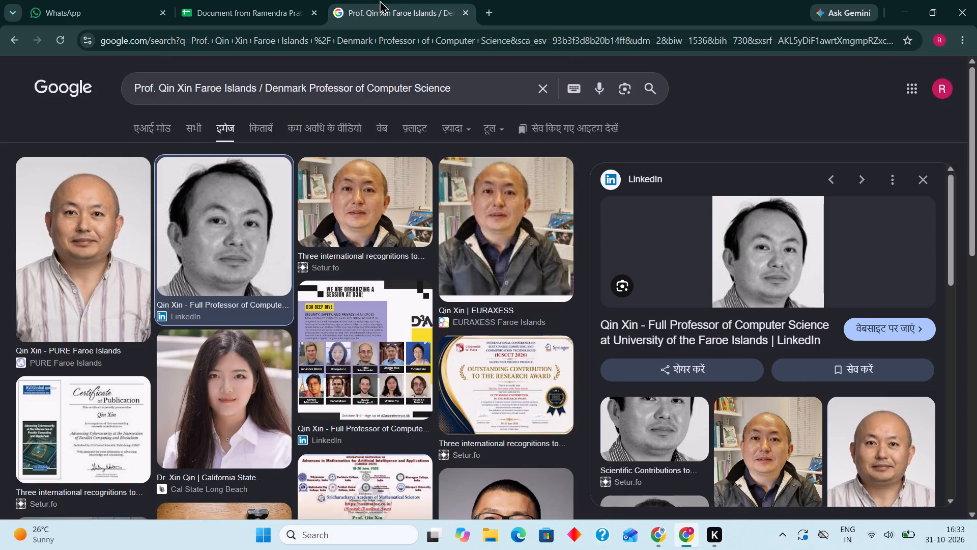
Replace the image search query with the row 44 speaker's copied name, adding the region USA from the contacts sheet.
click(544, 92)
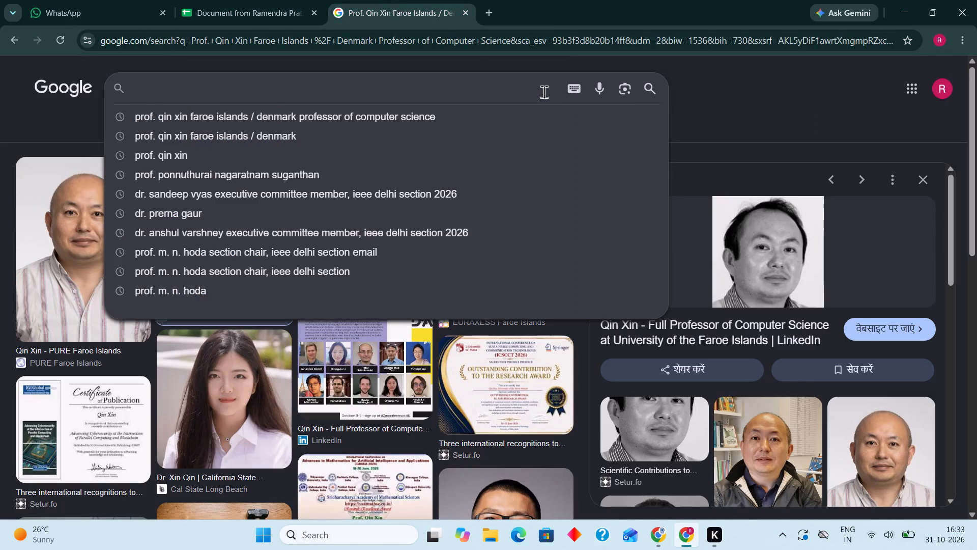
key(ctrl+v)
click(268, 1)
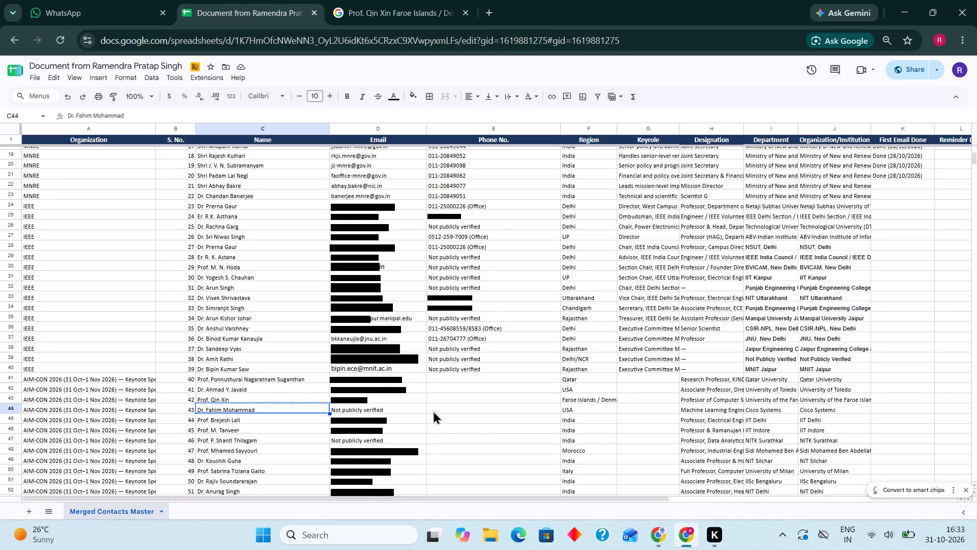
click(608, 408)
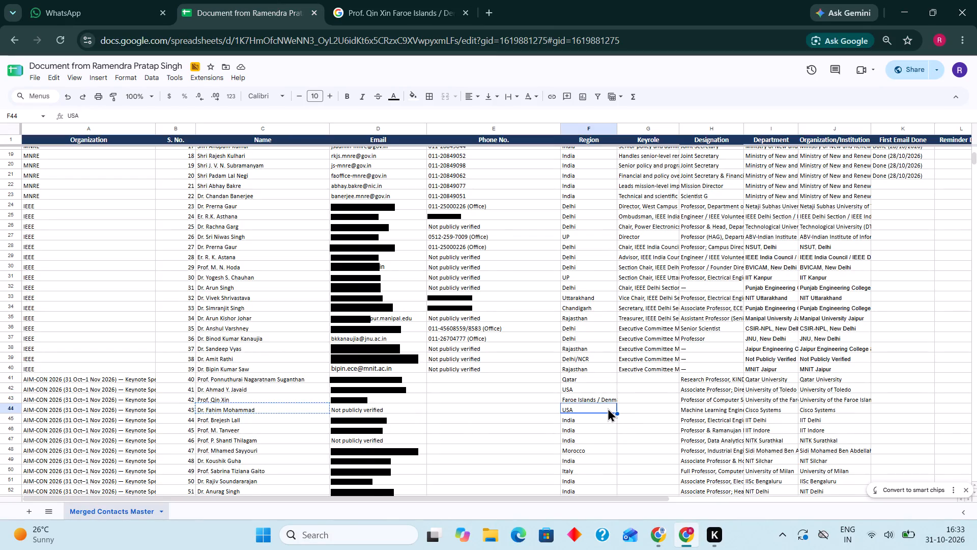
key(ctrl+c)
click(384, 0)
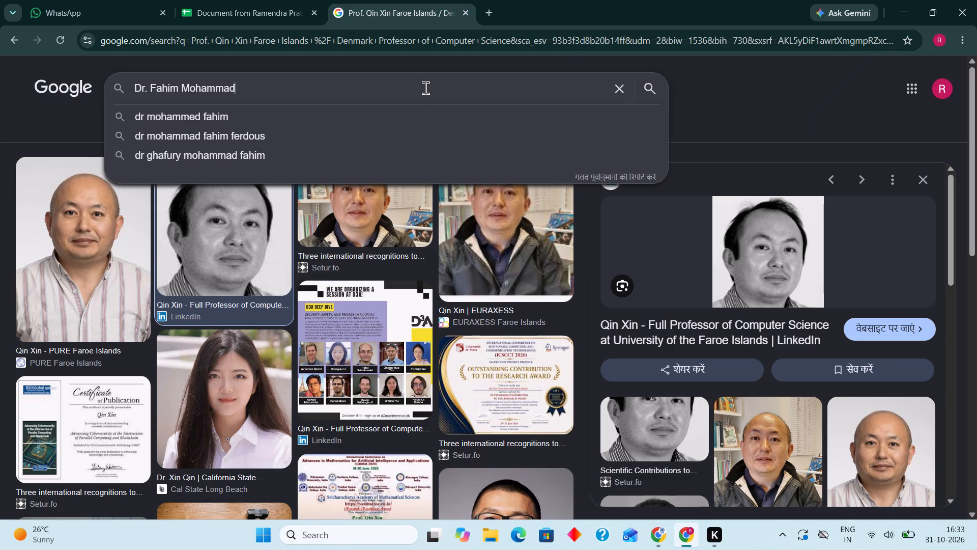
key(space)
key(ctrl+v)
Copy the row 44 designation, Machine Learning Engineering Technical Leader / AI & ML Scientist, and append it to the search query.
click(273, 0)
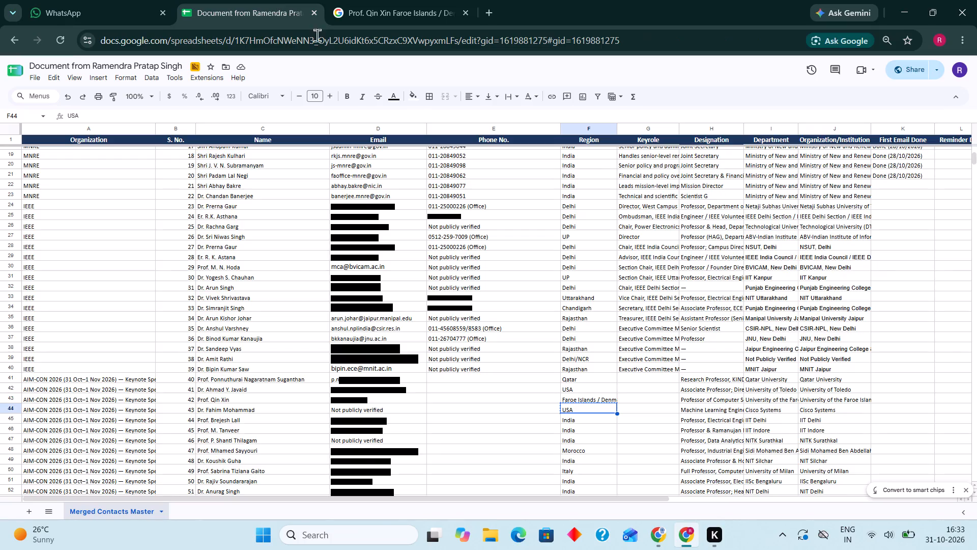
click(710, 407)
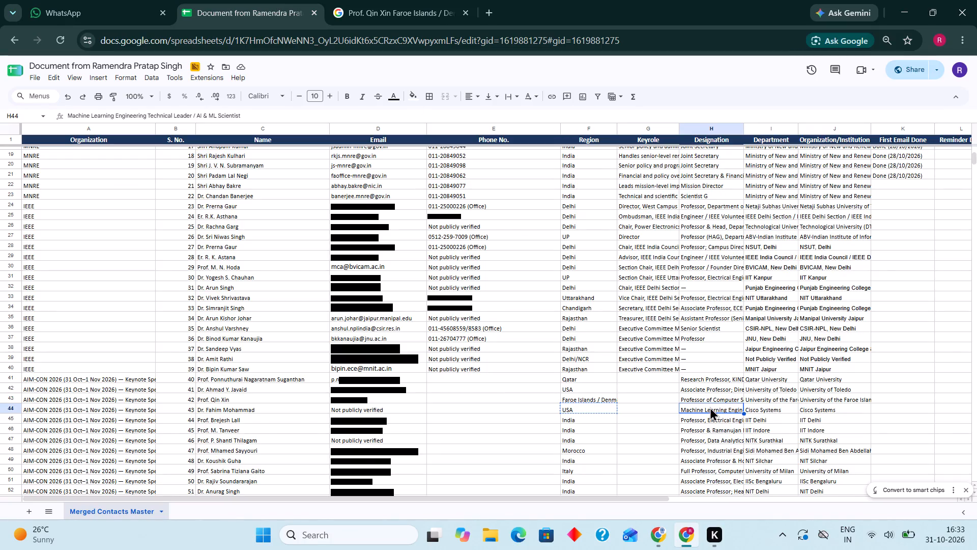
key(ctrl+c)
click(428, 0)
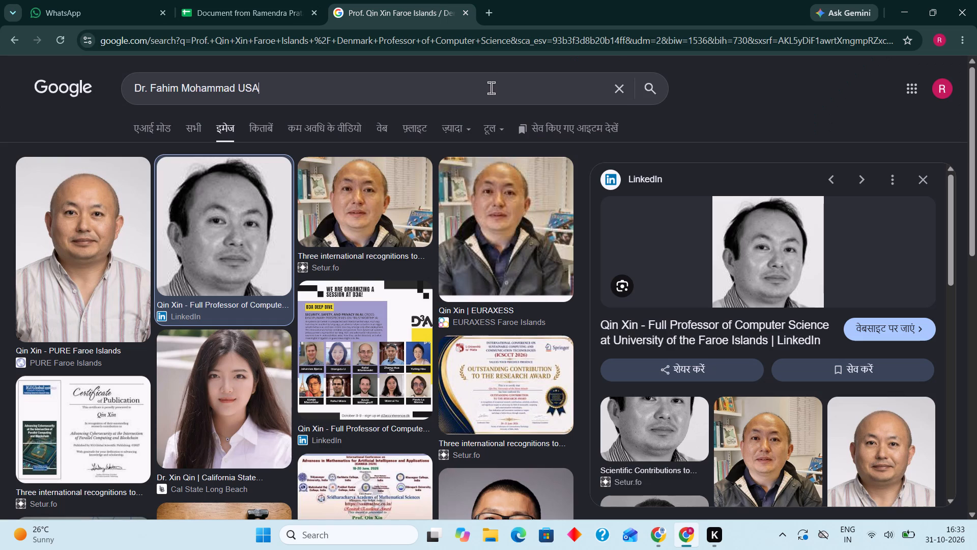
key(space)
key(ctrl+v)
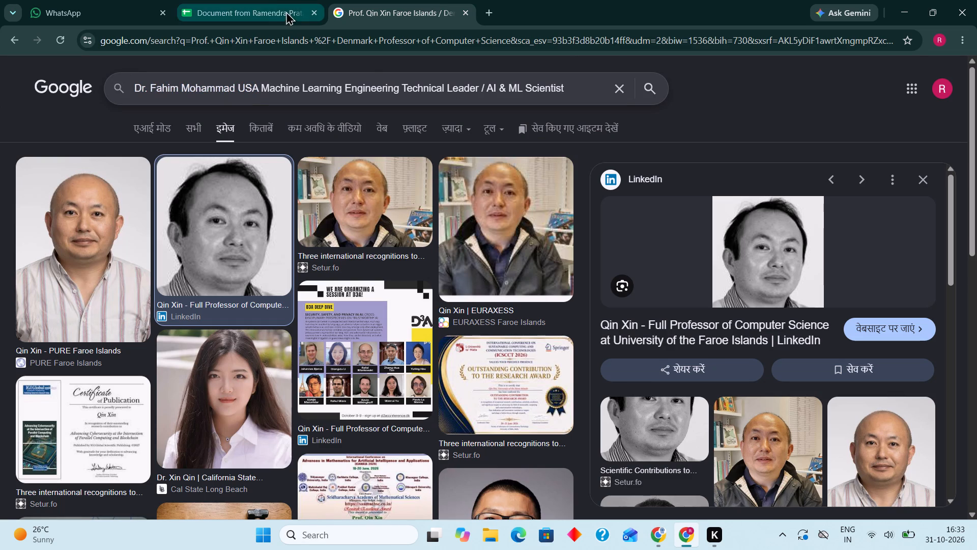
Append the row 44 department, Cisco Systems, and the word "mail" to the query and run the search.
click(260, 0)
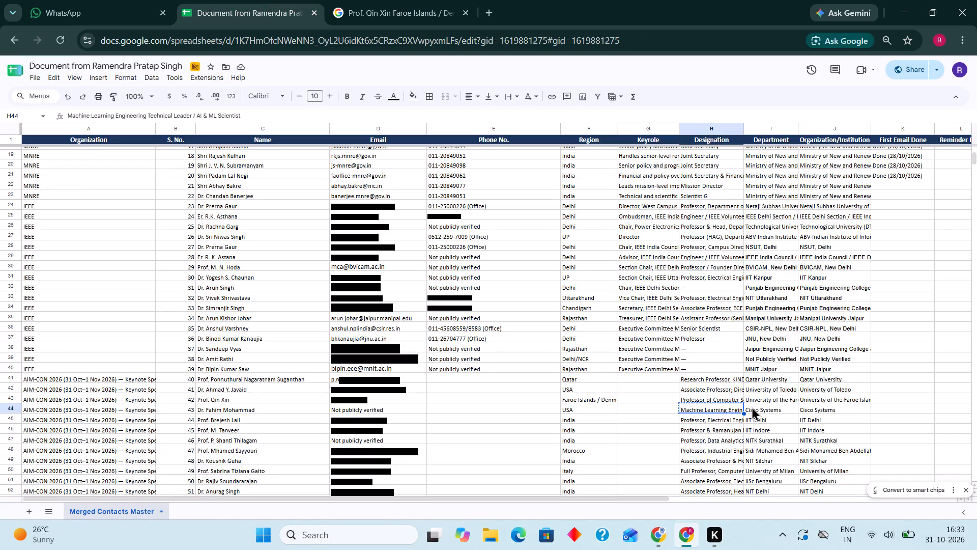
click(752, 406)
key(ctrl+c)
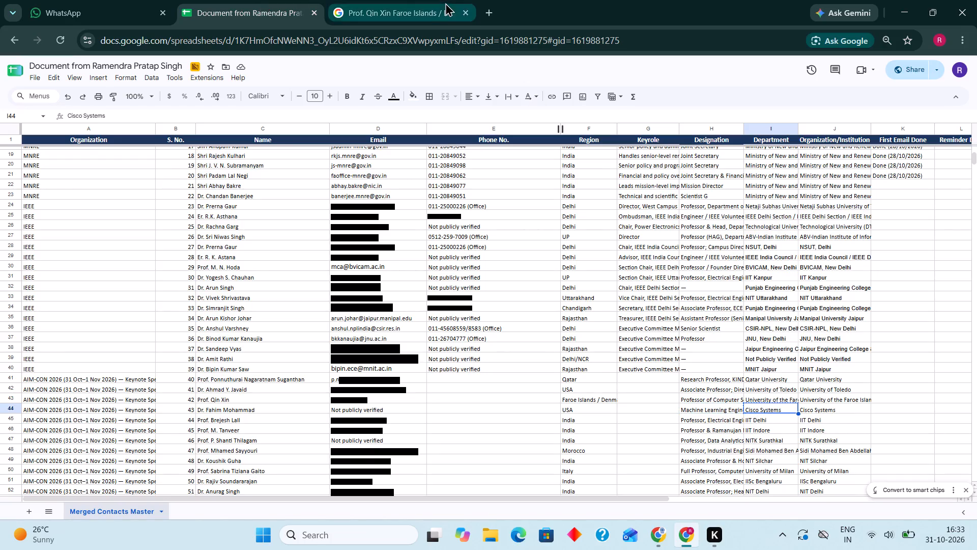
click(445, 3)
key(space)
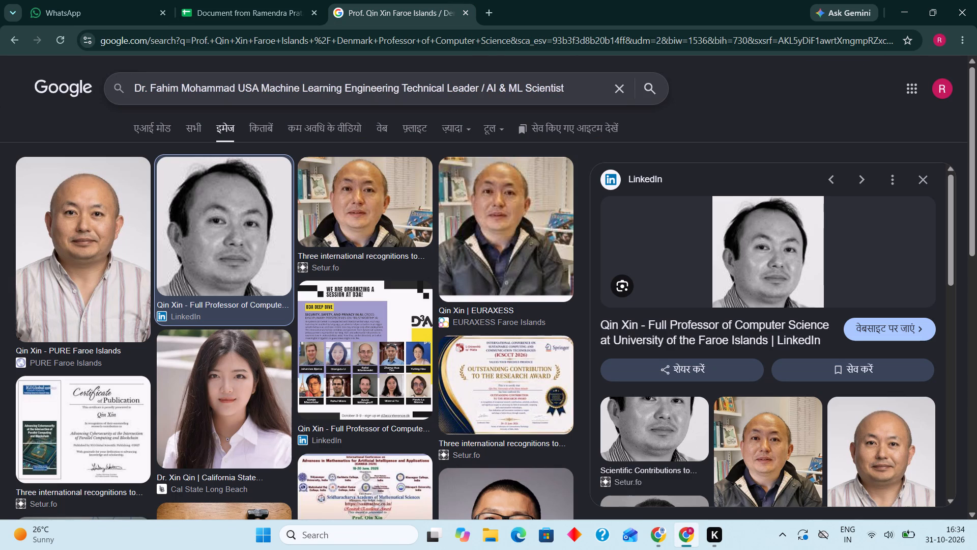
key(ctrl+v)
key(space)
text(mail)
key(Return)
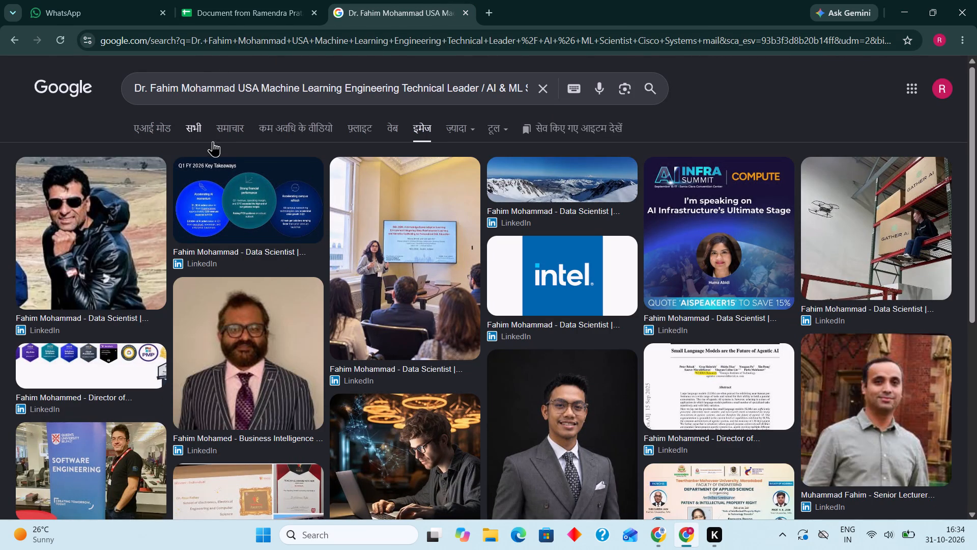
Switch to all search results, rerun the query with "kya hai" appended, and get the AI Mode answer.
click(196, 128)
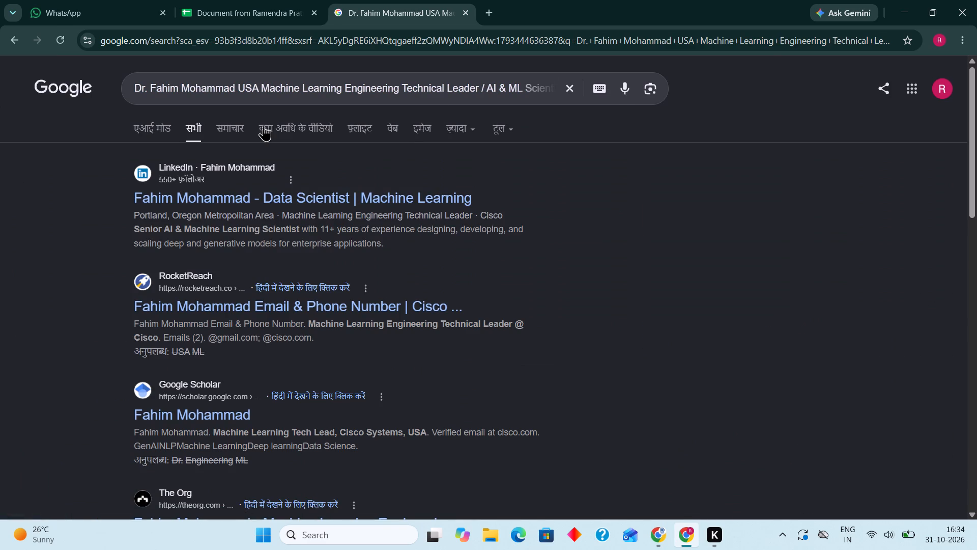
click(530, 92)
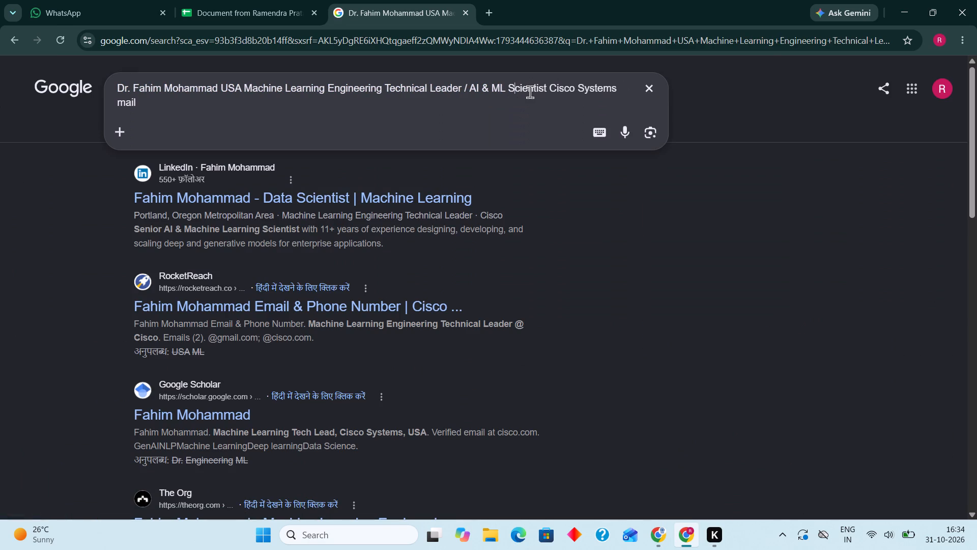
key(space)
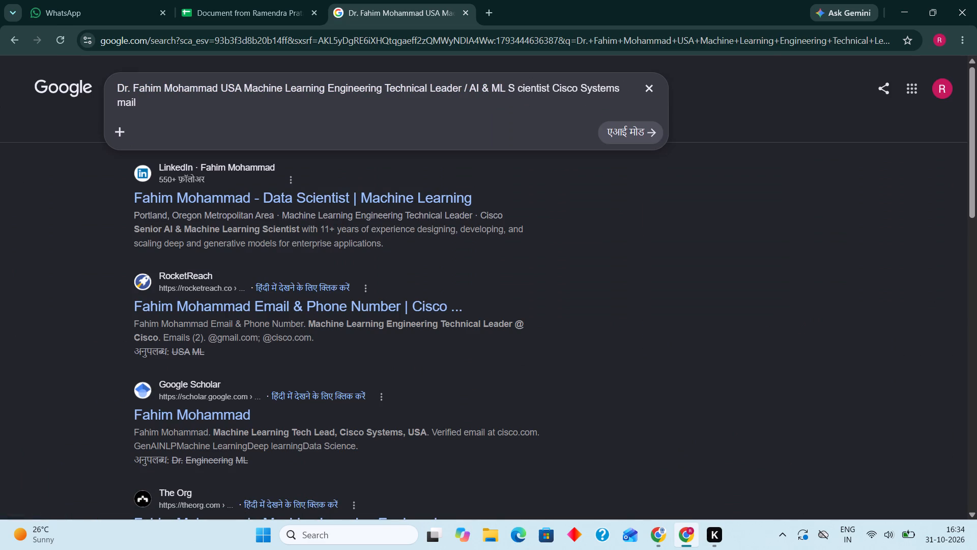
key(ctrl+z)
click(297, 112)
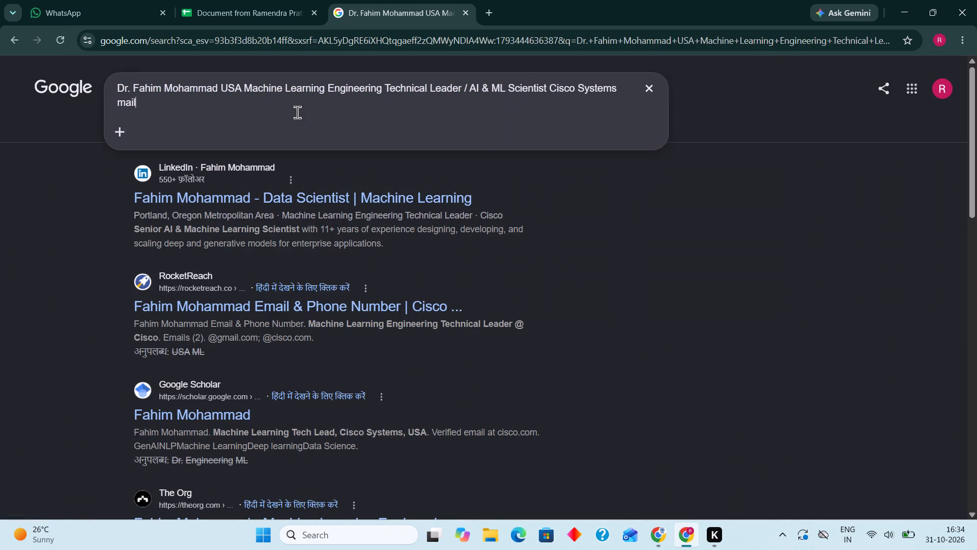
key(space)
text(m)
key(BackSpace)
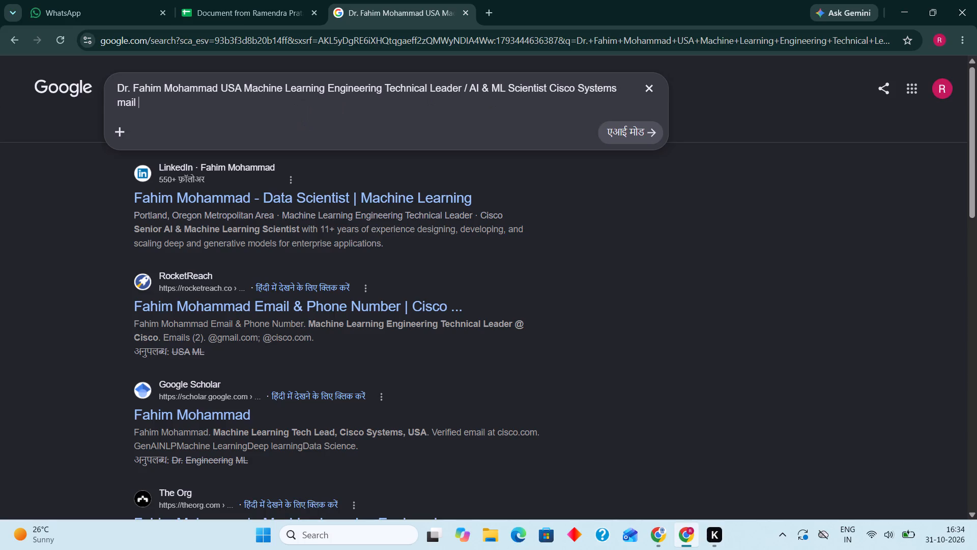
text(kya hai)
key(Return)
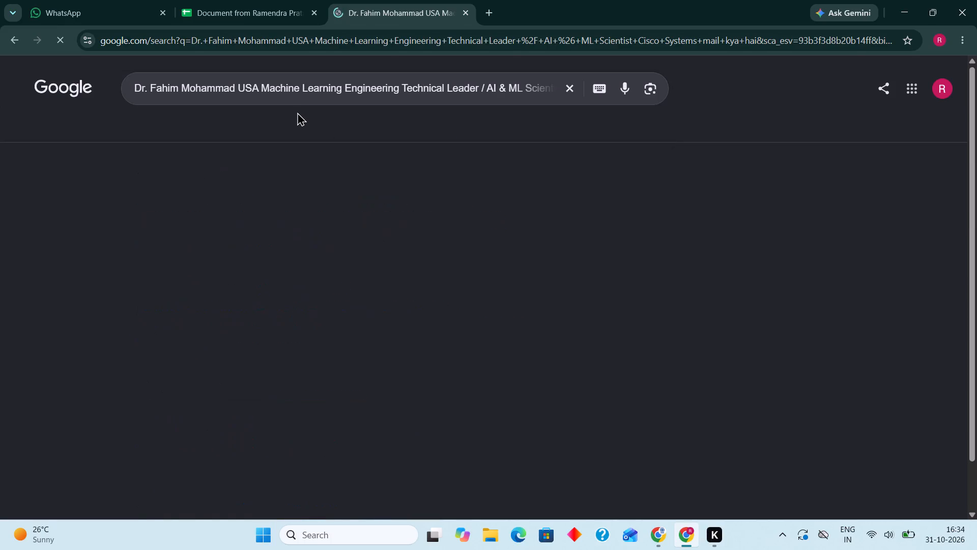
click(158, 130)
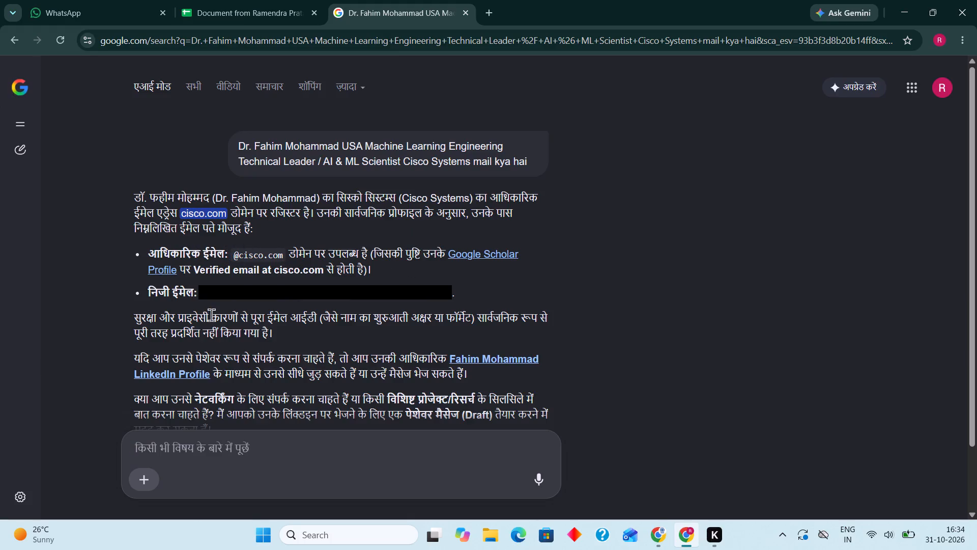
Ask AI Mode the follow-up "which mail is best for guest lecture invitation aty" about the speaker.
click(228, 442)
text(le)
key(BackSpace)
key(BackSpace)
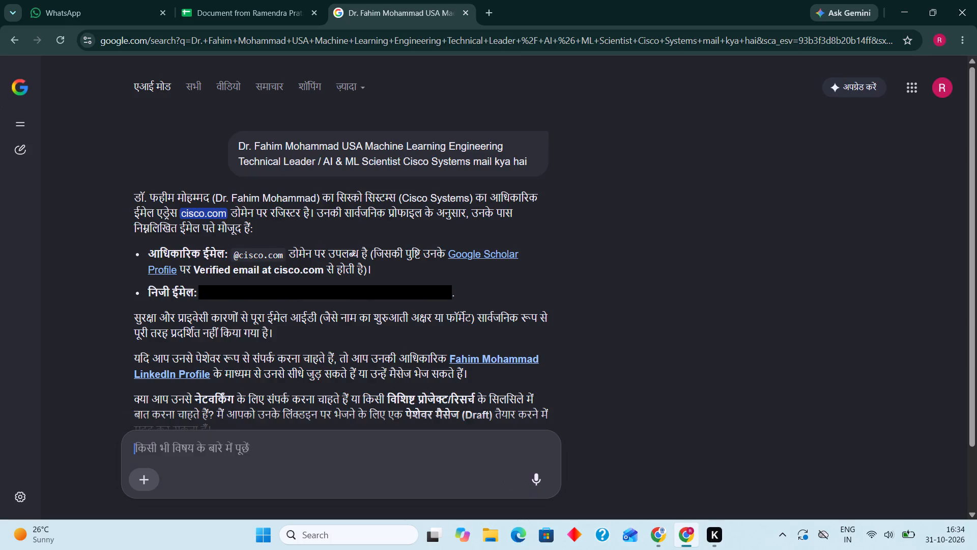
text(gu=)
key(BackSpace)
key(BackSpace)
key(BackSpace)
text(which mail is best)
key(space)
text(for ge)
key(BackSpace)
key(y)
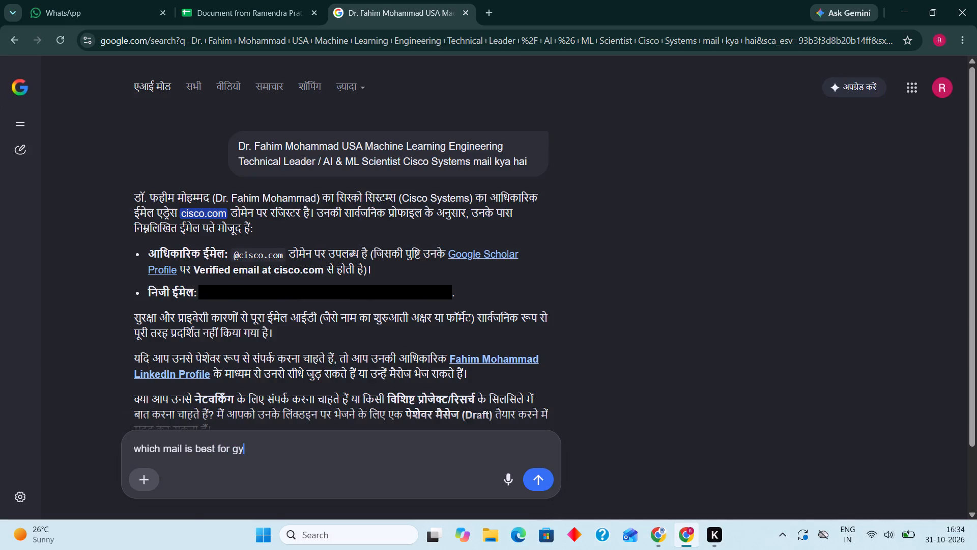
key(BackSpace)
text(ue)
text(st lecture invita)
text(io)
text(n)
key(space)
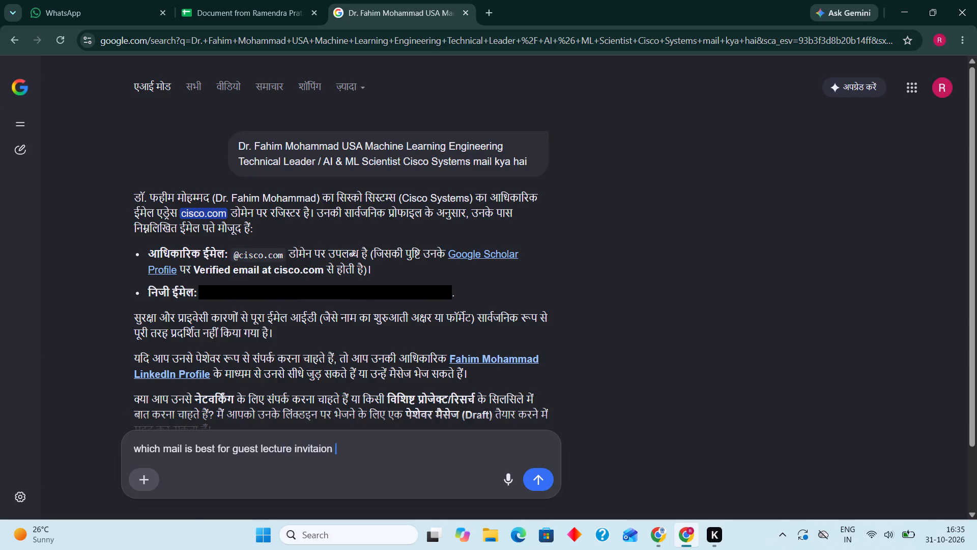
Correct the last word of the unsent follow-up question so it reads "which mail is best for guest lecture invitation".
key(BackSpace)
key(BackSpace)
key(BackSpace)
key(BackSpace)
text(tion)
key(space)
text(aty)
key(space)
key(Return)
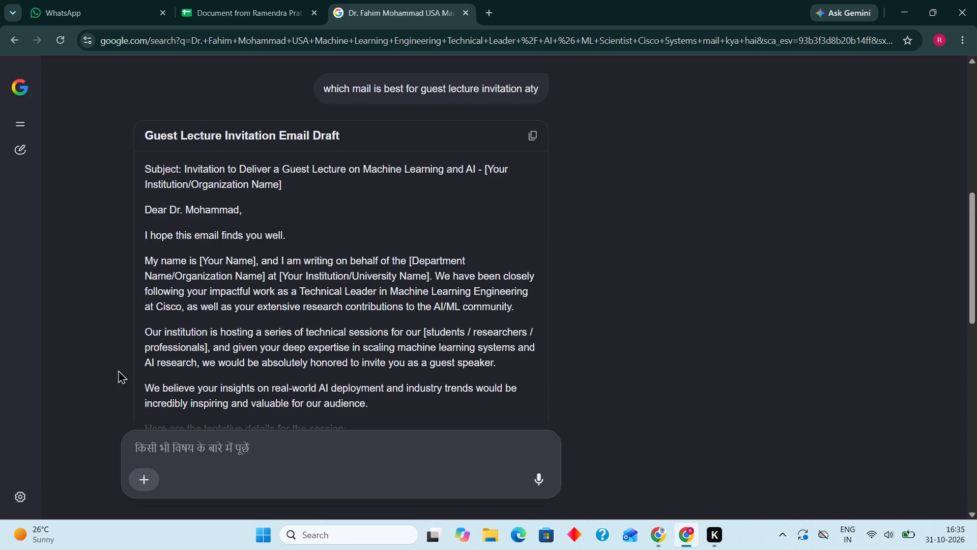
scroll(271, 328, down, 7)
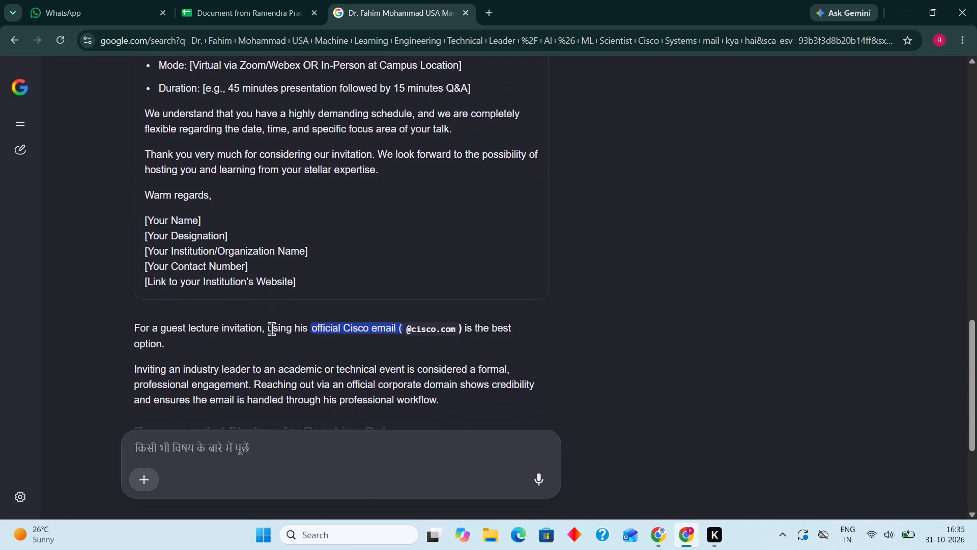
scroll(271, 328, down, 1)
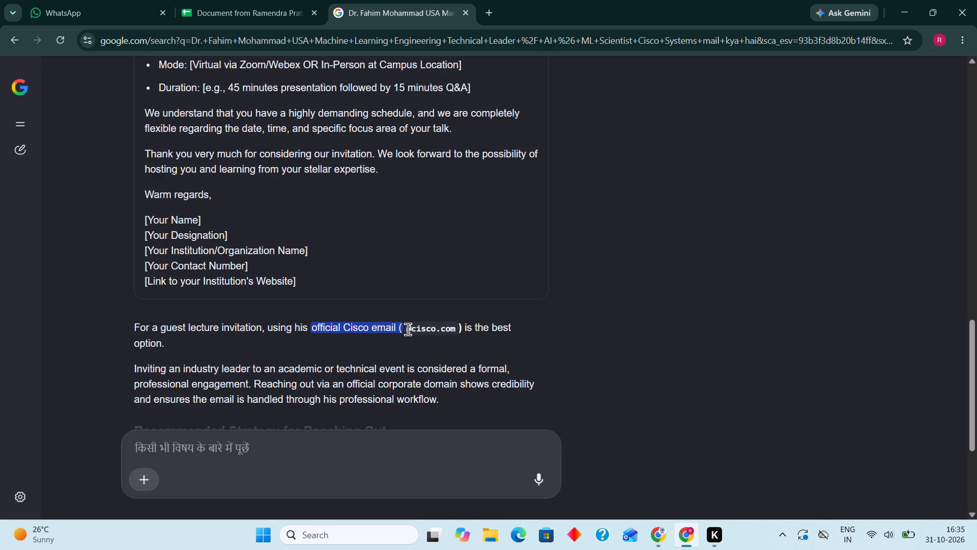
drag(408, 329, 454, 334)
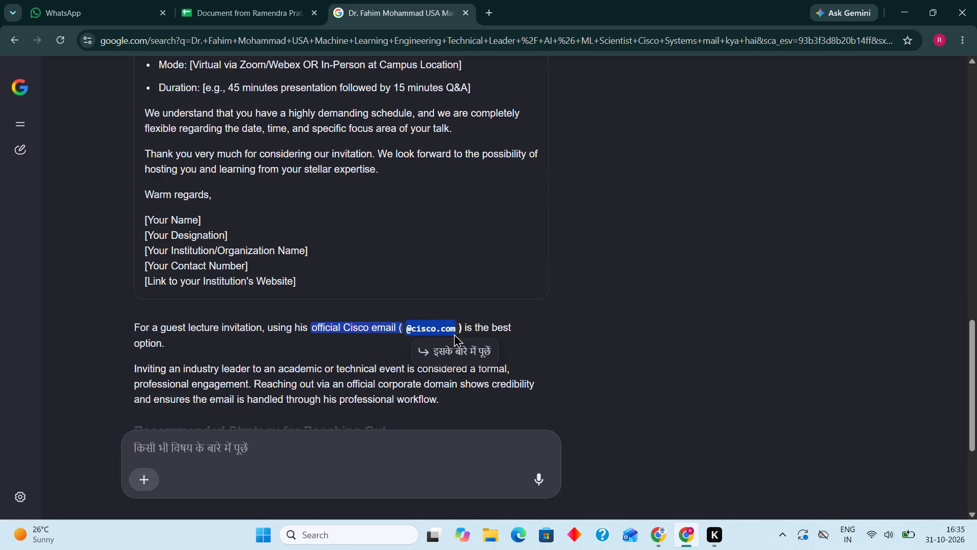
key(ctrl+c)
click(263, 0)
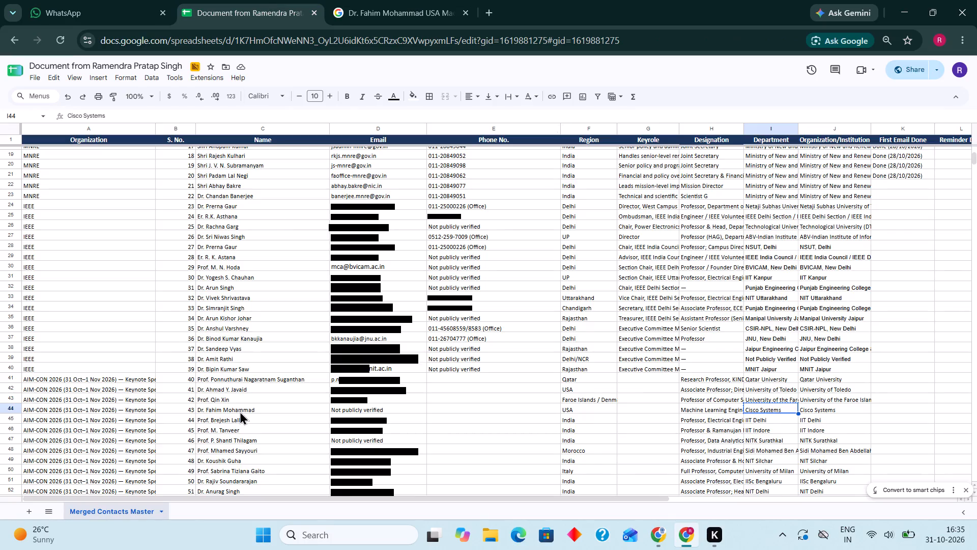
scroll(240, 411, down, 1)
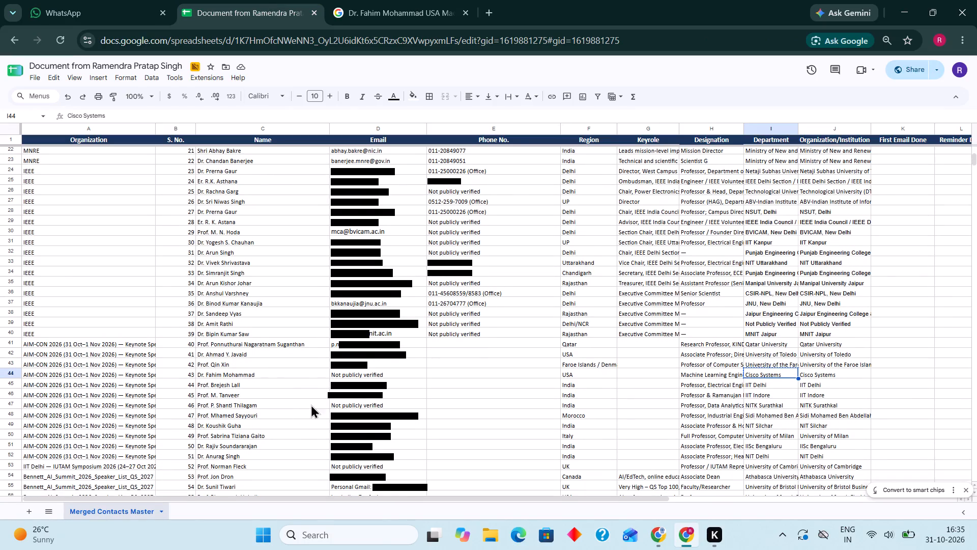
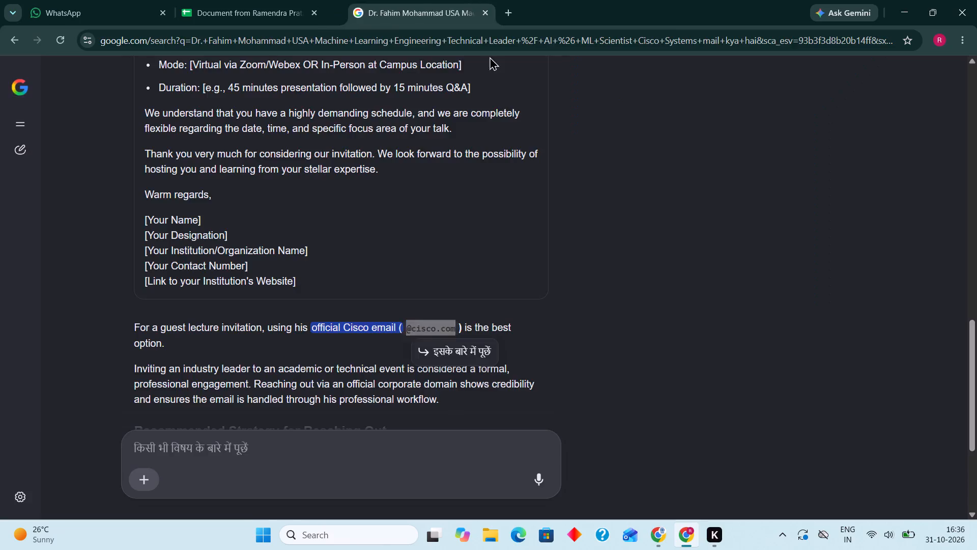
Search Google for the AIM-CON speaker from row 46 of the contacts sheet, using the copied name, and view the image results.
drag(490, 57, 445, 84)
drag(387, 92, 364, 0)
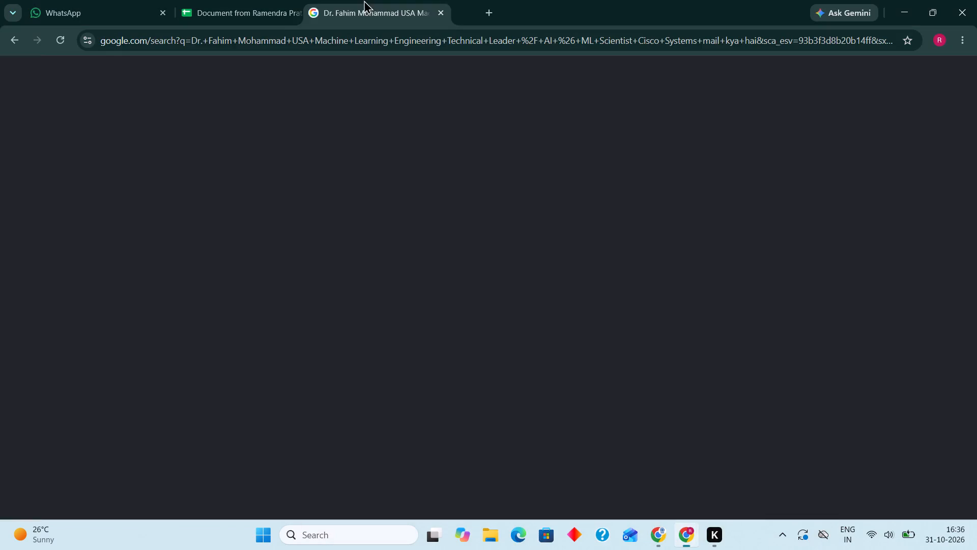
drag(364, 0, 365, 4)
scroll(393, 107, up, 10)
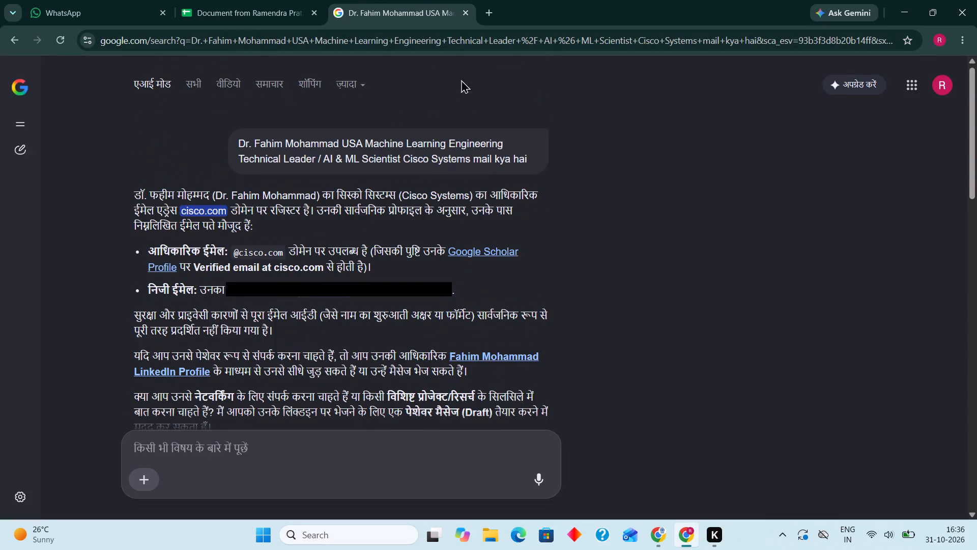
click(189, 86)
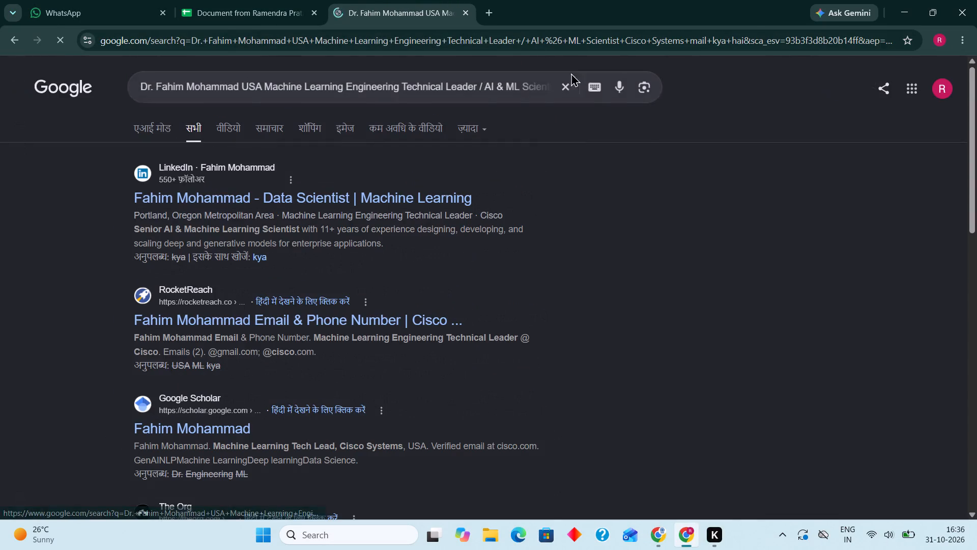
click(579, 81)
key(ctrl+v)
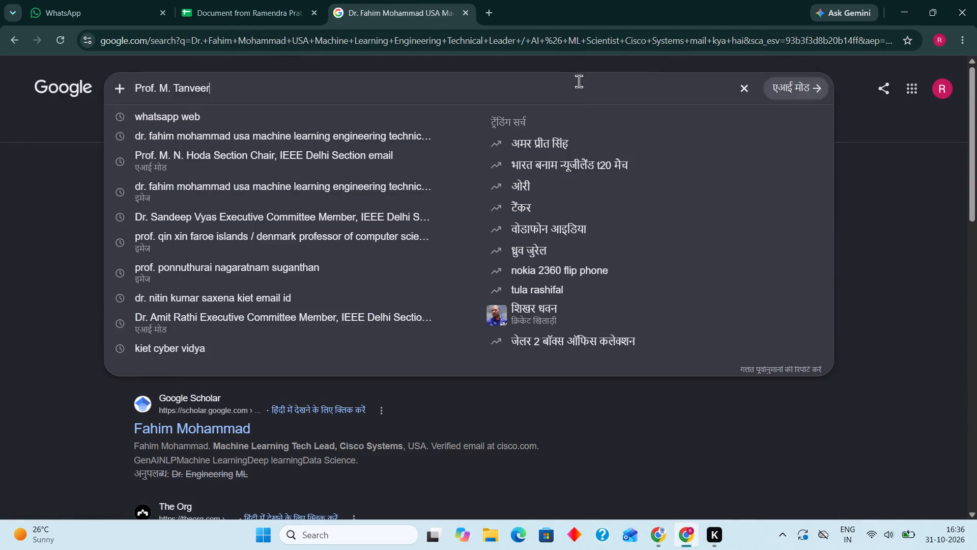
key(Return)
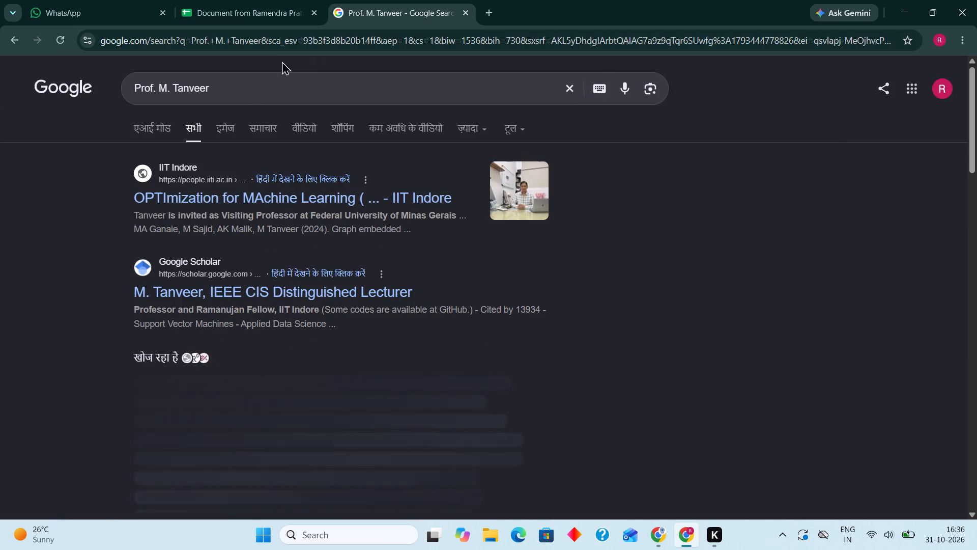
click(232, 131)
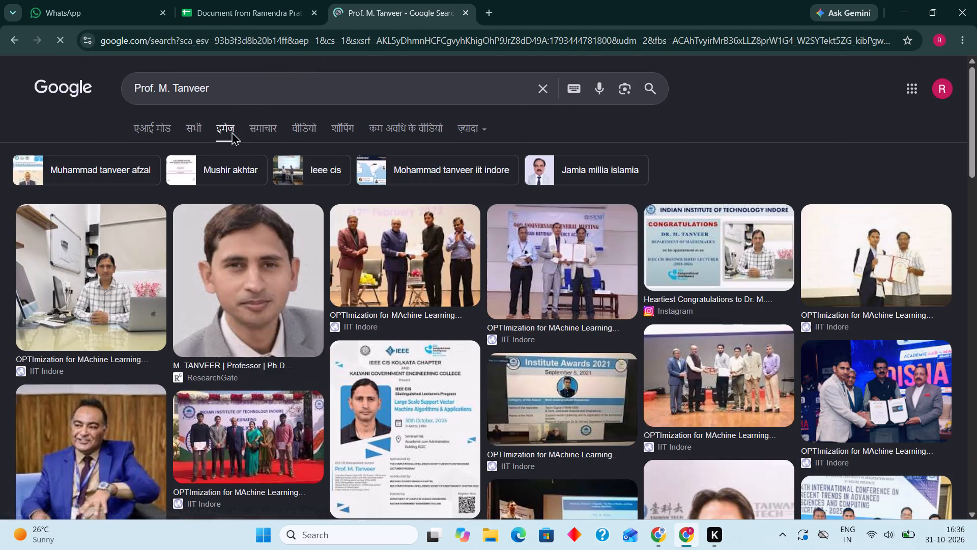
Copy the same speaker's email address from row 46 of the Merged Contacts Master sheet.
click(265, 1)
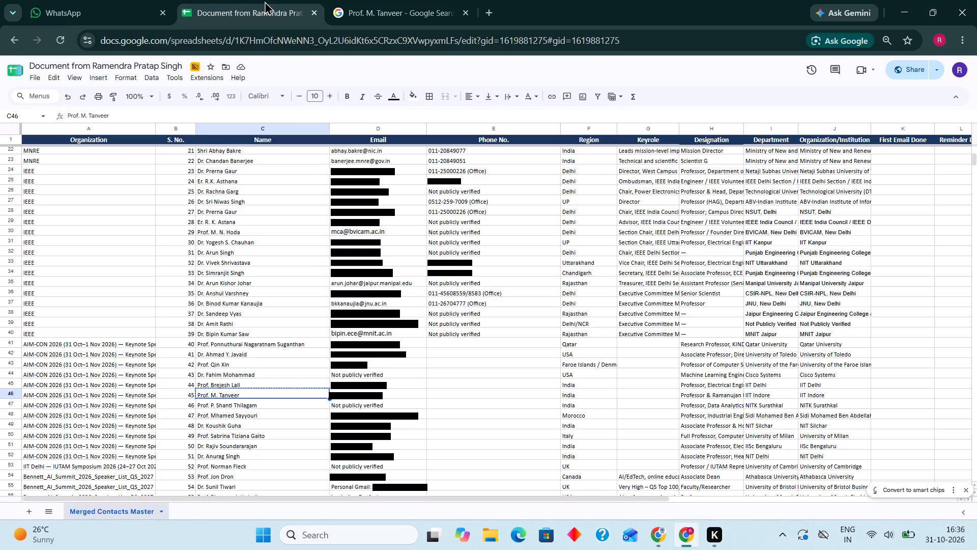
click(347, 392)
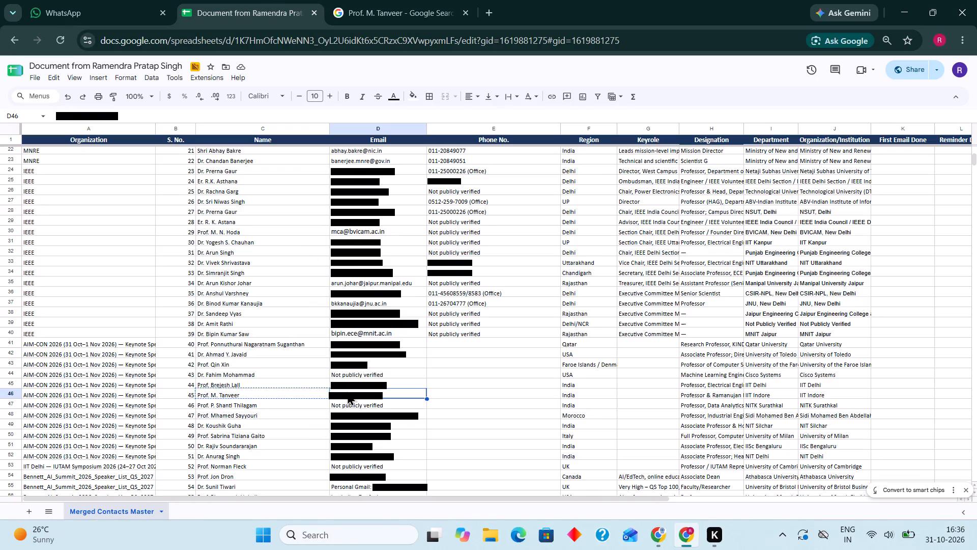
key(ctrl+c)
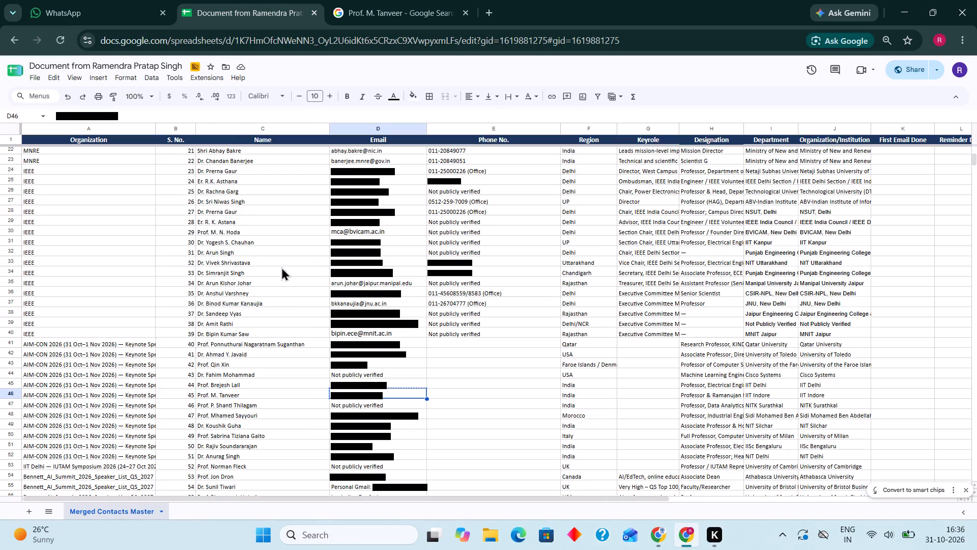
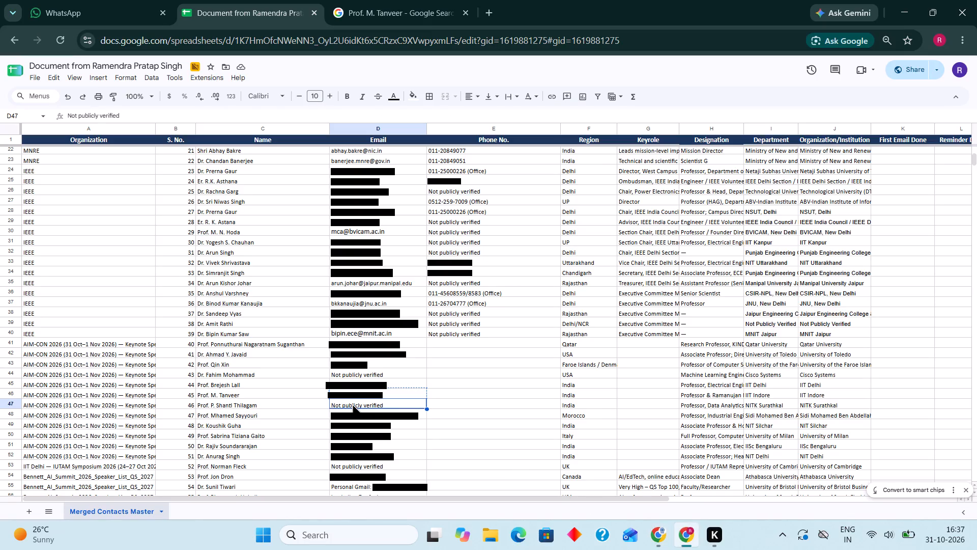
Copy the name of the NITK Surathkal keynote speaker from row 47 of the Merged Contacts Master sheet.
click(249, 404)
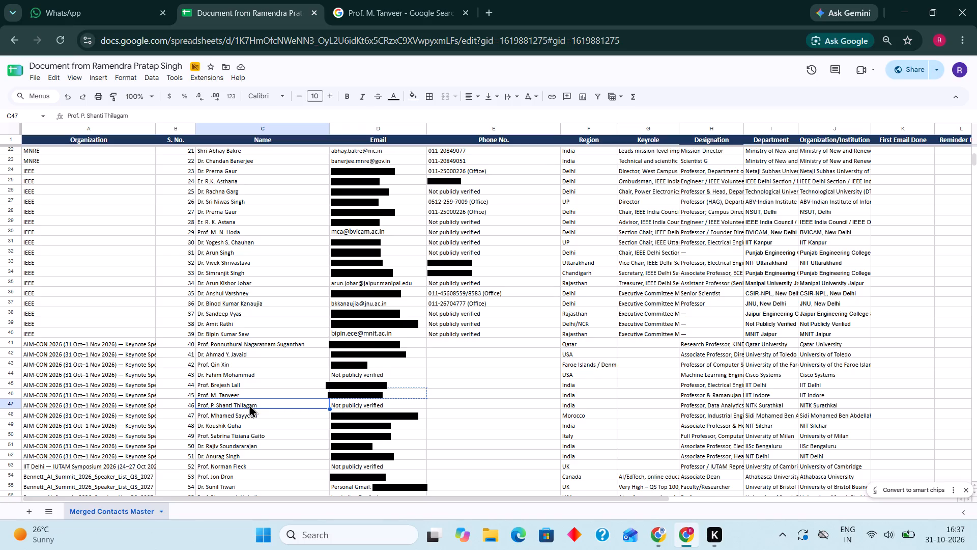
key(ctrl+c)
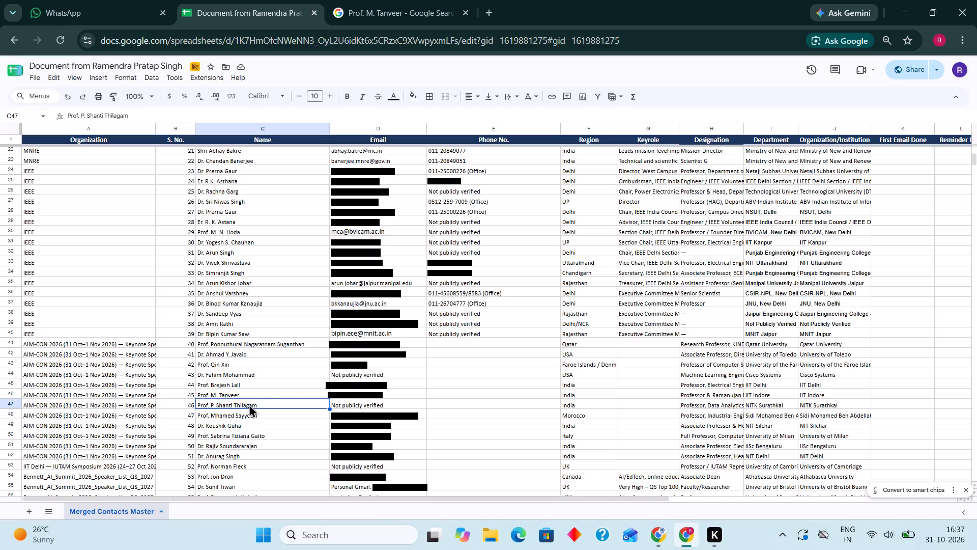
Search Google Images for the row 47 professor's name plus the designation "Professor, Data Analytics / Data Security & Management", both copied from the contacts sheet.
key(ctrl+c)
click(421, 0)
click(540, 85)
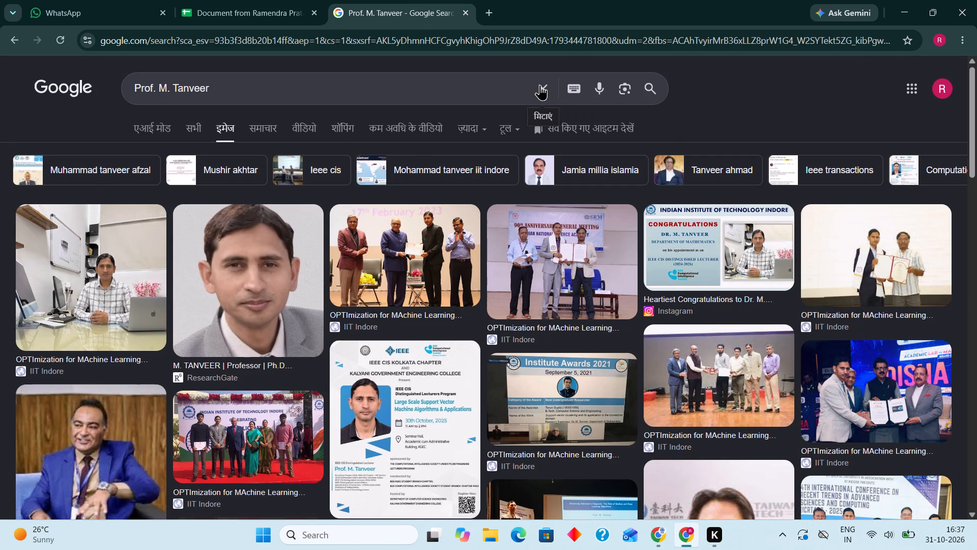
key(ctrl+v)
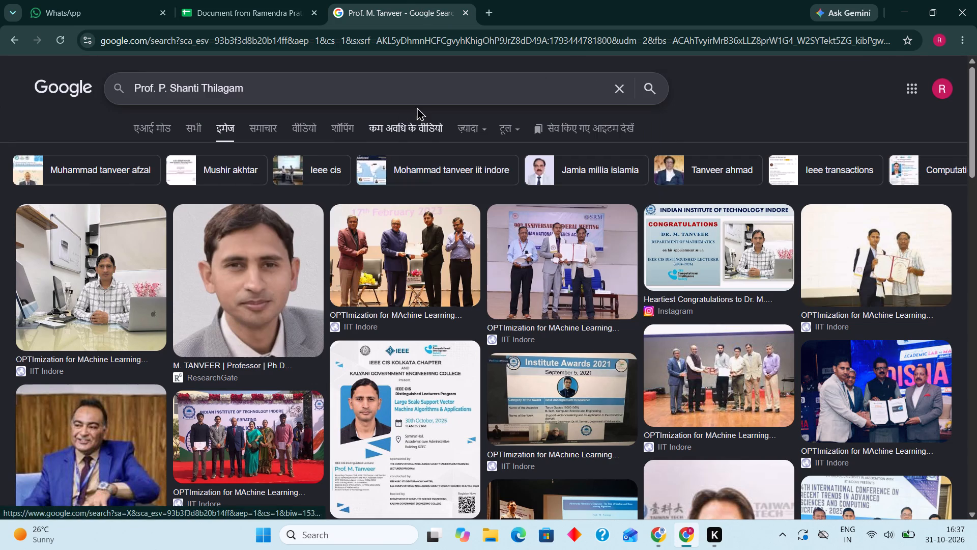
click(228, 1)
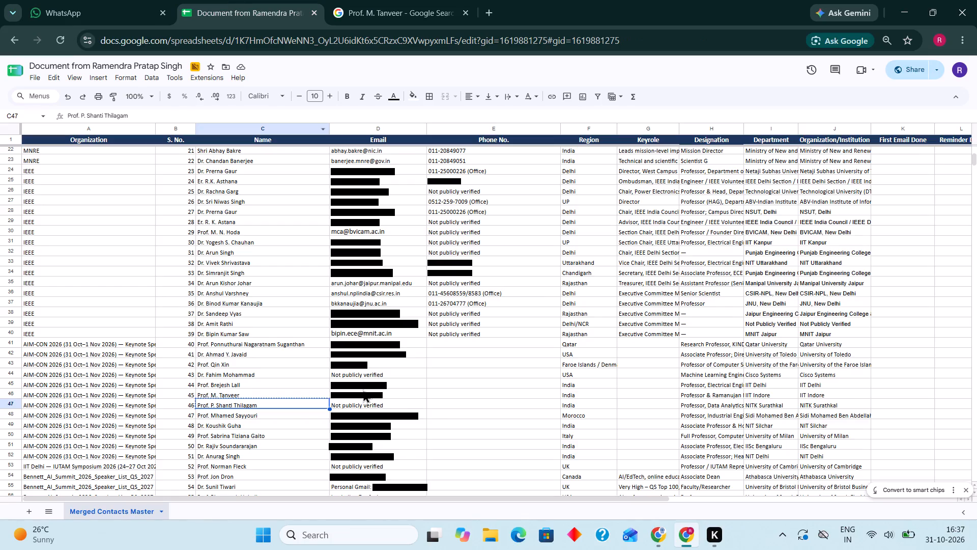
click(690, 401)
key(ctrl+c)
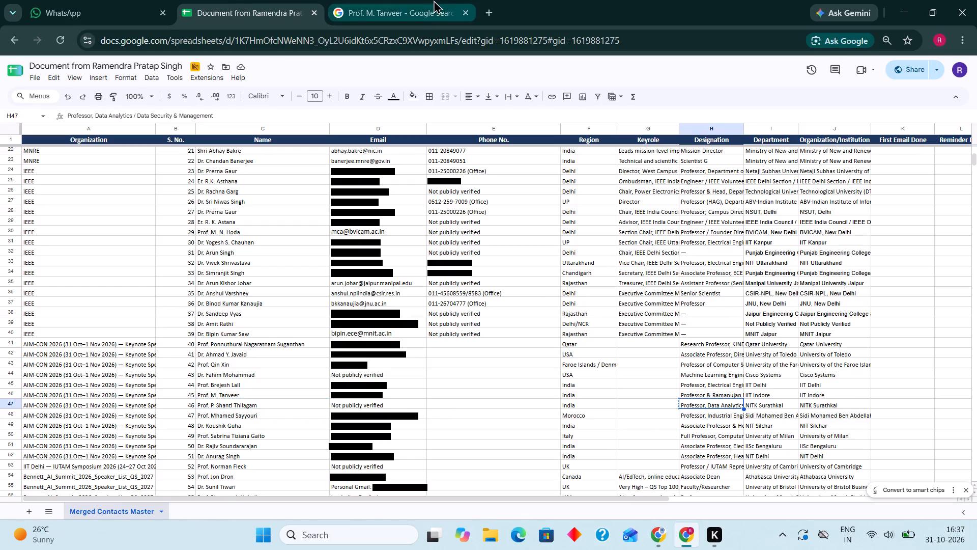
click(425, 0)
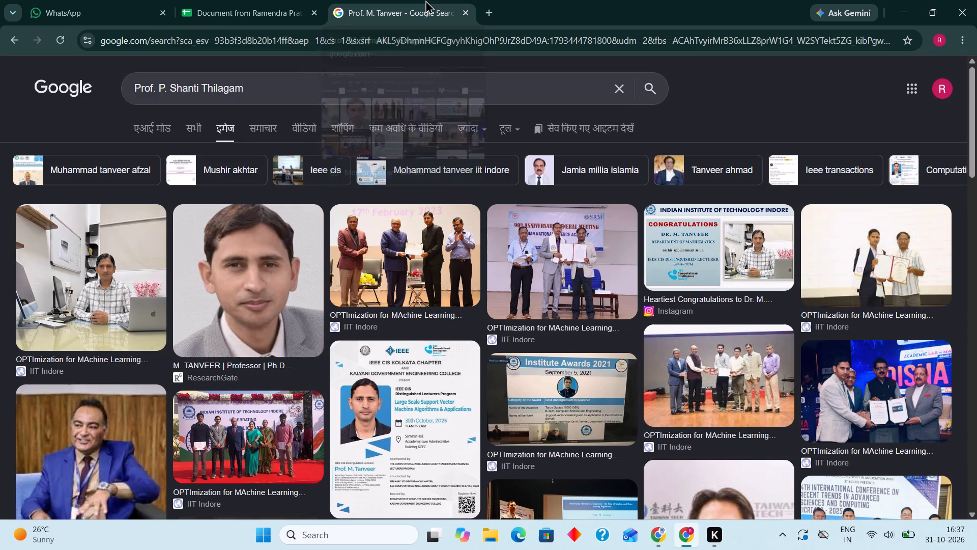
key(space)
key(ctrl+v)
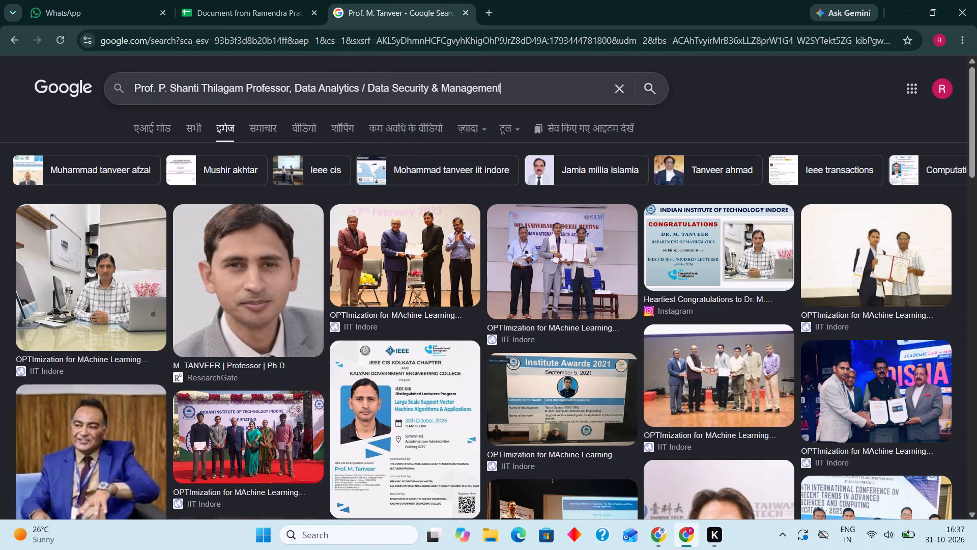
key(Return)
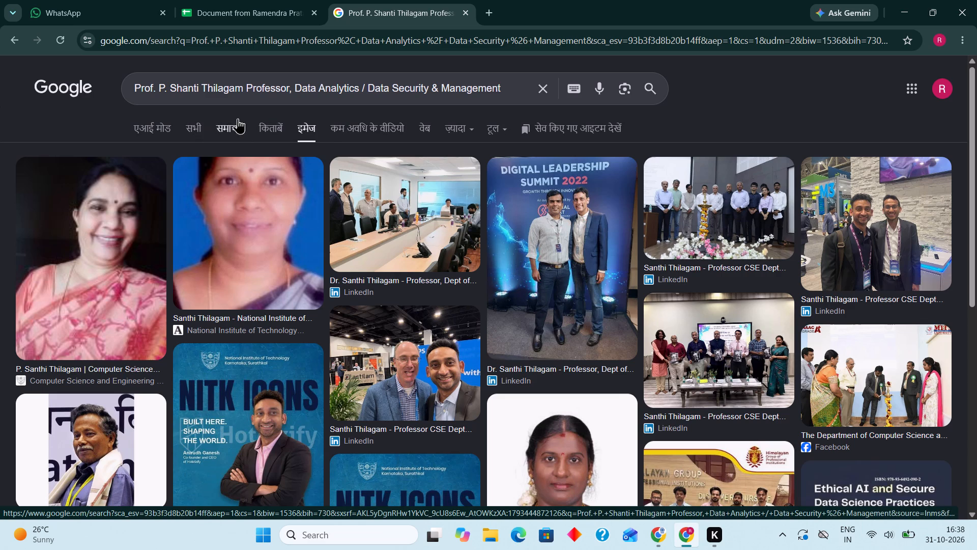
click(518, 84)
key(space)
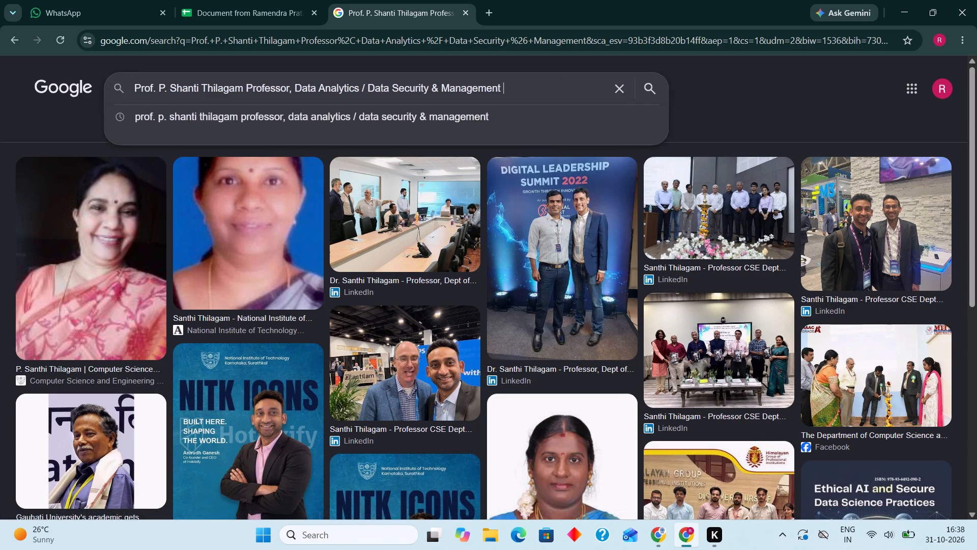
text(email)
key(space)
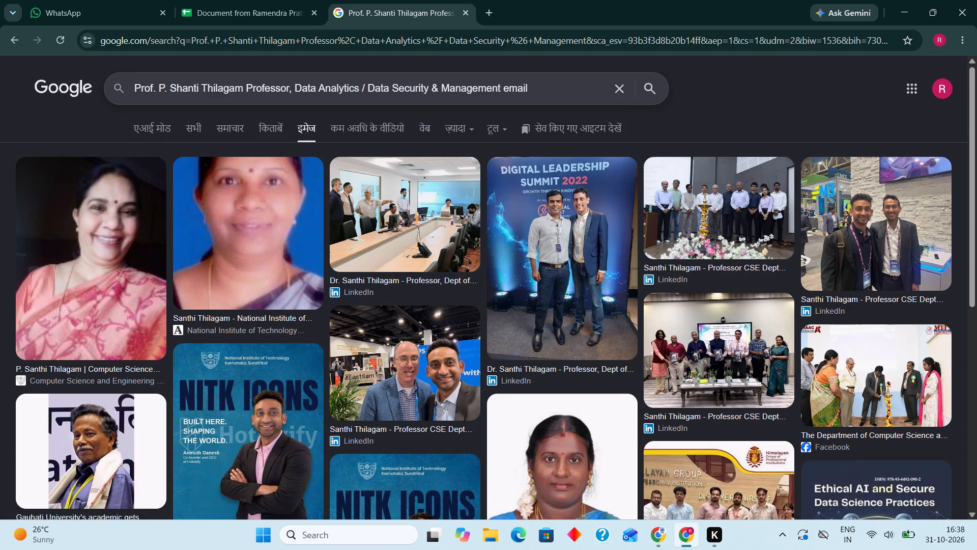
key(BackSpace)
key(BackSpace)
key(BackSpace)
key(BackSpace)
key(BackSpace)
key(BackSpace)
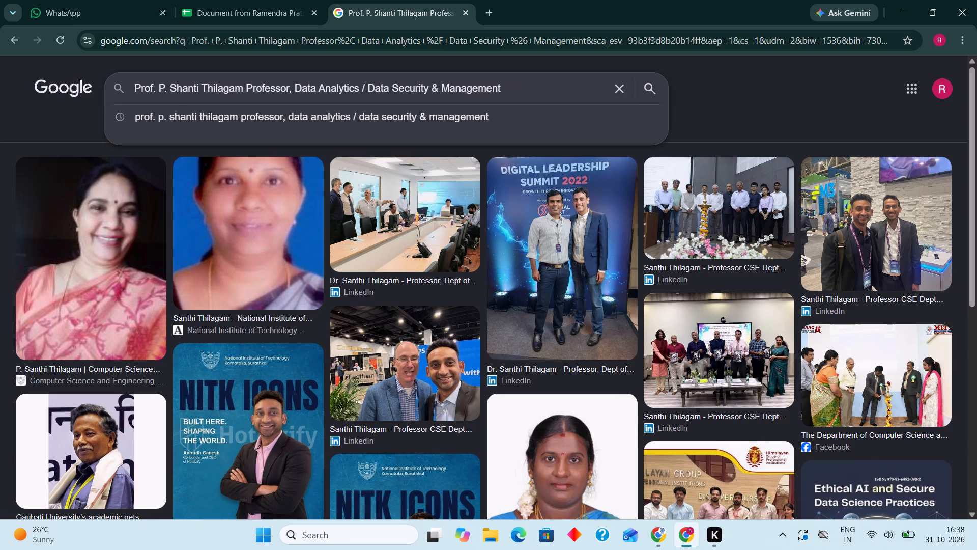
Extend the professor's search query with "can you tell me the mail of her for guest lecture in kiet".
text(can you tell me the mail of her for gue)
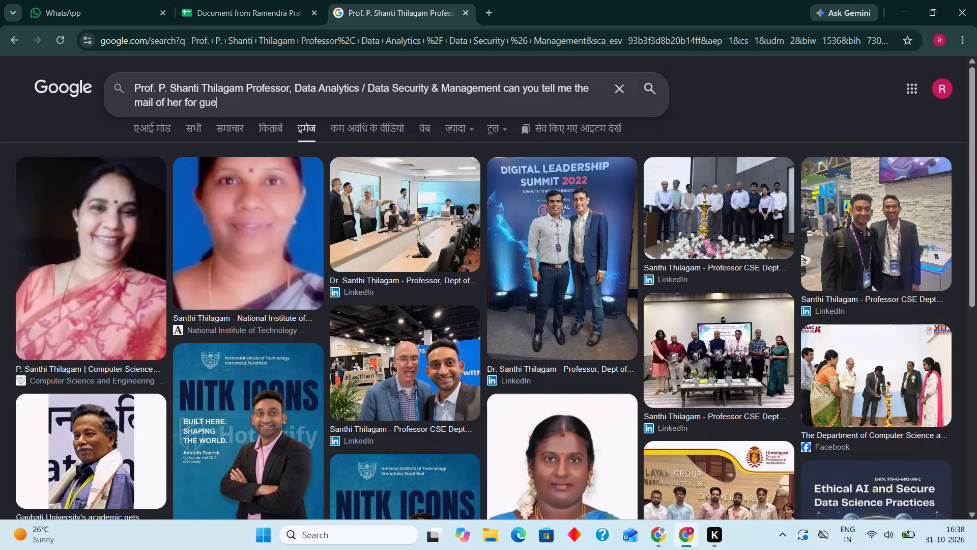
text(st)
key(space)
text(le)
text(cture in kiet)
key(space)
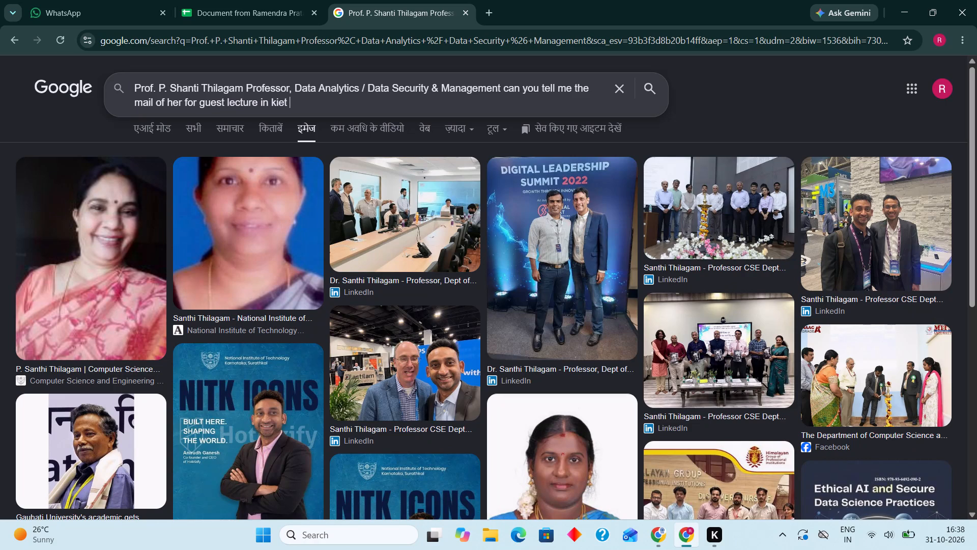
Add "university" to the end of the professor's query, run the search, and show results of all types instead of images.
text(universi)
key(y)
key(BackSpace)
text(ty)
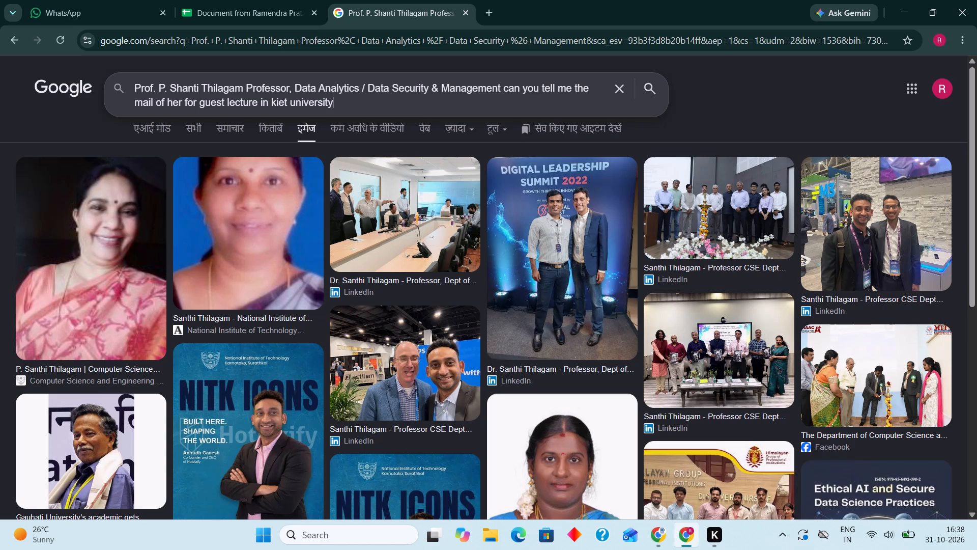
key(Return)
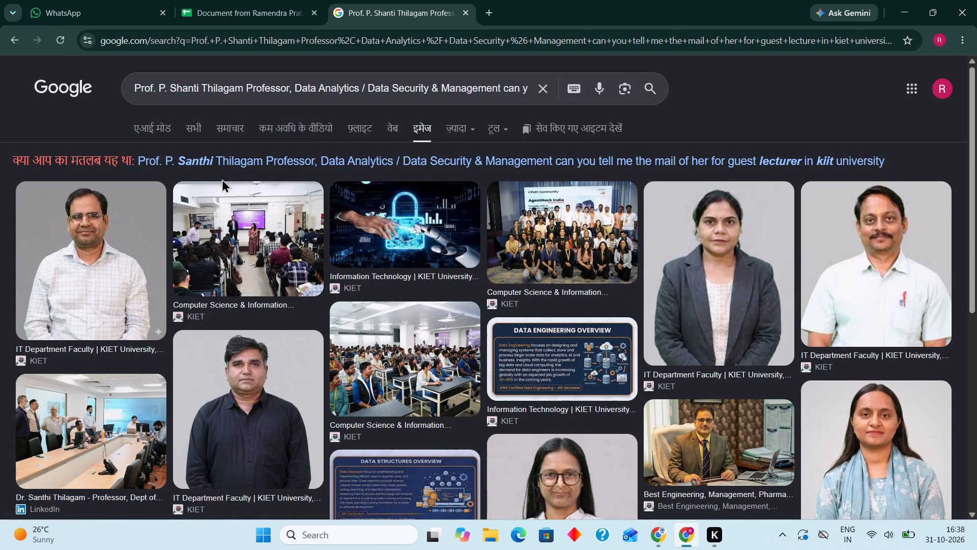
click(198, 129)
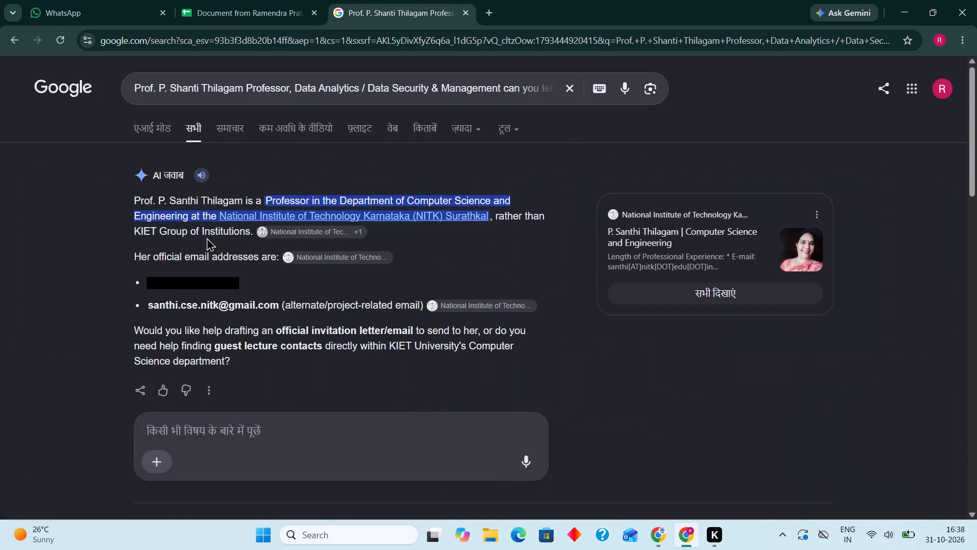
Copy the professor's first listed official email address from the AI answer into the Email cell of row 47, replacing its existing entry.
drag(148, 281, 195, 284)
drag(195, 284, 240, 279)
key(ctrl+c)
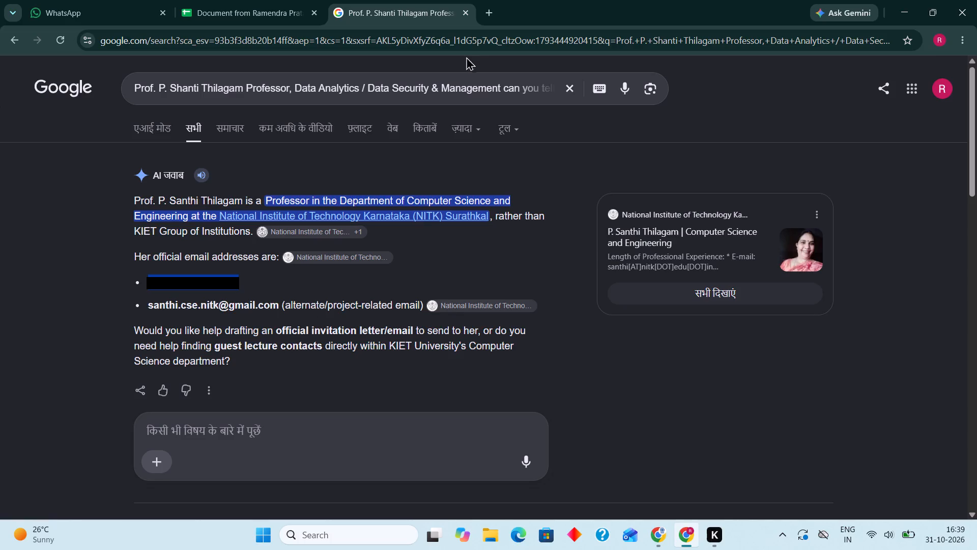
click(446, 86)
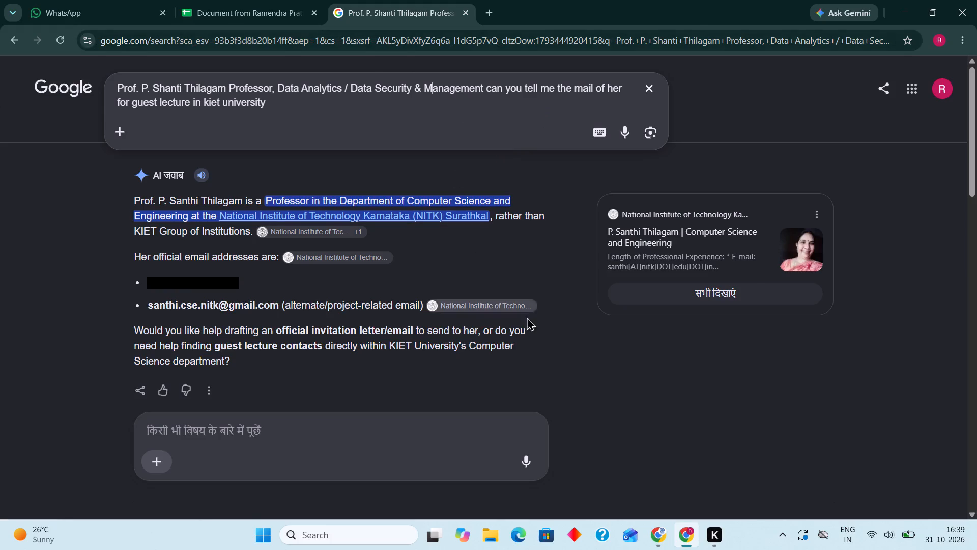
click(228, 1)
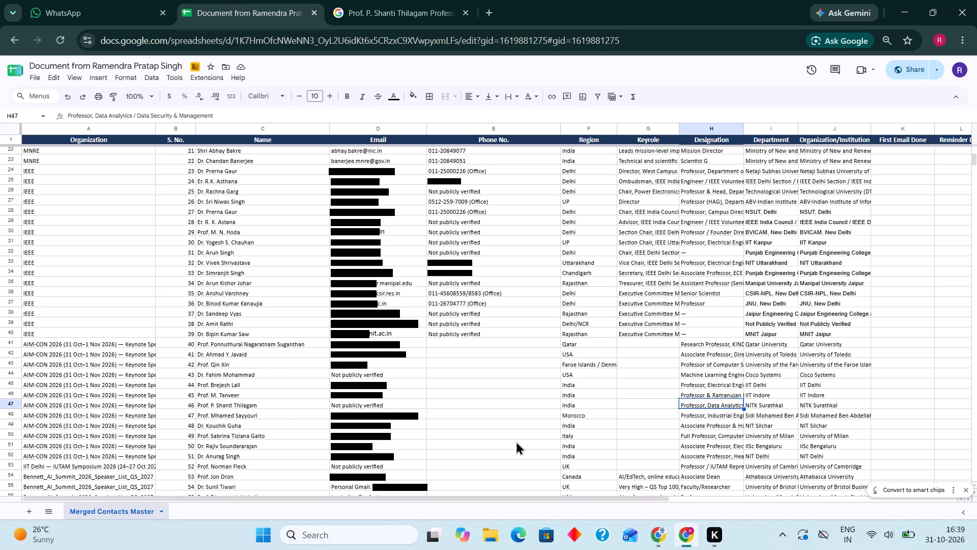
click(377, 399)
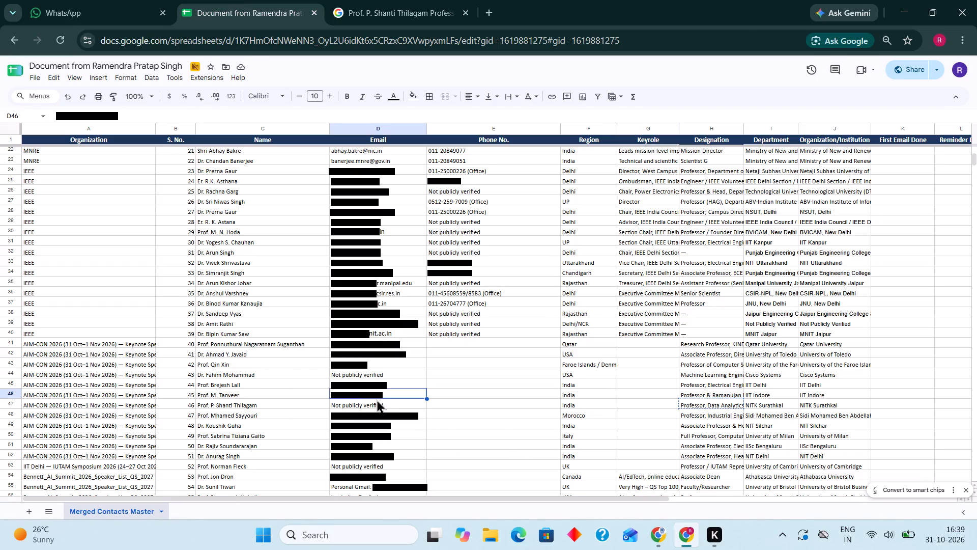
click(377, 403)
key(BackSpace)
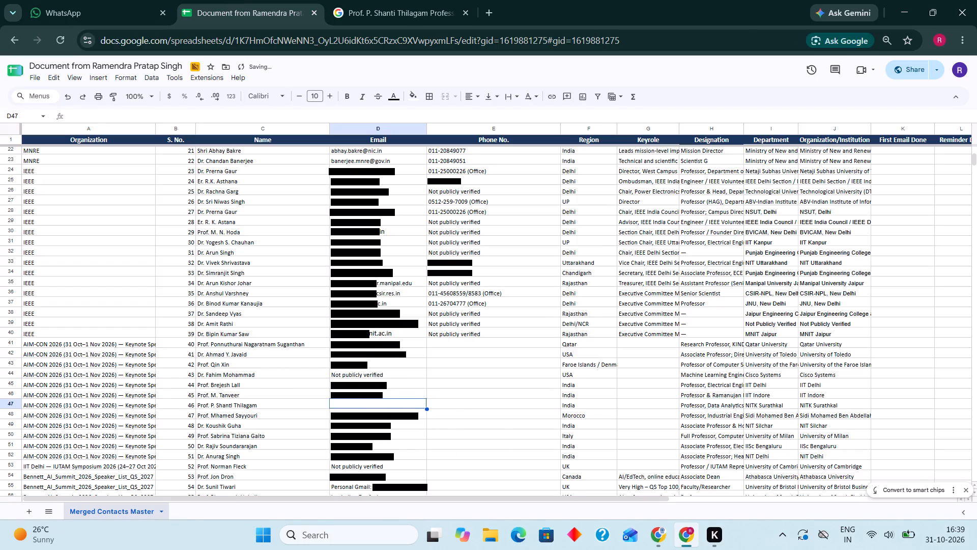
key(ctrl+v)
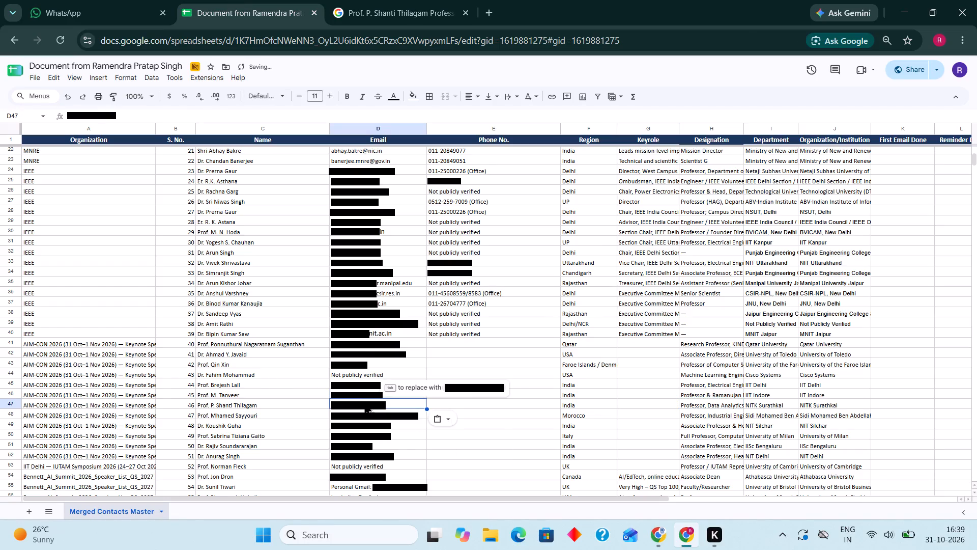
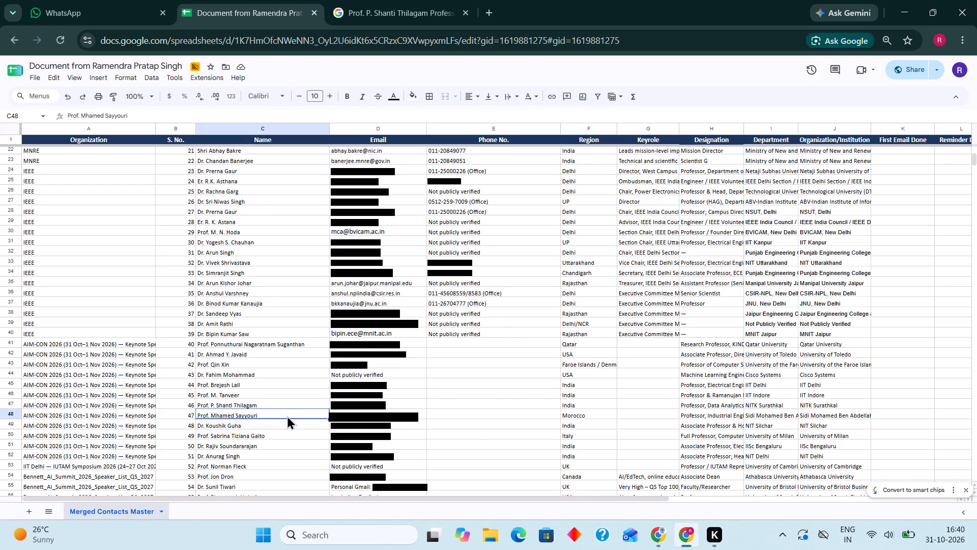
Replace the previous search query with the row 48 professor's name copied from the contacts sheet and search Google Images for it.
drag(437, 0, 533, 116)
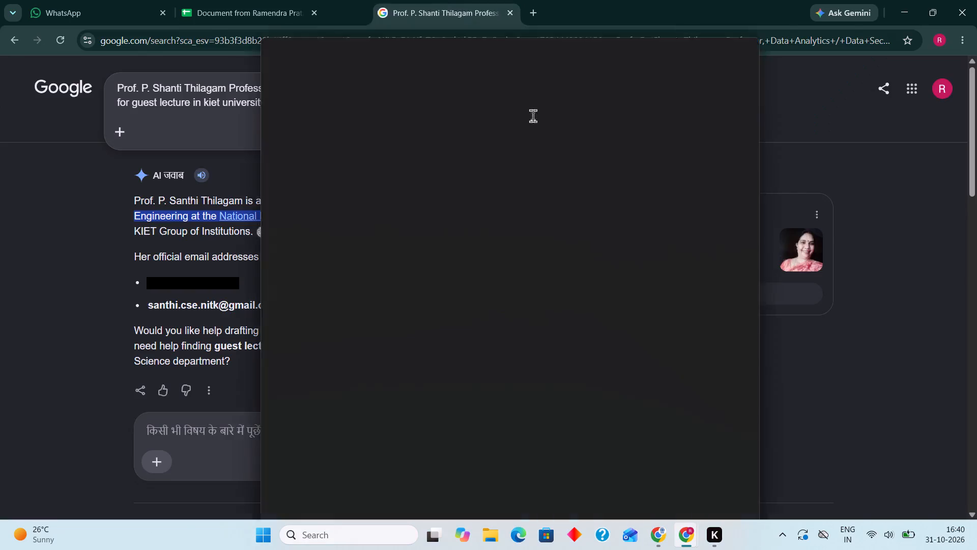
drag(533, 116, 539, 109)
drag(424, 118, 390, 3)
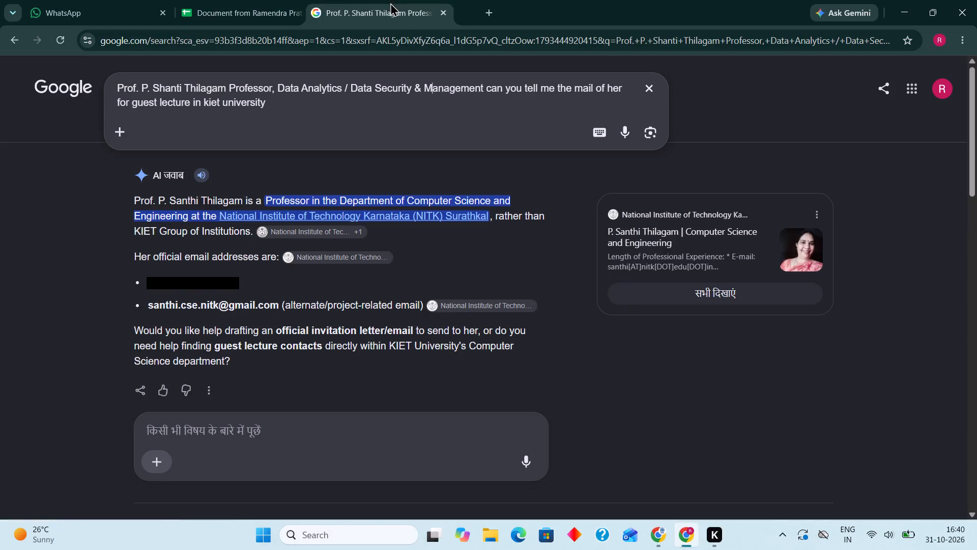
scroll(405, 100, up, 8)
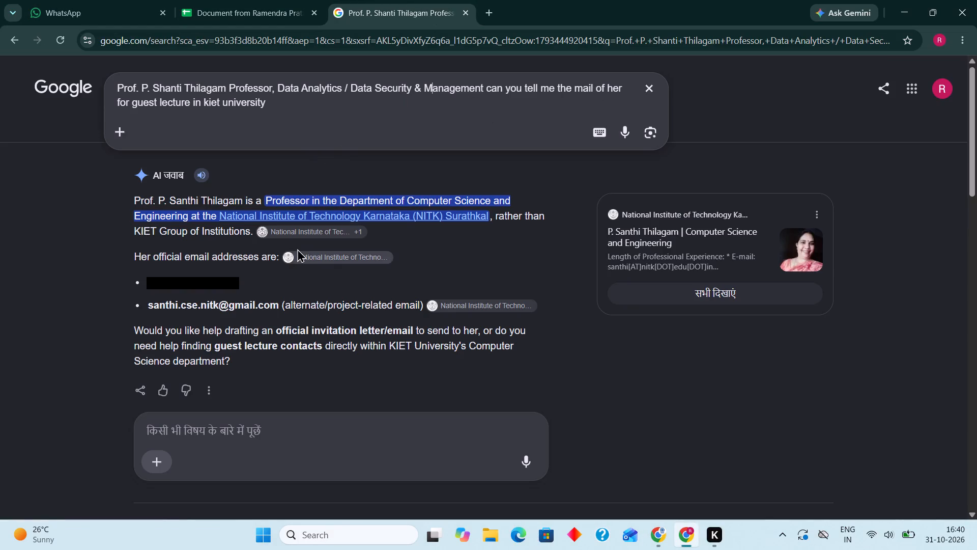
scroll(297, 249, up, 8)
click(645, 89)
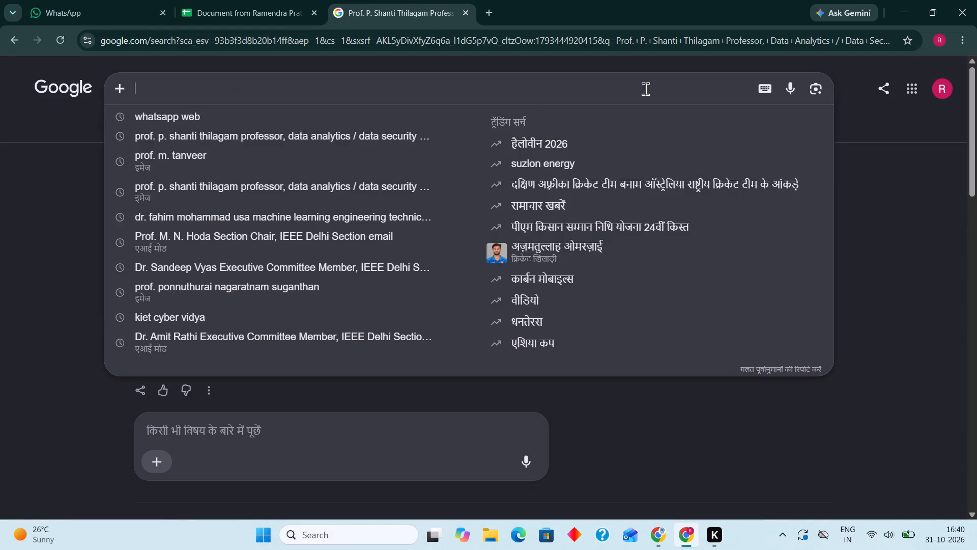
key(ctrl+v)
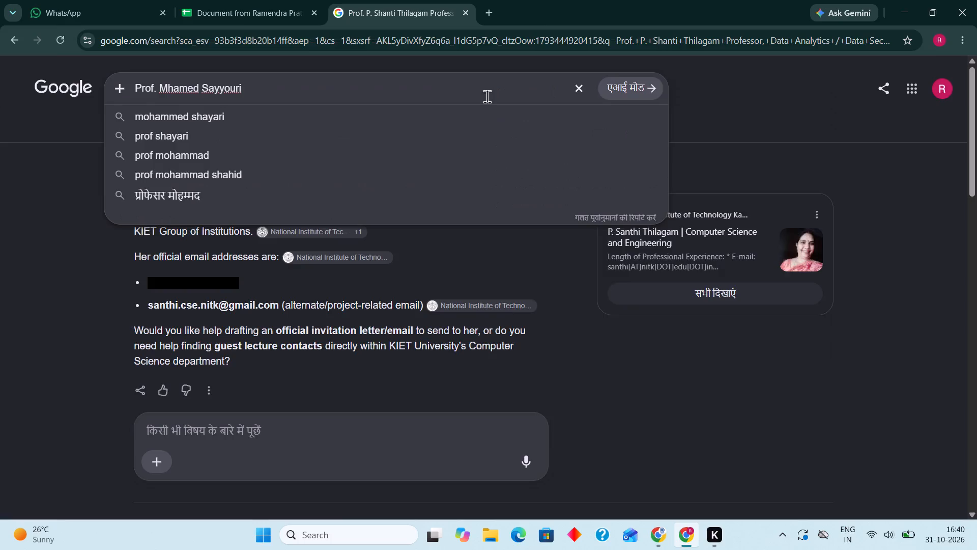
key(Return)
click(234, 124)
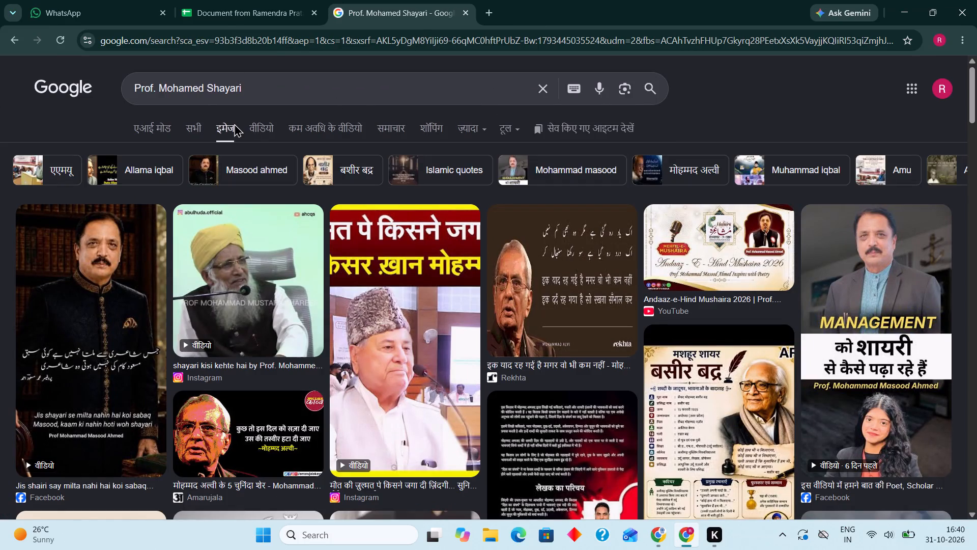
Copy the row 48 professor's email address from the Merged Contacts Master sheet.
click(228, 6)
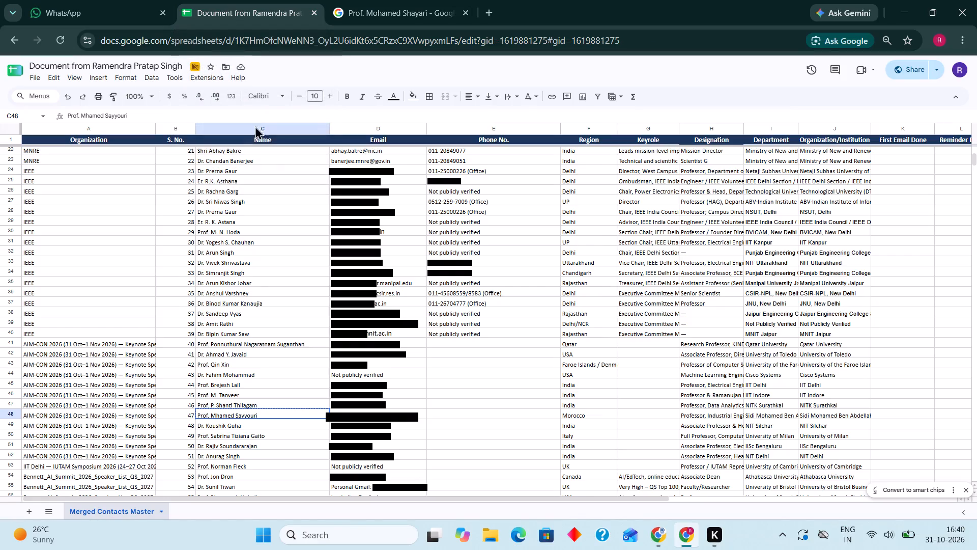
click(357, 416)
key(ctrl+c)
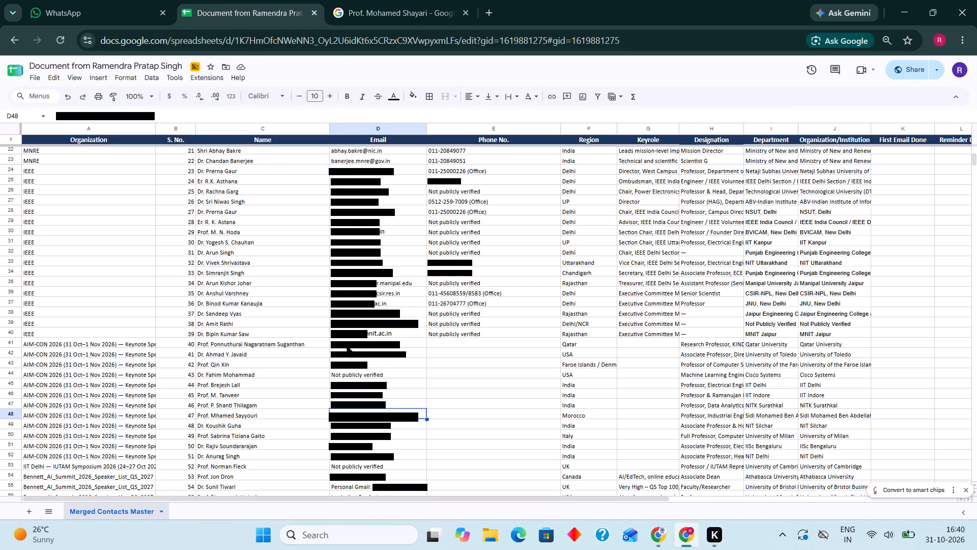
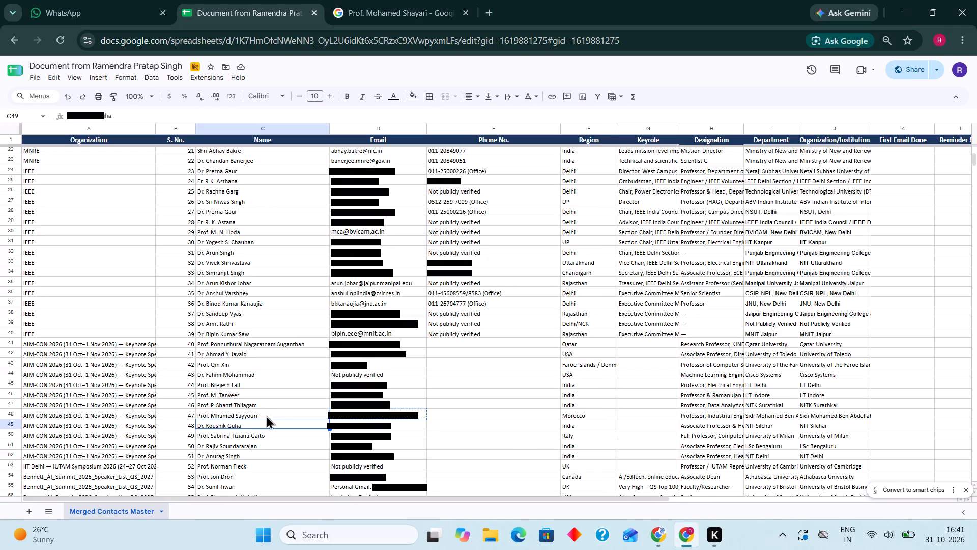
Search Google Images for the row 49 speaker's name, copied from the contacts sheet, in place of the previous query.
key(ctrl+c)
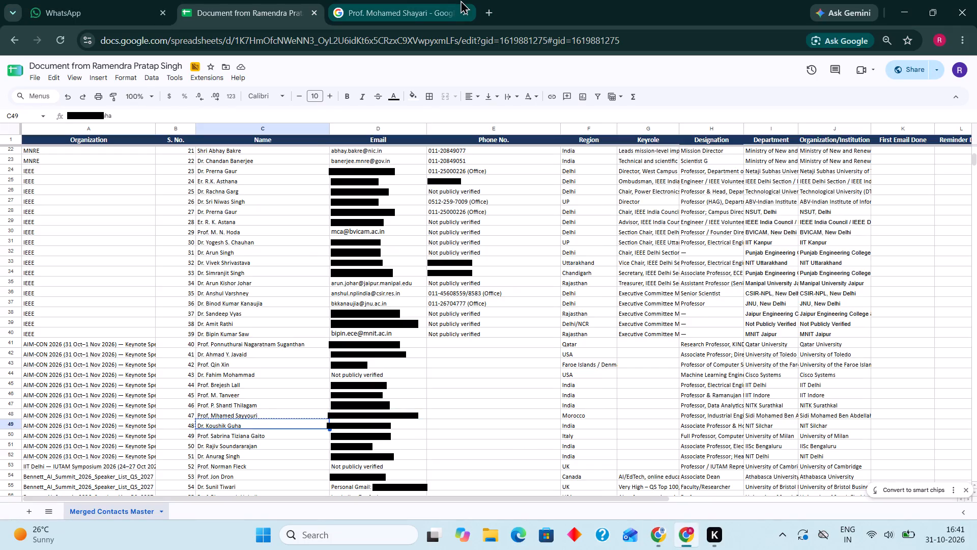
click(438, 0)
click(547, 85)
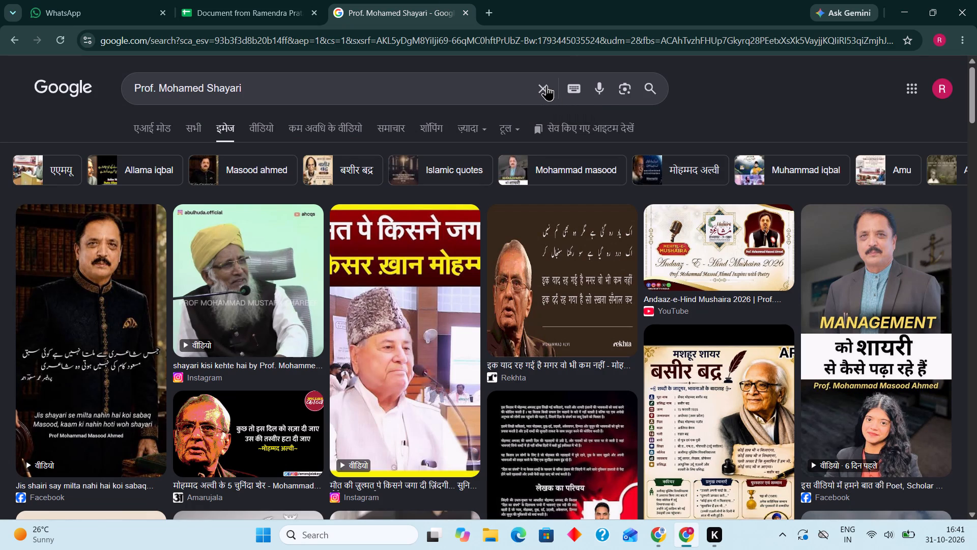
key(ctrl+v)
click(547, 85)
click(547, 85)
key(ctrl+v)
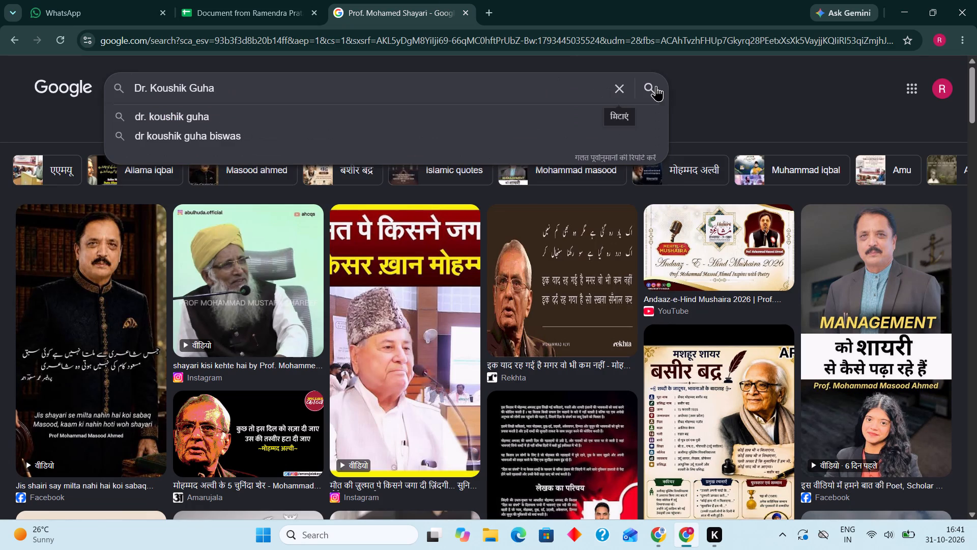
click(655, 82)
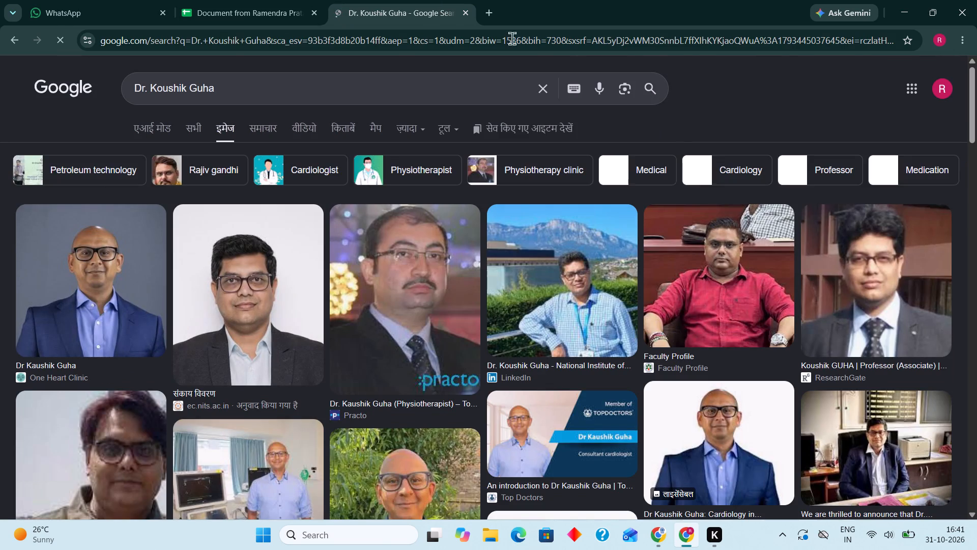
Copy the same row 49 speaker's email address from the Email column of the contacts sheet.
click(265, 0)
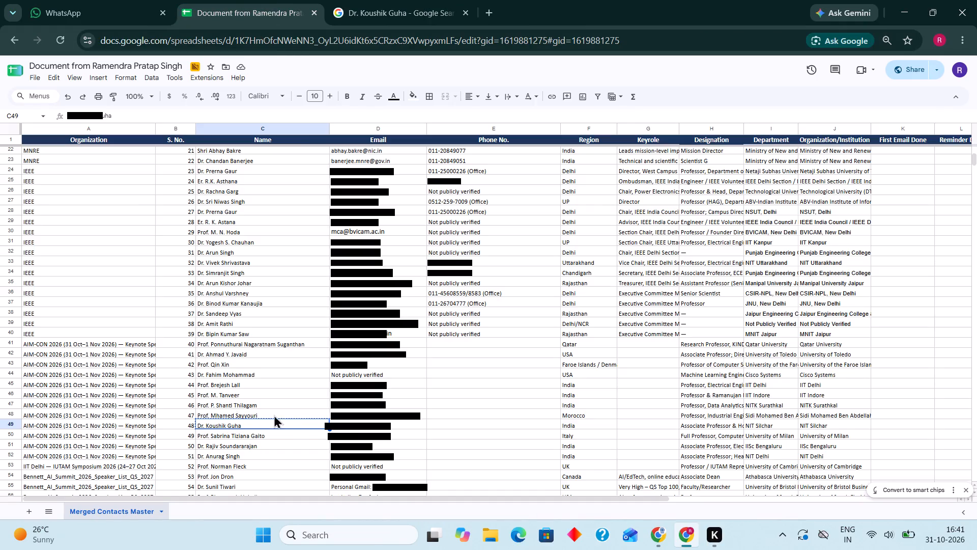
click(343, 425)
key(ctrl+c)
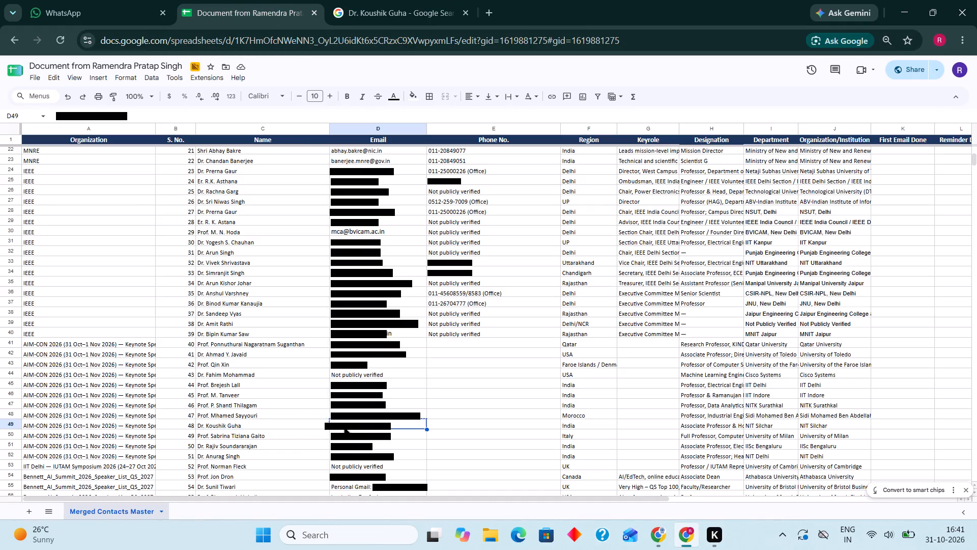
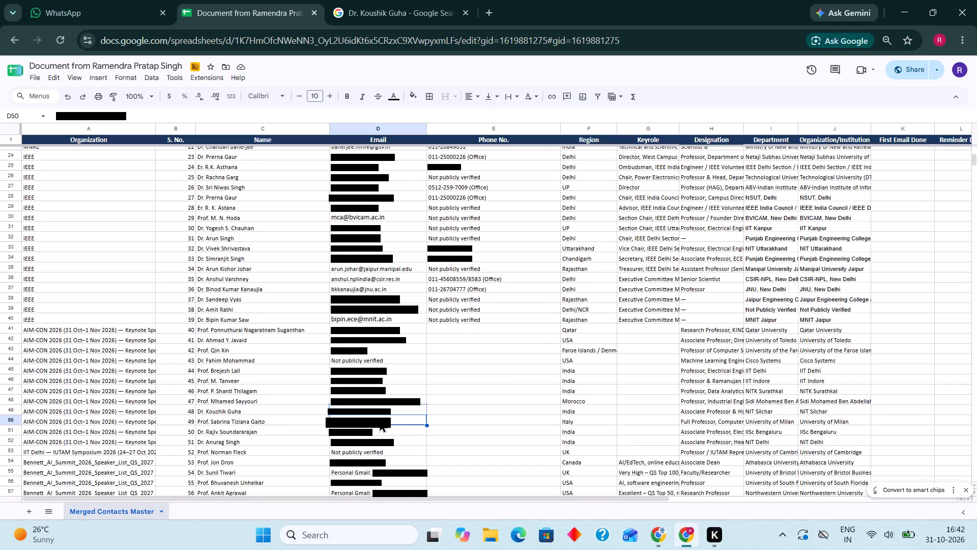
Copy the row 50 AIM-CON professor's name from the contacts sheet and switch to the Google Images search page.
key(ctrl+c)
click(296, 417)
key(ctrl+c)
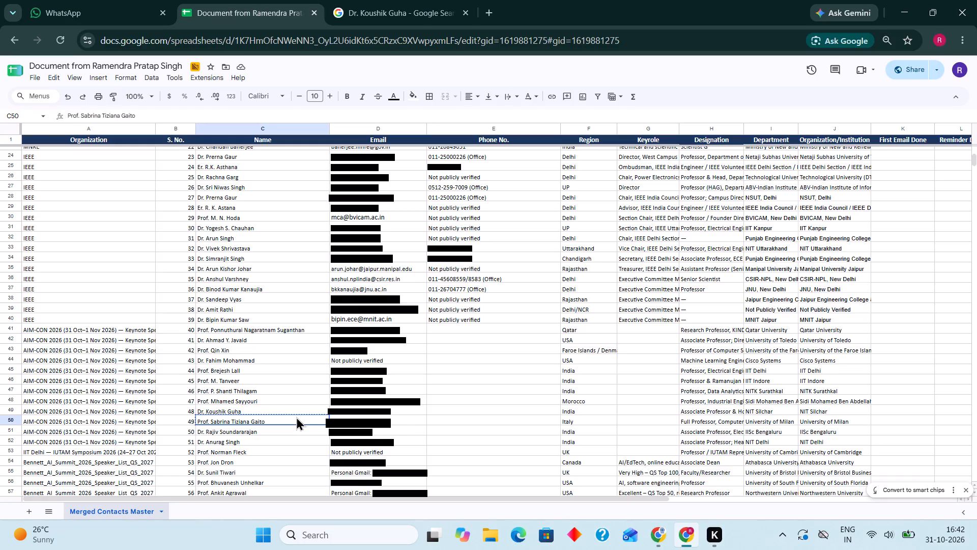
click(370, 1)
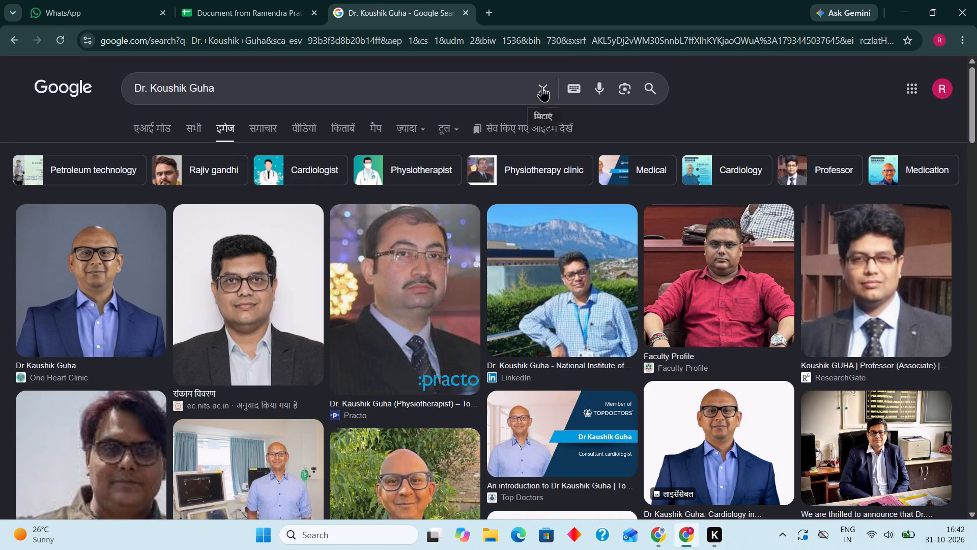
Search Google Images for the row 50 professor's name copied from the contacts sheet.
click(542, 86)
key(ctrl+v)
key(Return)
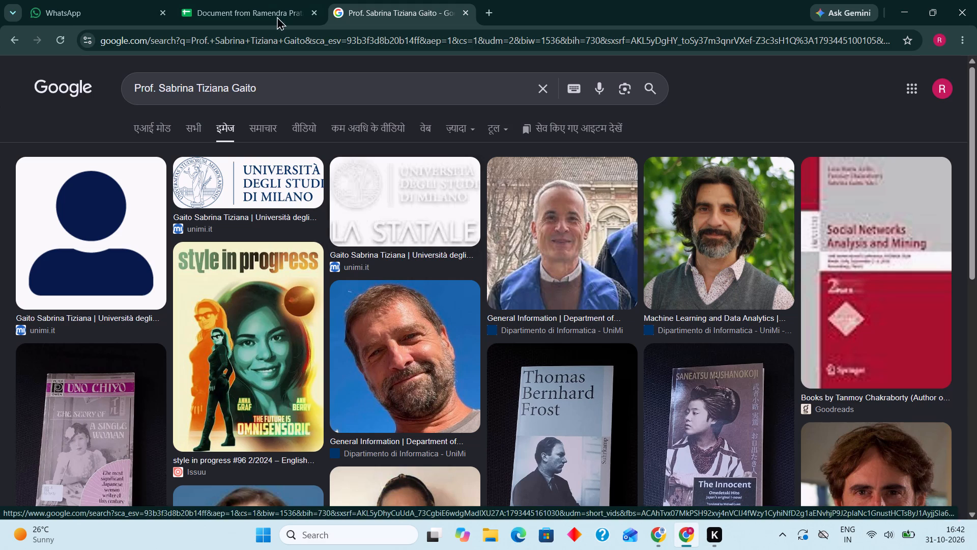
Add the region "Italy" from row 50 of the contacts sheet to the professor's image search and rerun it.
click(262, 0)
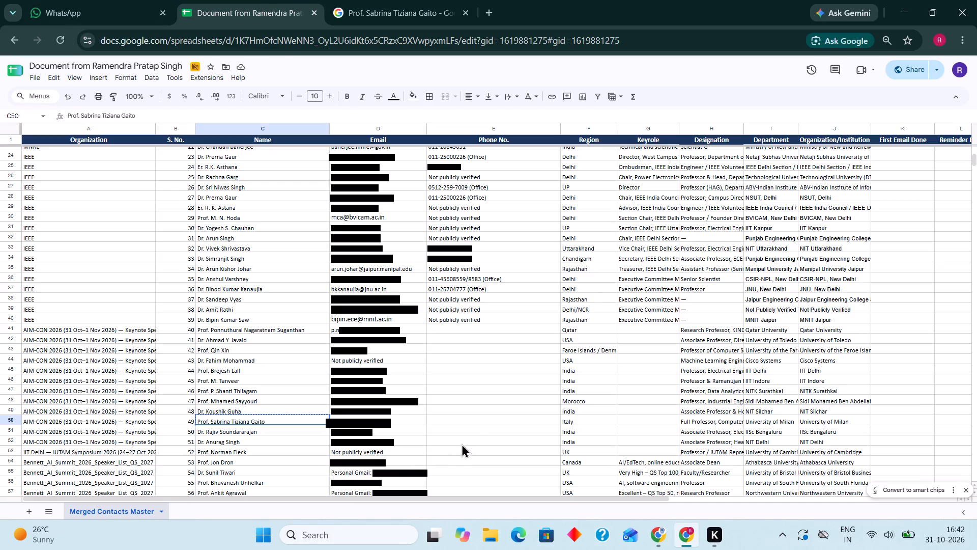
click(576, 418)
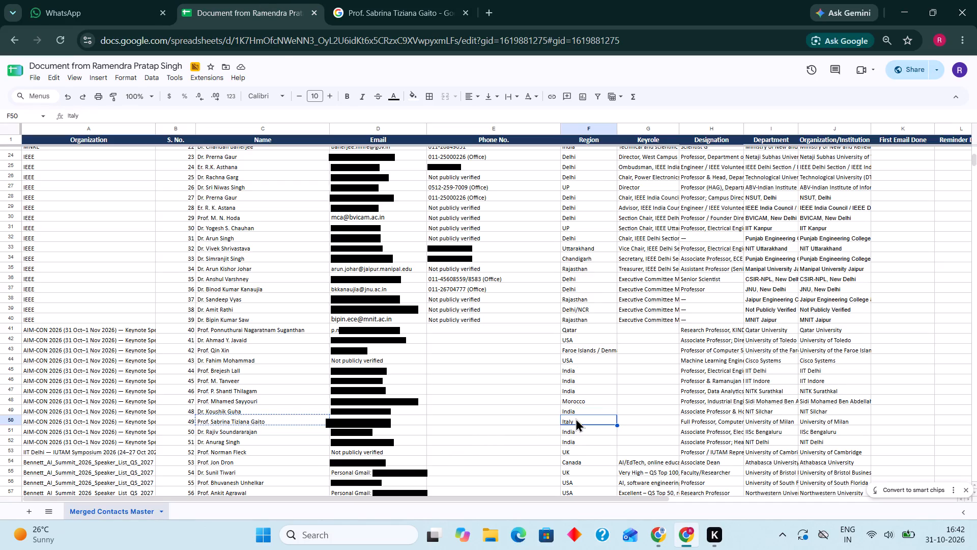
key(ctrl+c)
click(403, 0)
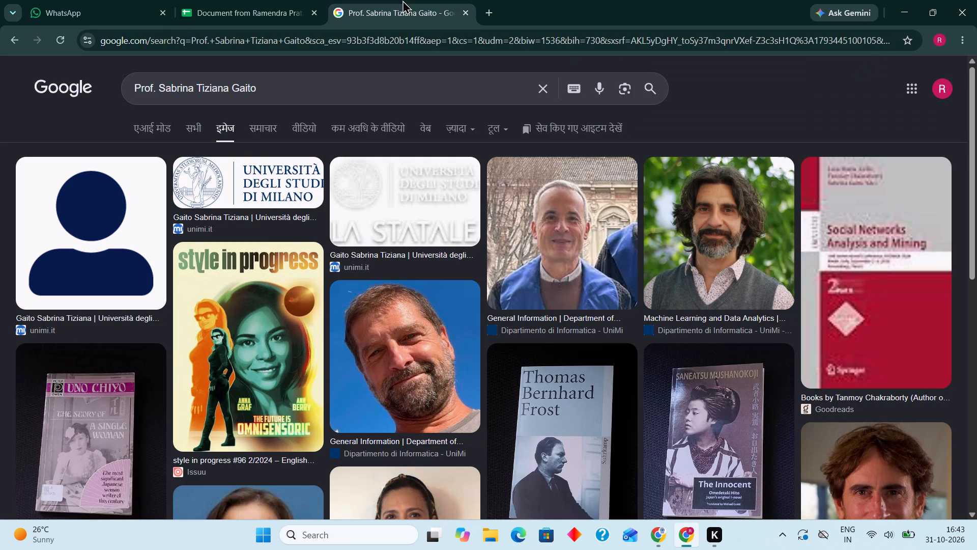
click(431, 95)
key(space)
key(ctrl+v)
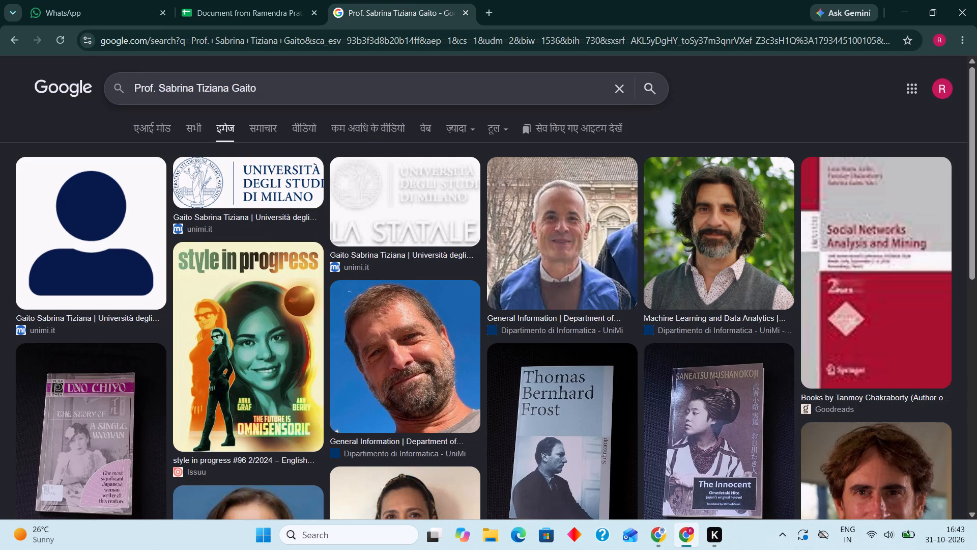
key(Return)
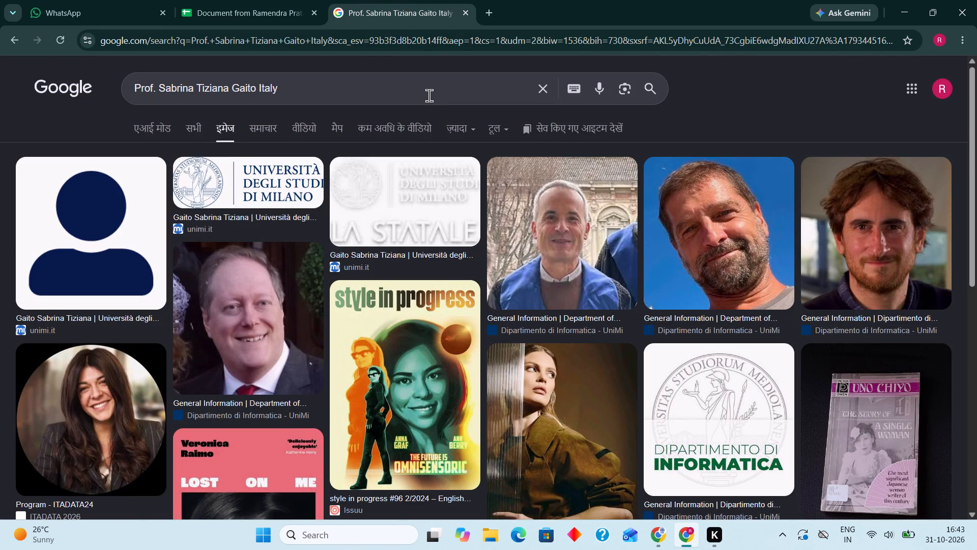
Extend the image search with row 50's designation "Full Professor, Computer Science; Director, CONNETS Lab", copied from the contacts sheet.
click(241, 0)
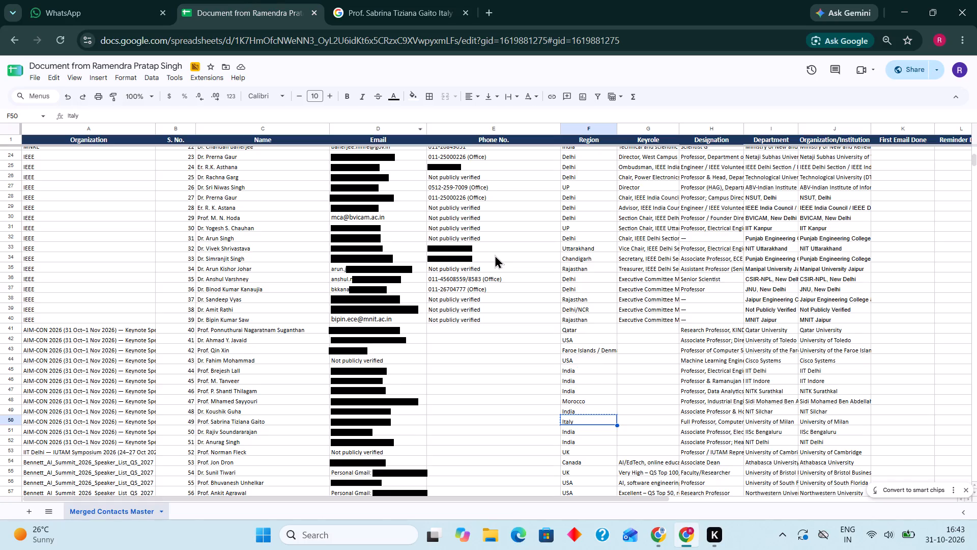
click(704, 422)
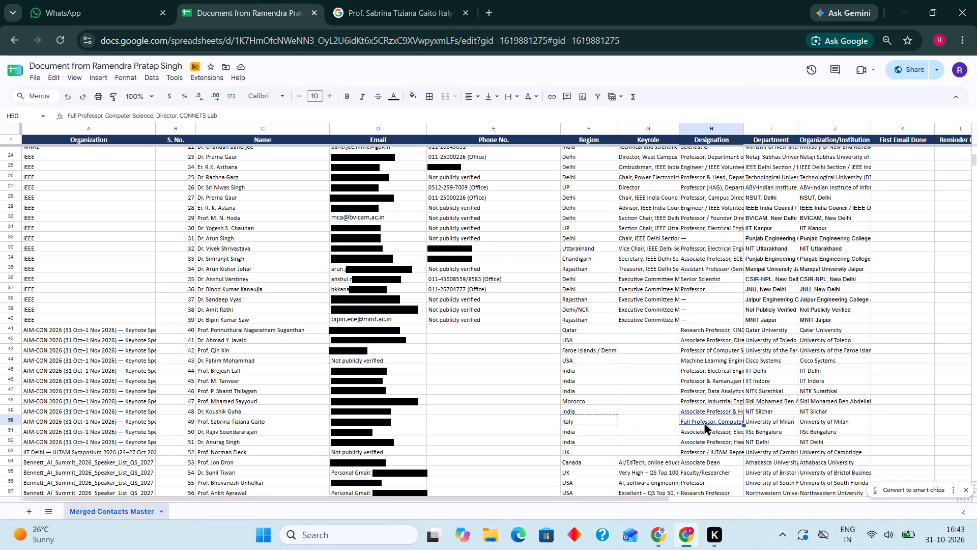
key(ctrl+c)
drag(367, 0, 424, 86)
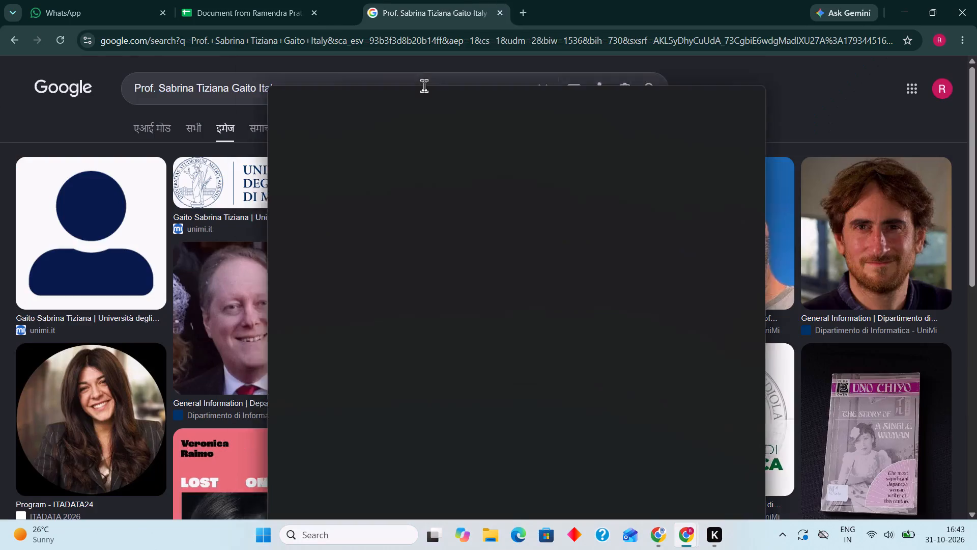
drag(424, 86, 379, 9)
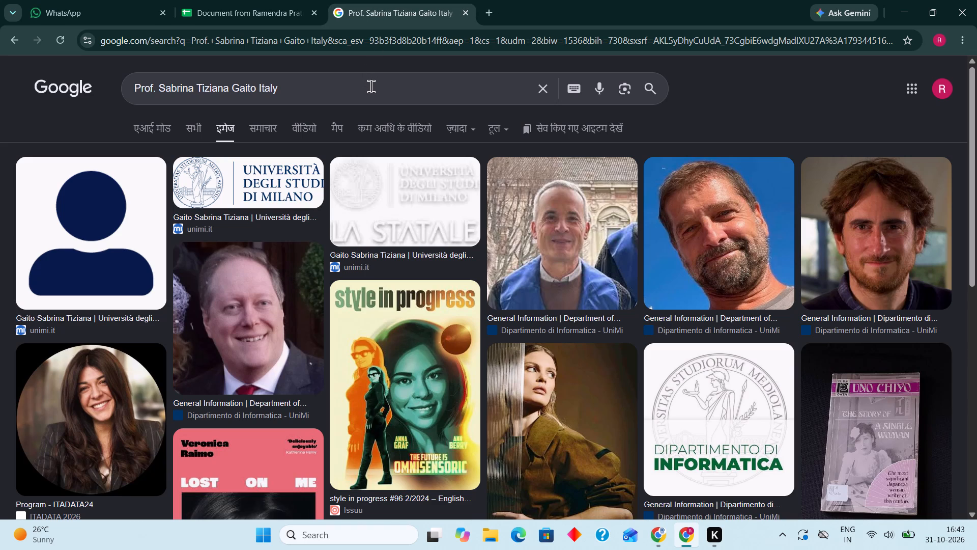
click(371, 86)
key(space)
key(ctrl+v)
key(Return)
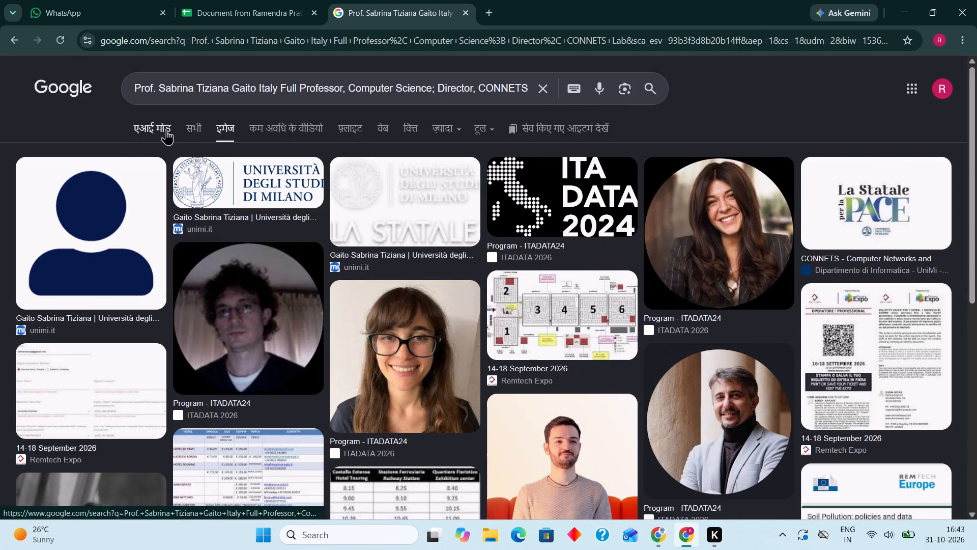
Check the same query in AI Mode and all web results, try the professor's unimi.it profile, and return to the results.
click(190, 127)
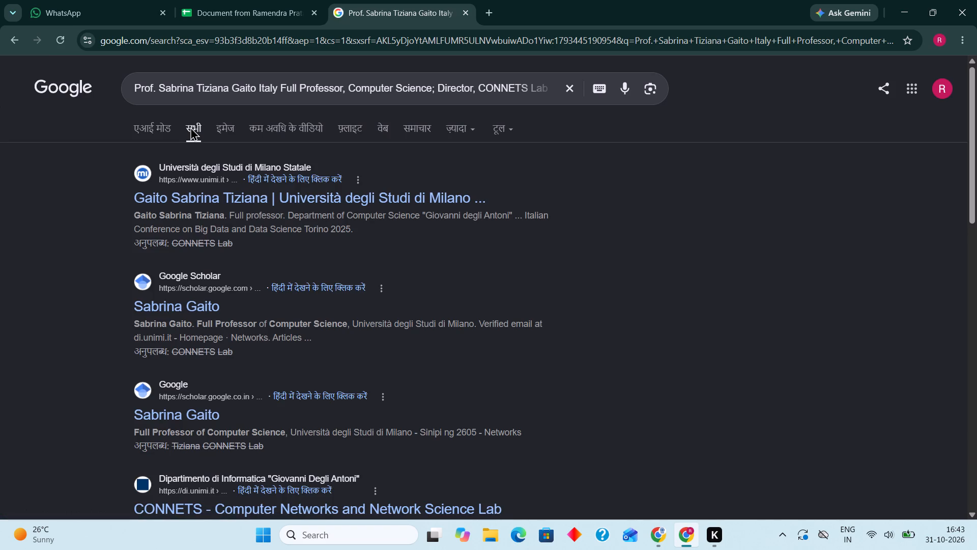
click(161, 132)
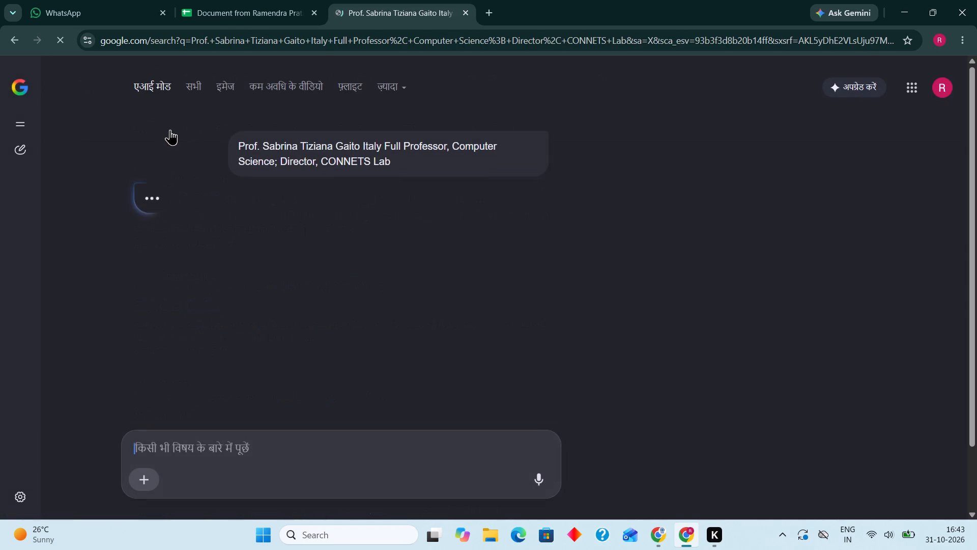
click(202, 86)
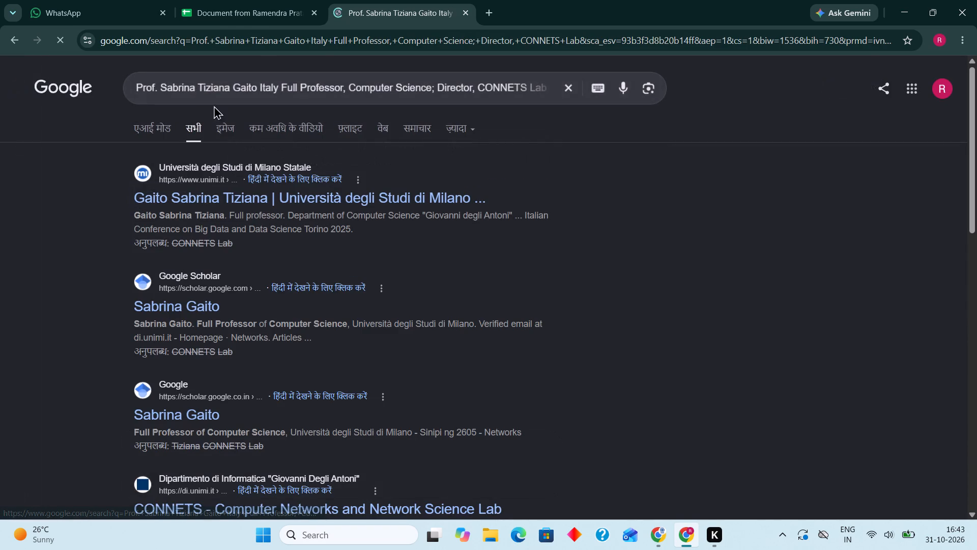
click(242, 193)
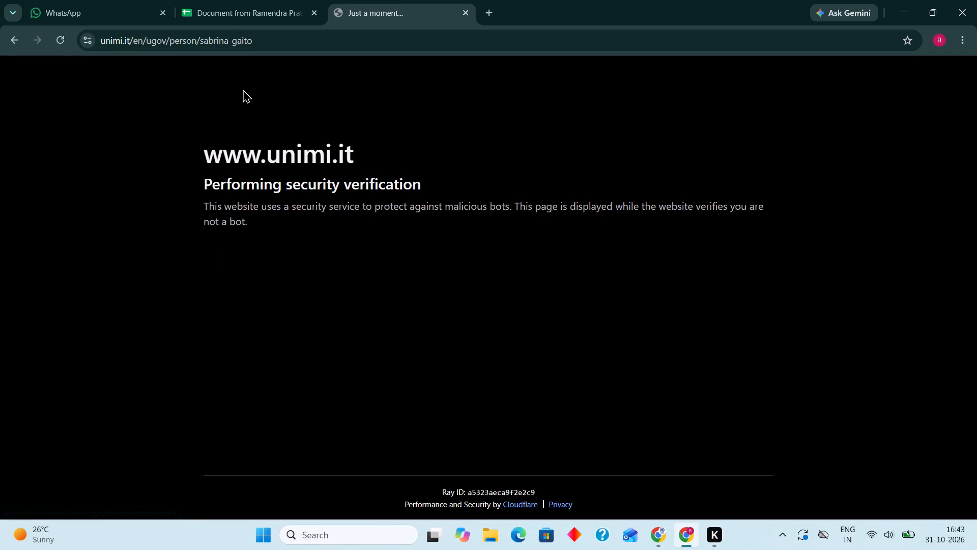
click(19, 41)
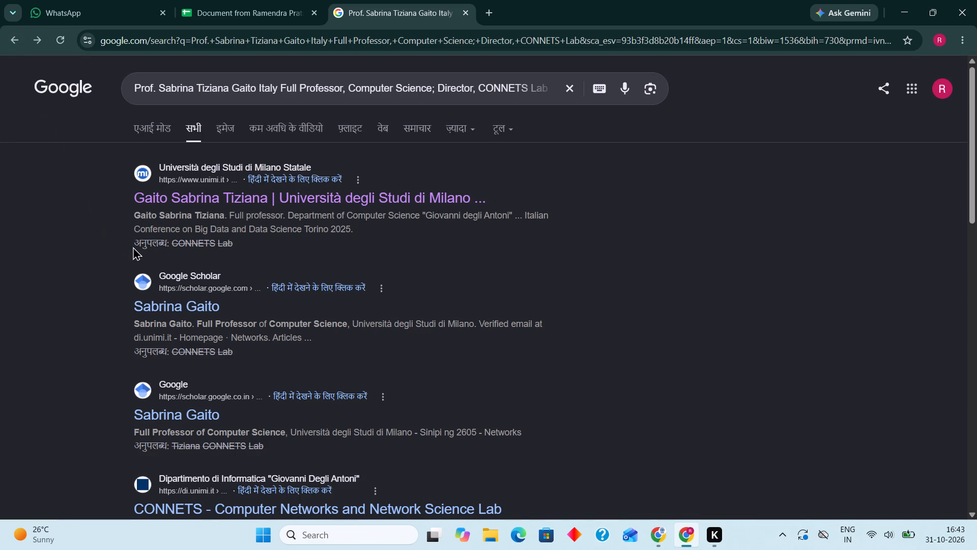
Open the row 50 professor's unimi.it profile from the search results and examine its contact details for the university email address.
click(208, 191)
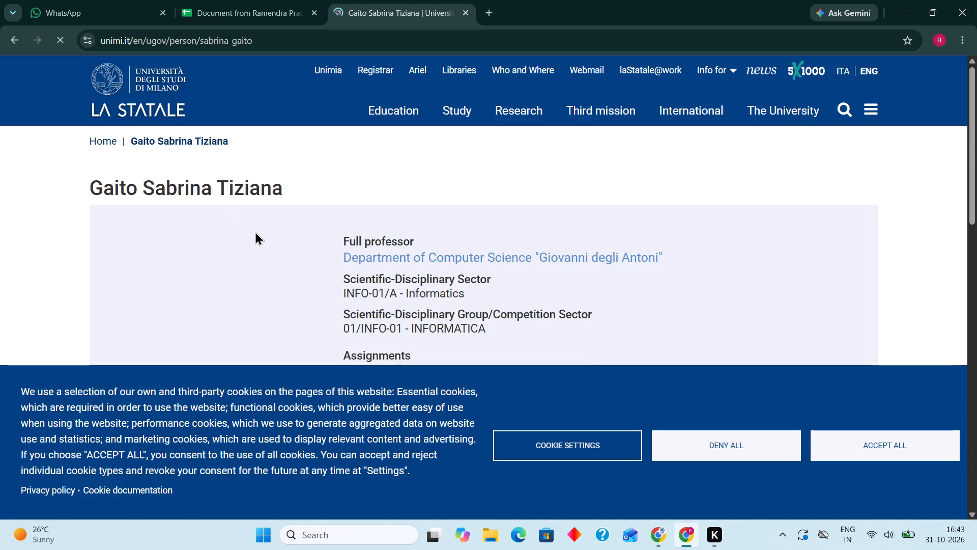
scroll(255, 231, down, 2)
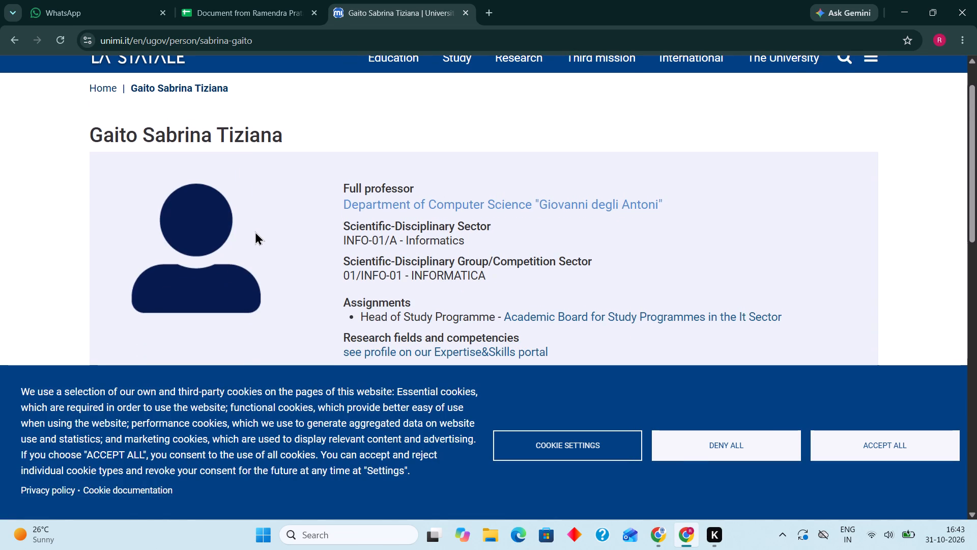
scroll(255, 231, down, 1)
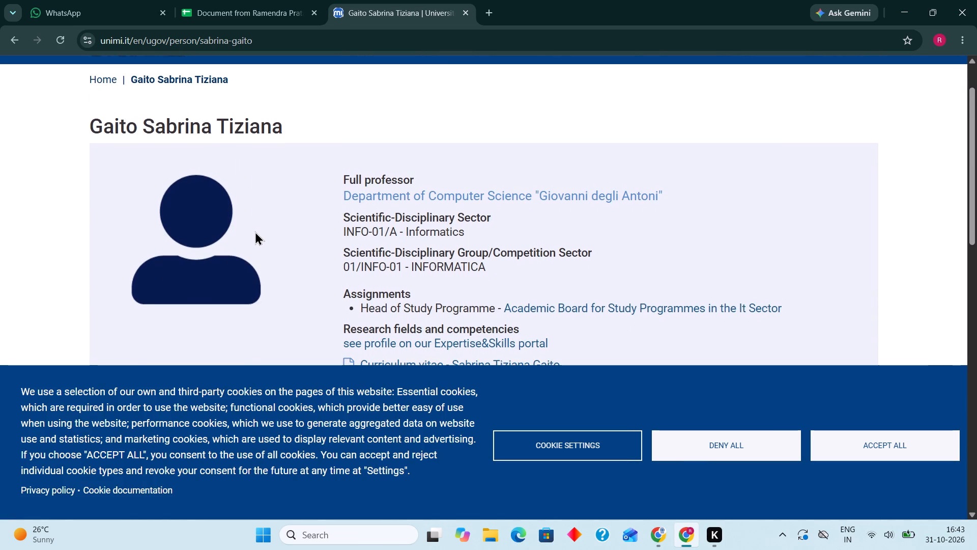
scroll(255, 231, down, 2)
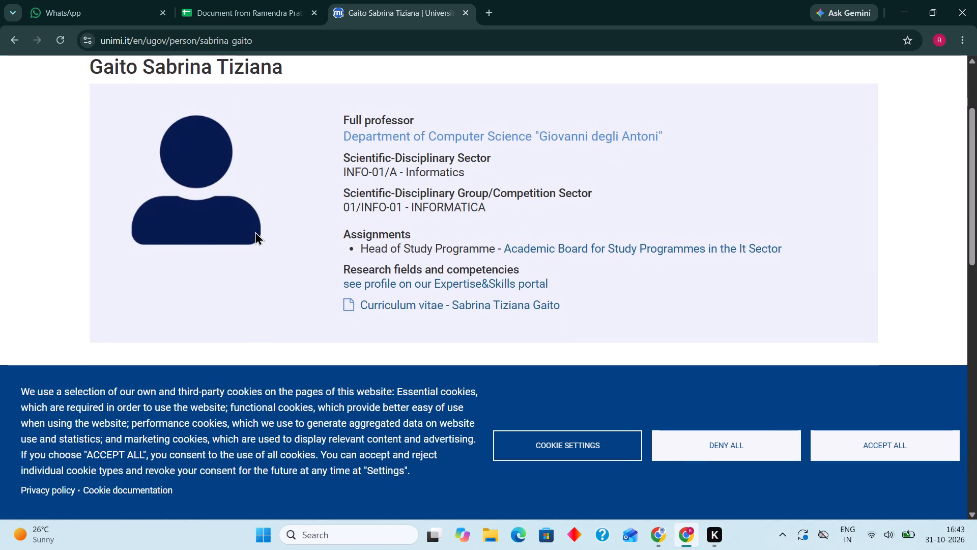
scroll(255, 231, down, 2)
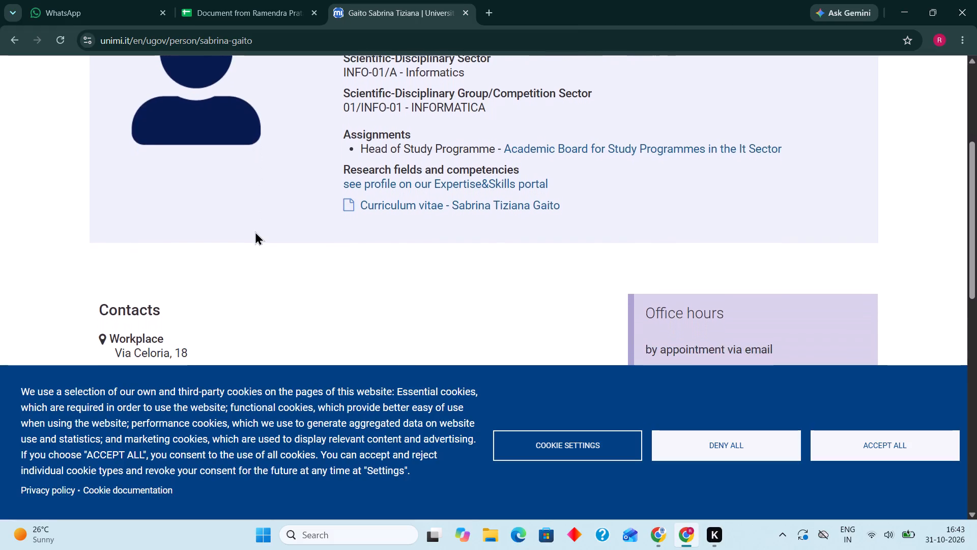
scroll(255, 231, down, 3)
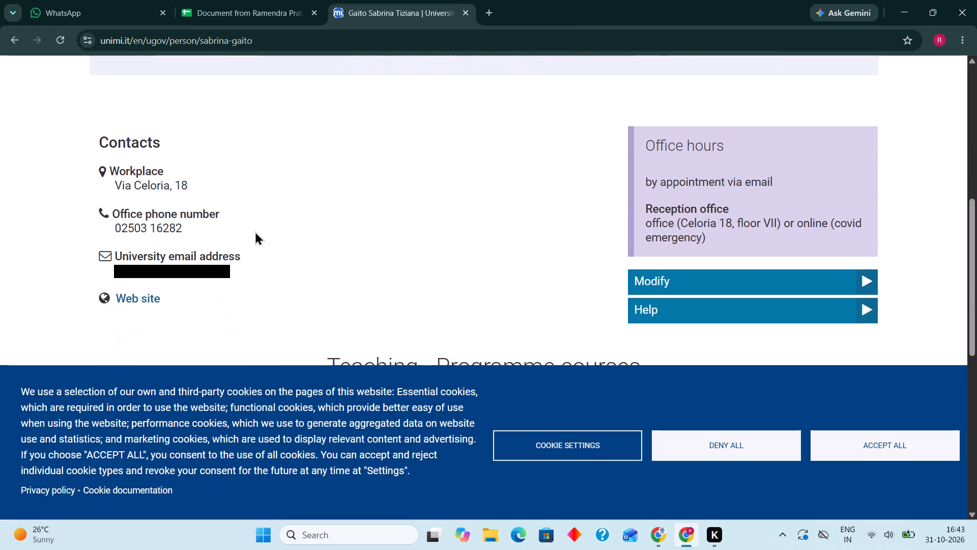
scroll(255, 231, down, 1)
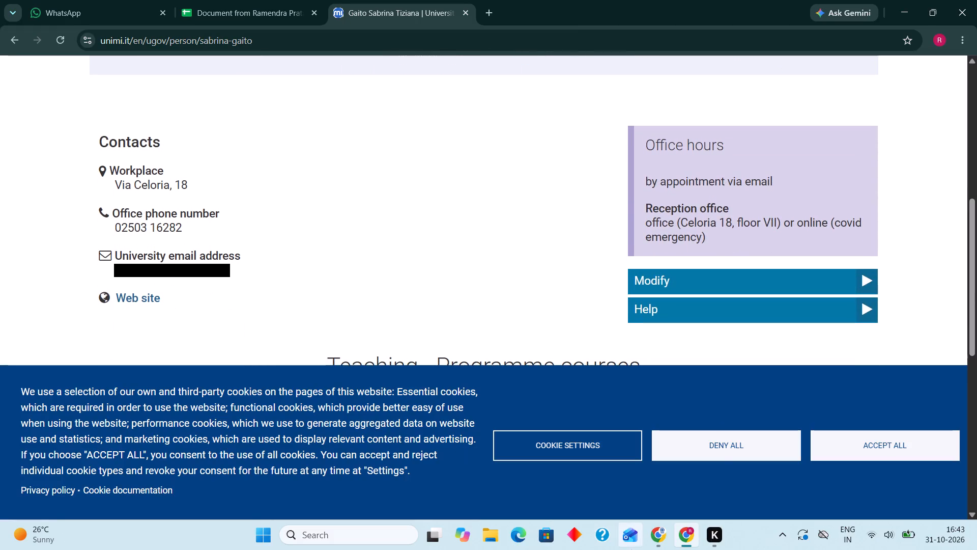
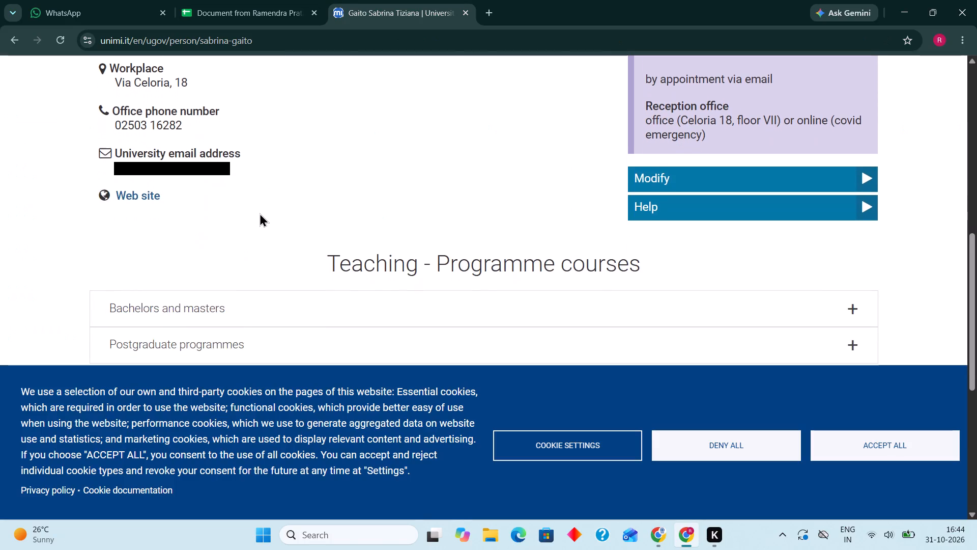
Examine the courses listed under Bachelors and masters and Postgraduate programmes on the row 50 professor's unimi.it profile.
scroll(260, 213, down, 3)
scroll(260, 213, up, 1)
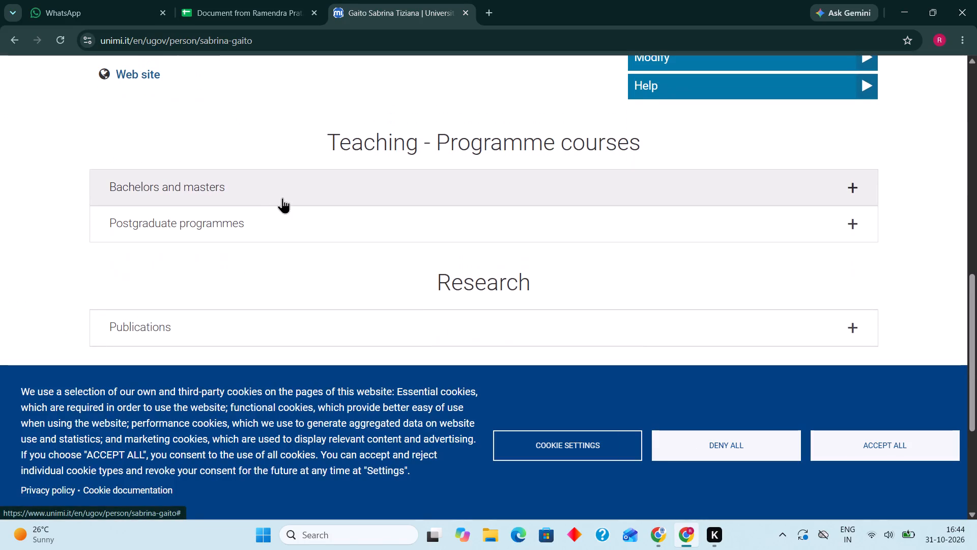
click(285, 196)
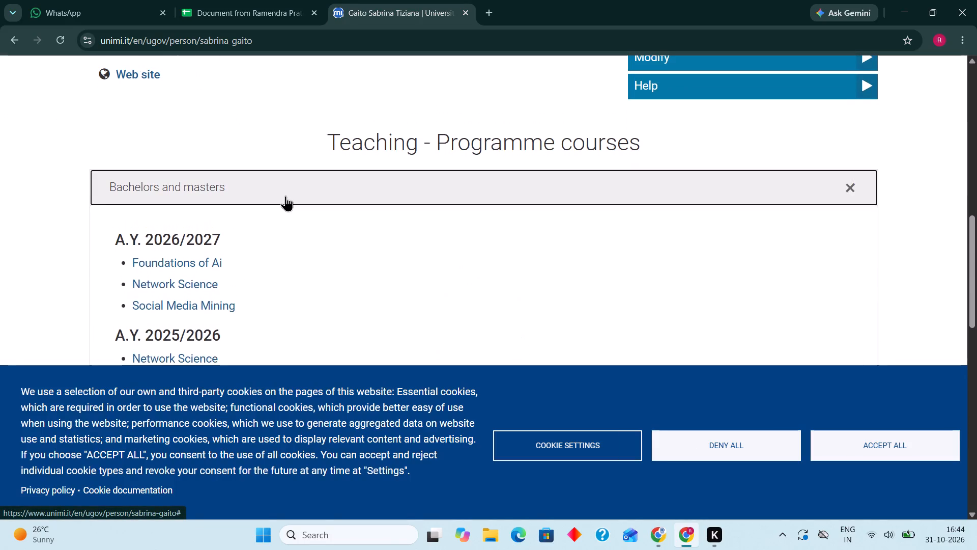
scroll(285, 196, down, 5)
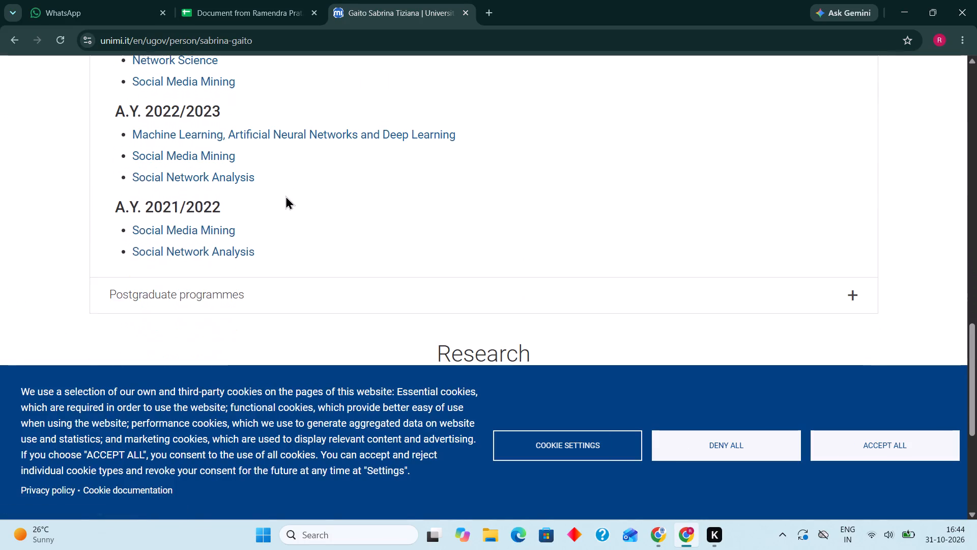
scroll(285, 196, down, 1)
click(269, 276)
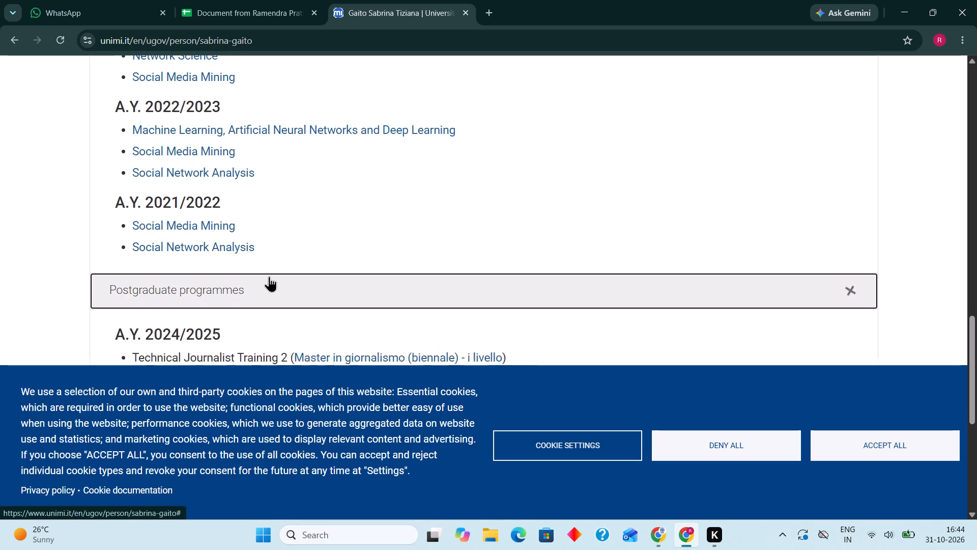
scroll(269, 276, down, 4)
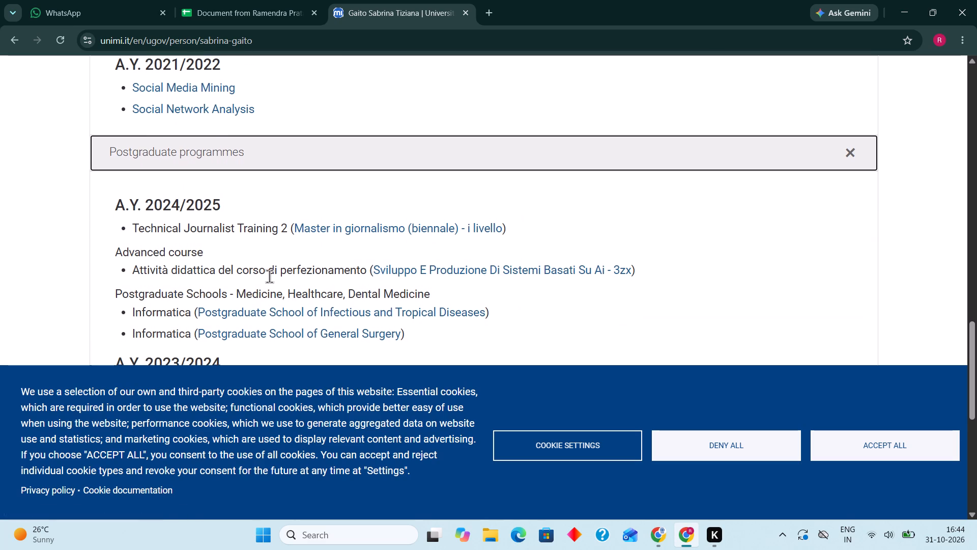
scroll(269, 276, down, 1)
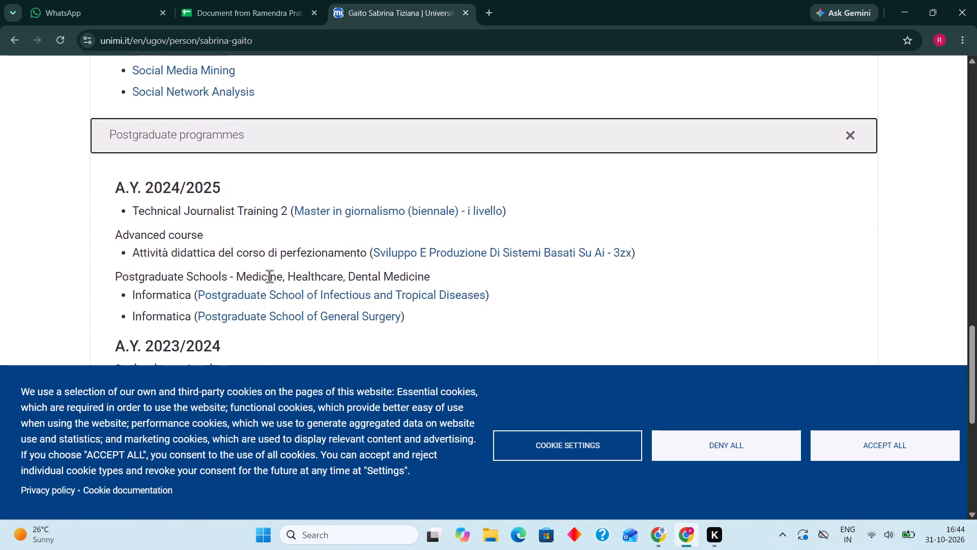
scroll(269, 276, down, 4)
scroll(269, 276, up, 7)
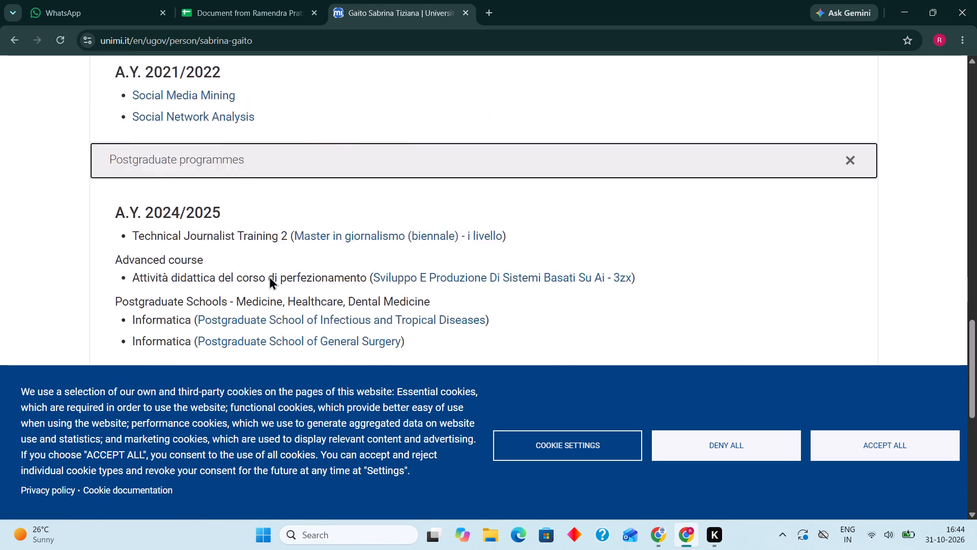
Review the professor's details on the unimi.it profile page and return to the search results.
scroll(269, 276, up, 6)
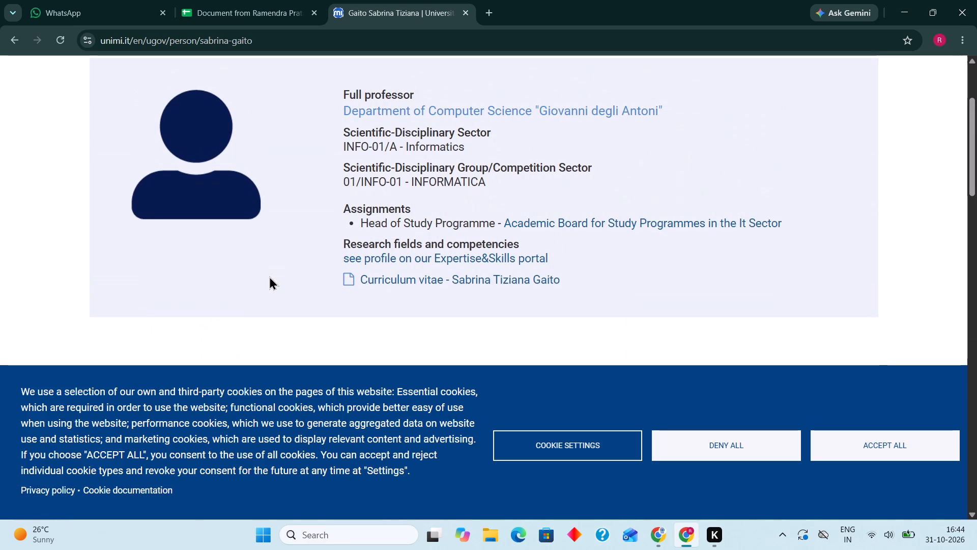
scroll(269, 276, up, 2)
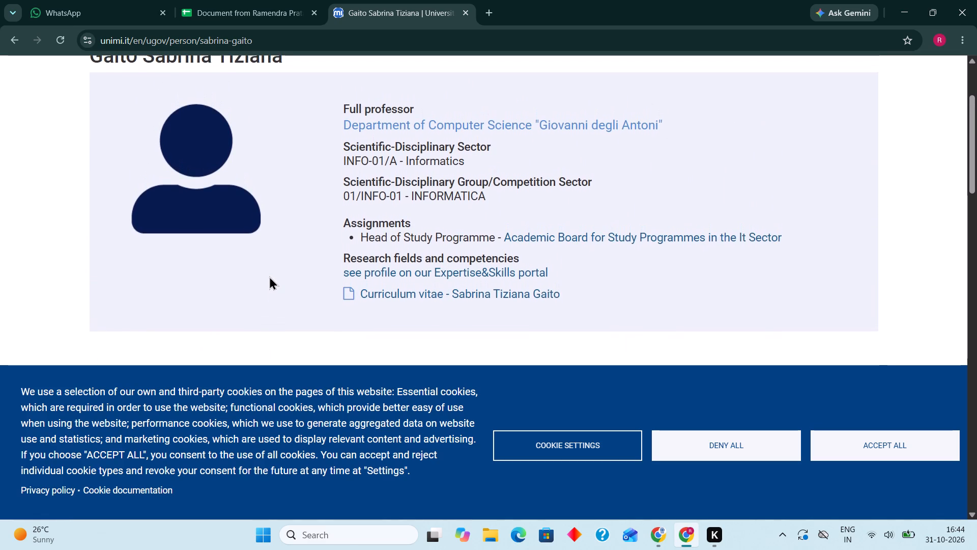
scroll(269, 276, up, 1)
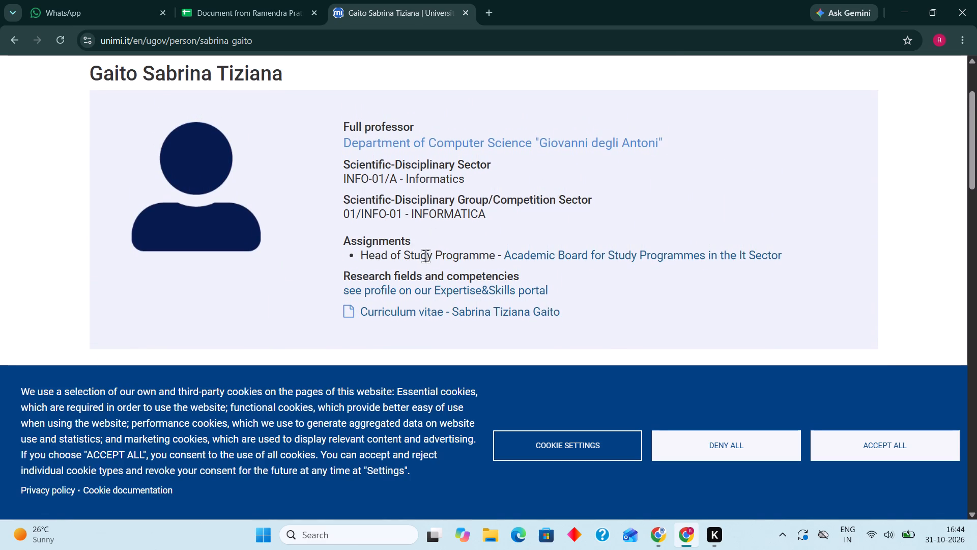
click(4, 36)
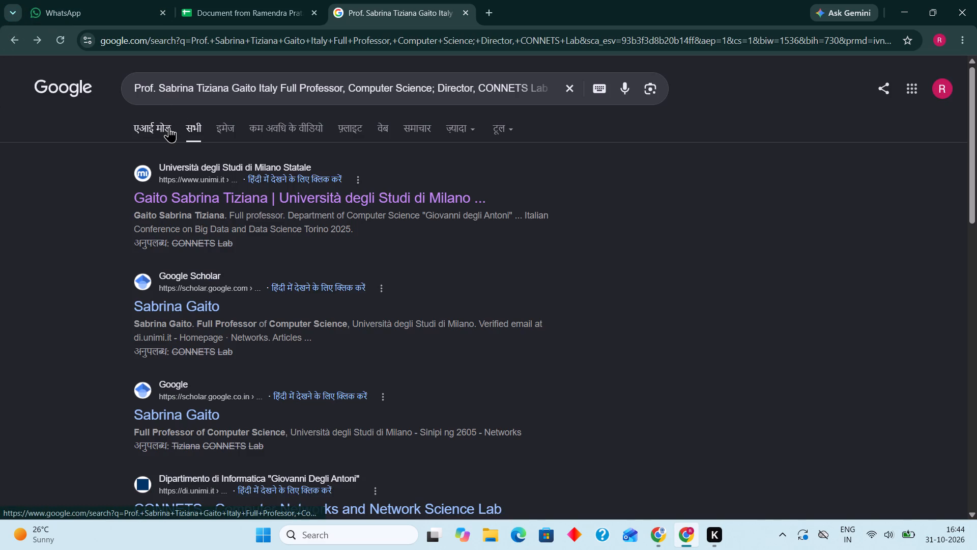
Ask AI Mode "male or female" as a follow-up to the search on the row 50 professor.
click(169, 127)
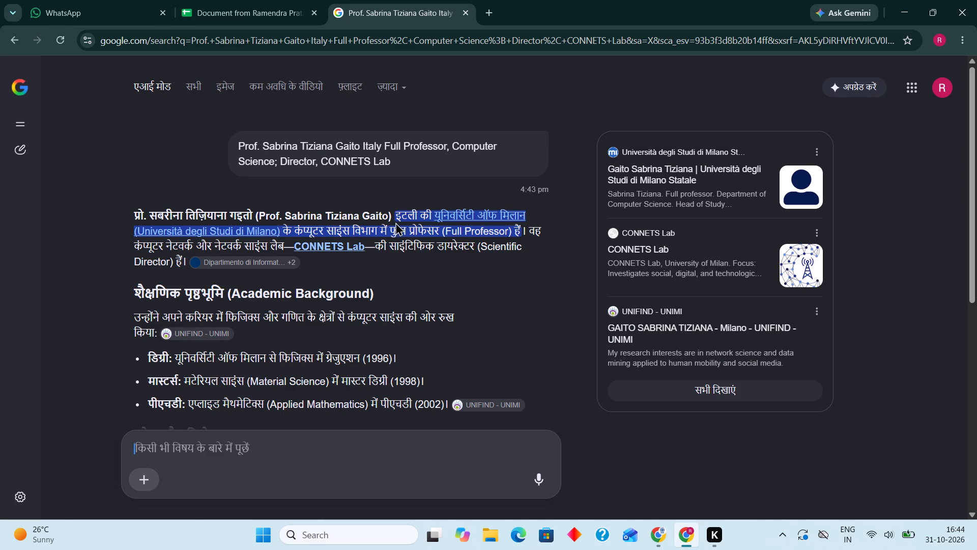
click(268, 451)
text(maleo)
key(BackSpace)
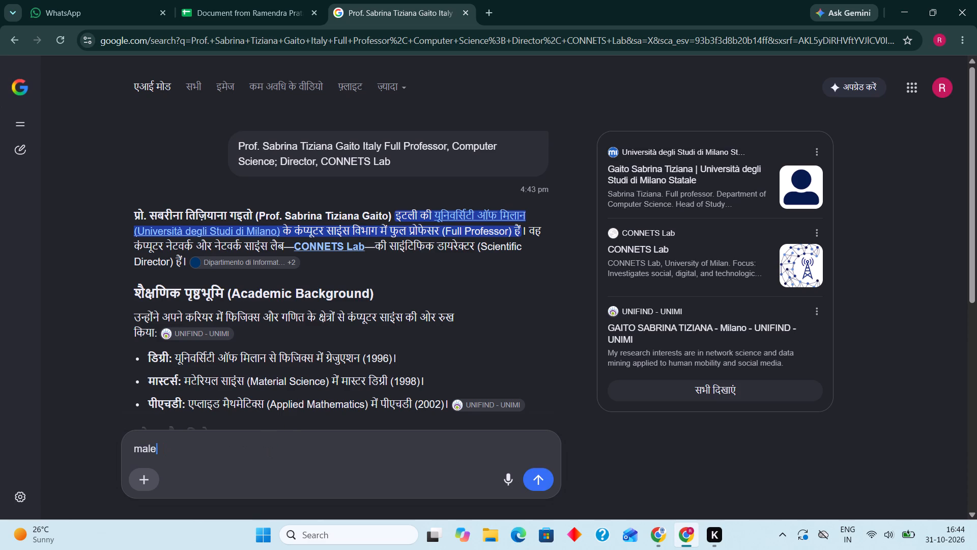
key(space)
text(or fek)
key(BackSpace)
text(mqale)
key(BackSpace)
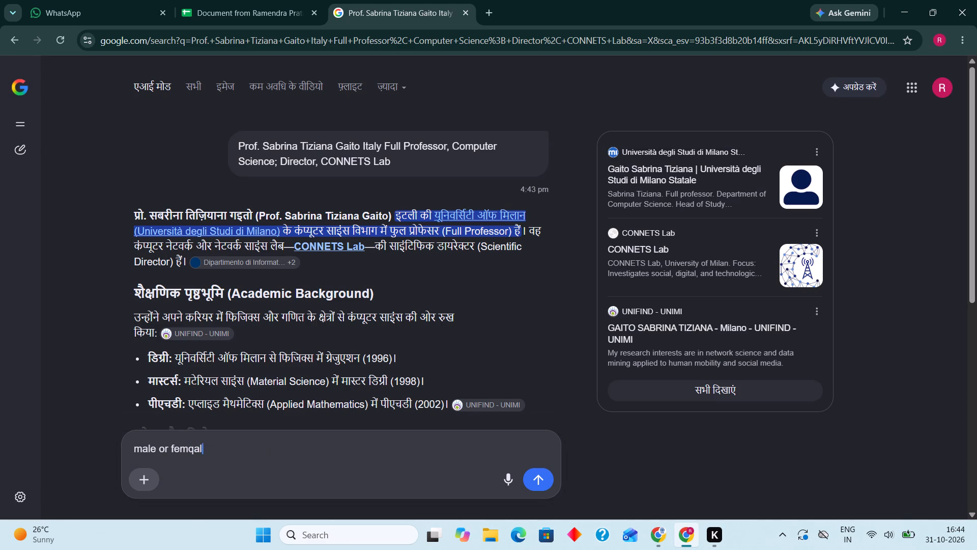
key(BackSpace)
key(BackSpace)
key(BackSpace)
text(ale)
key(space)
key(Return)
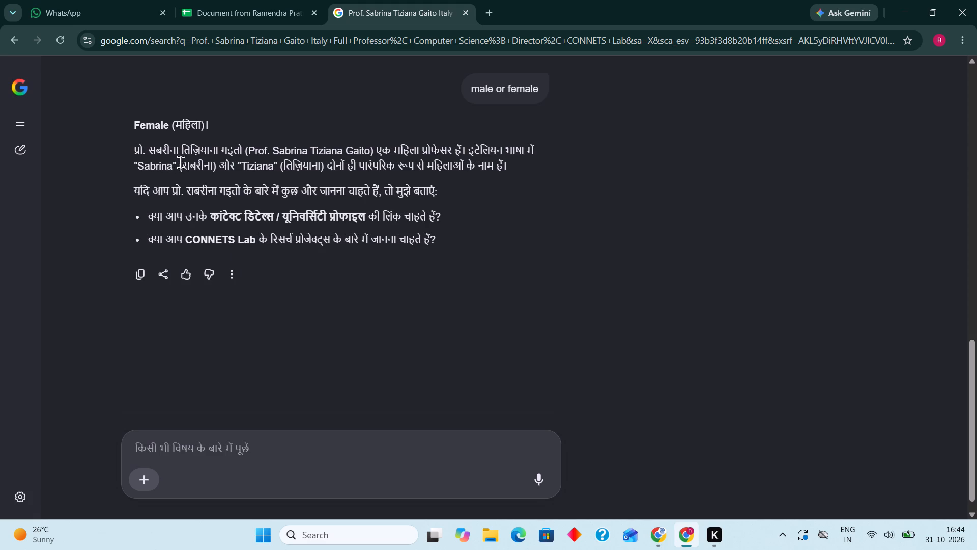
scroll(236, 173, up, 1)
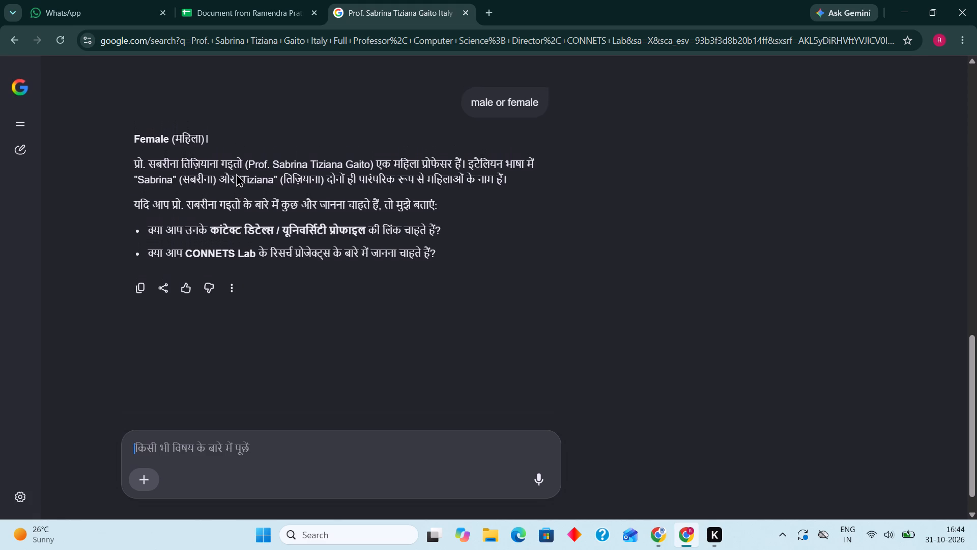
scroll(236, 173, up, 2)
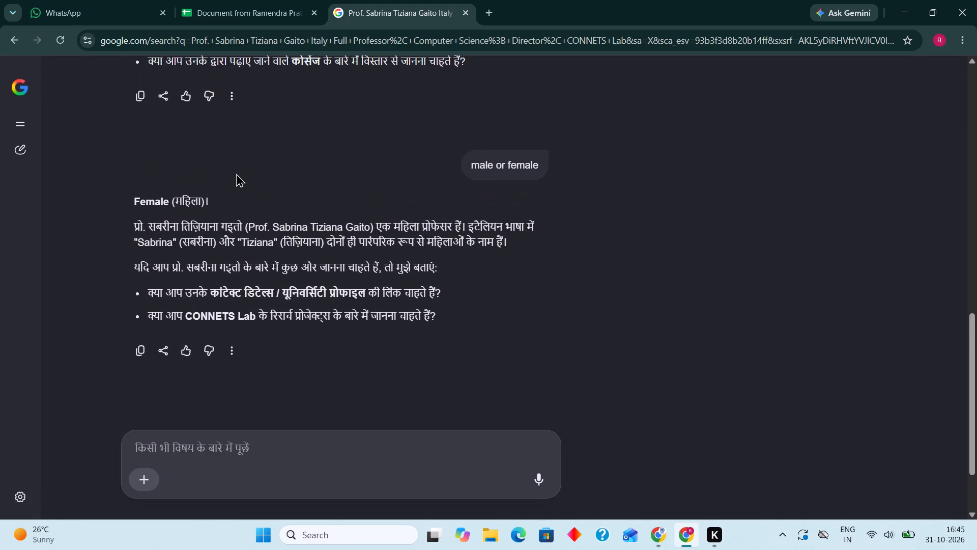
scroll(236, 173, up, 1)
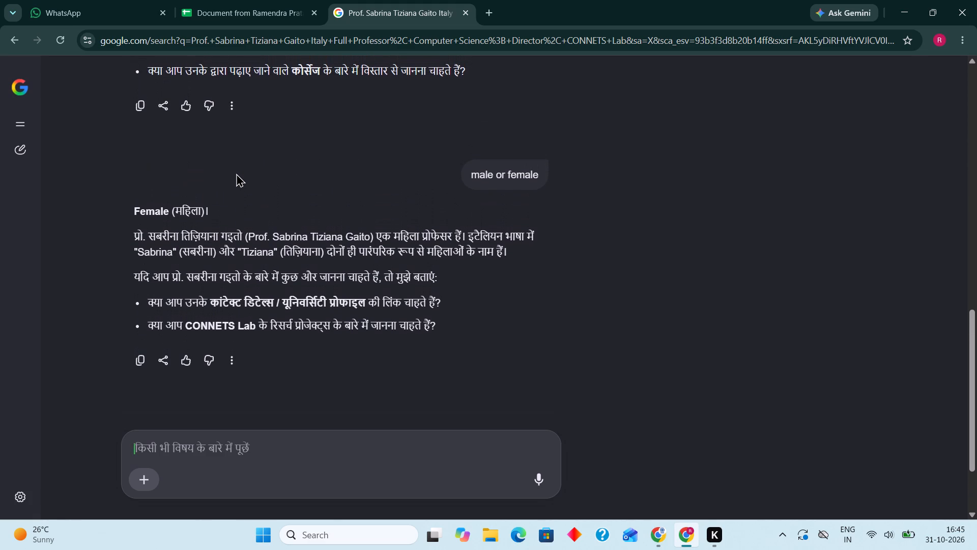
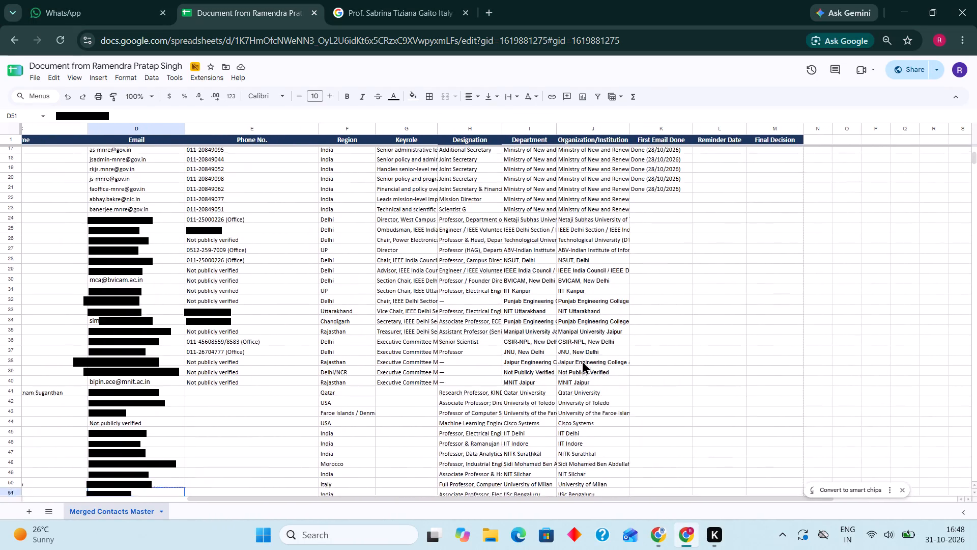
Enter "Done" under First Email Done for the row 22 Mission Director in the Merged Contacts Master sheet.
scroll(582, 361, up, 2)
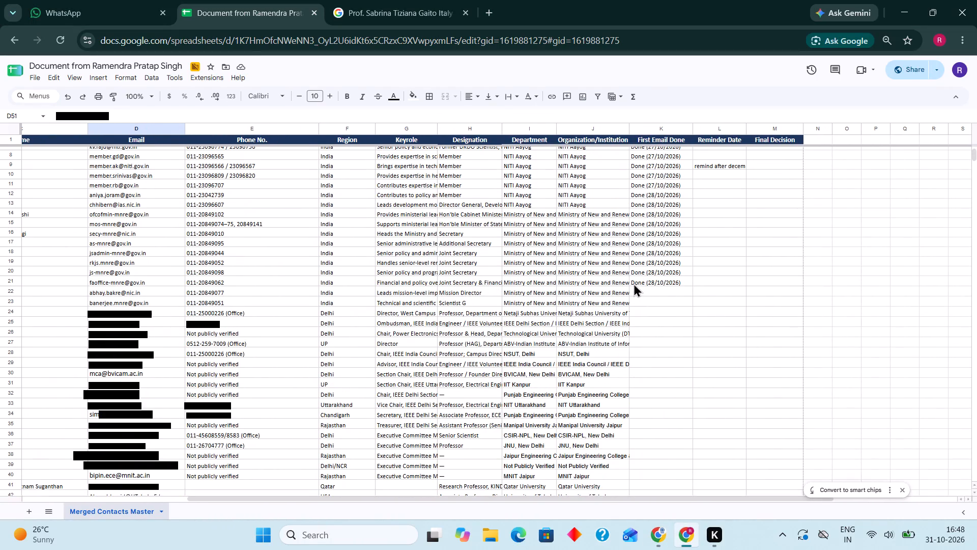
click(632, 288)
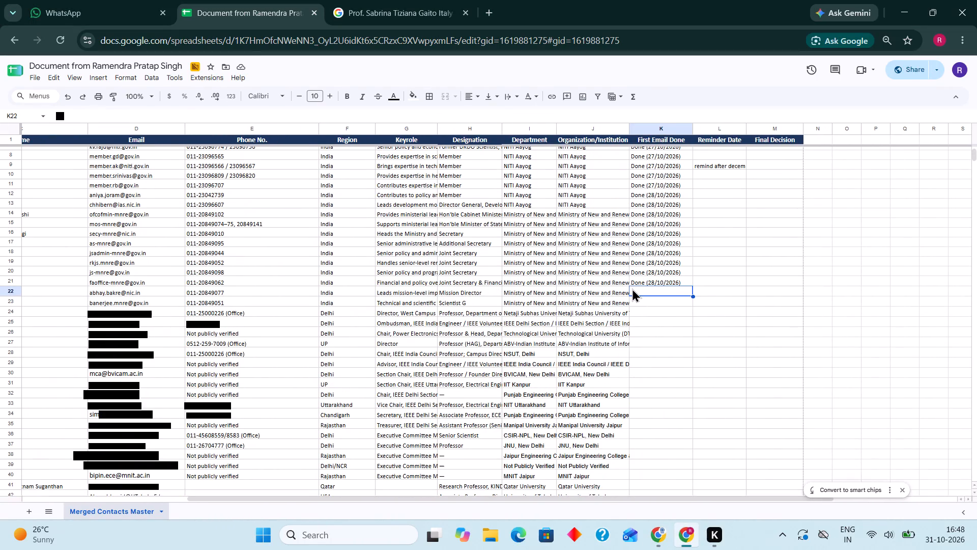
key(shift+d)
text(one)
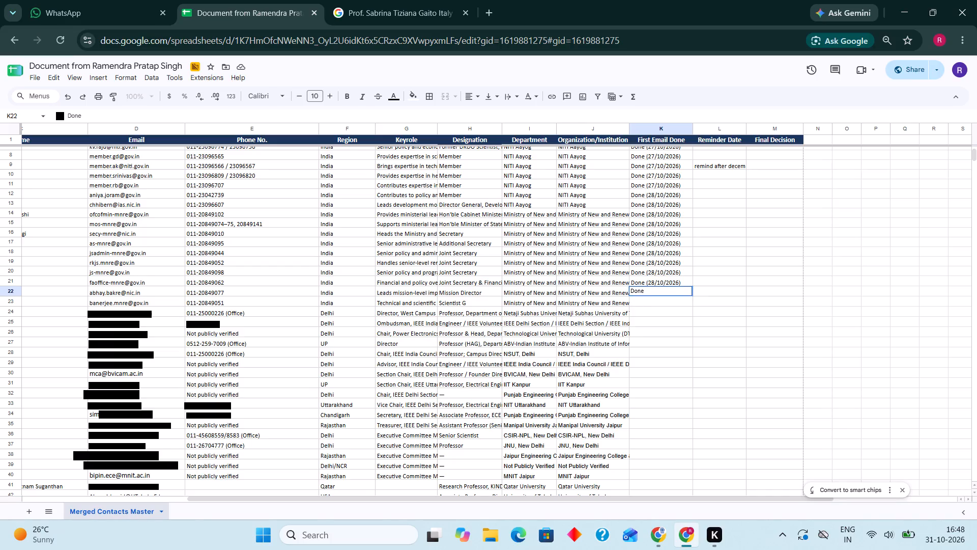
Complete the First Email Done entry in row 22 so it reads "Done (31/10/2026)".
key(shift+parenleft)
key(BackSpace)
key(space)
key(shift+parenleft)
text(31)
key(slash)
text(10)
text(/2026)
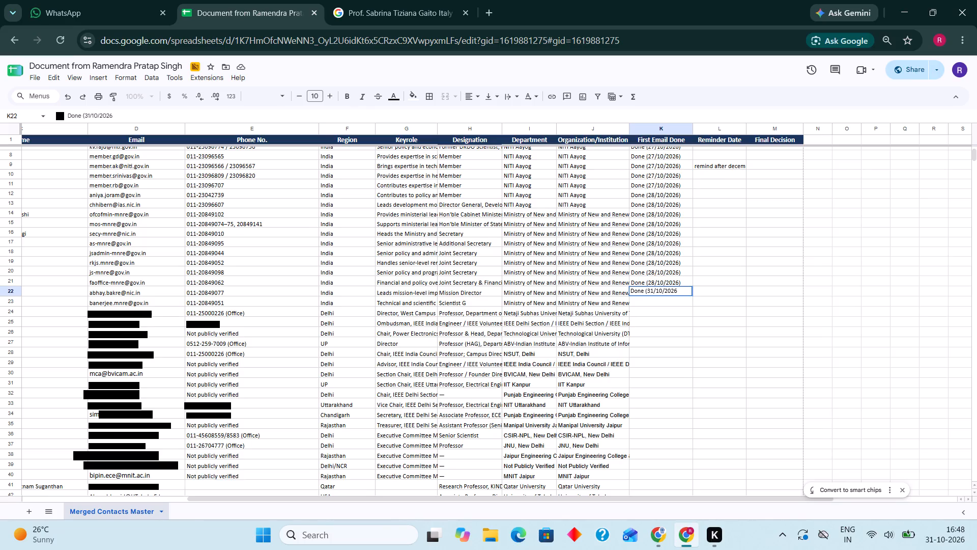
key(shift+parenright)
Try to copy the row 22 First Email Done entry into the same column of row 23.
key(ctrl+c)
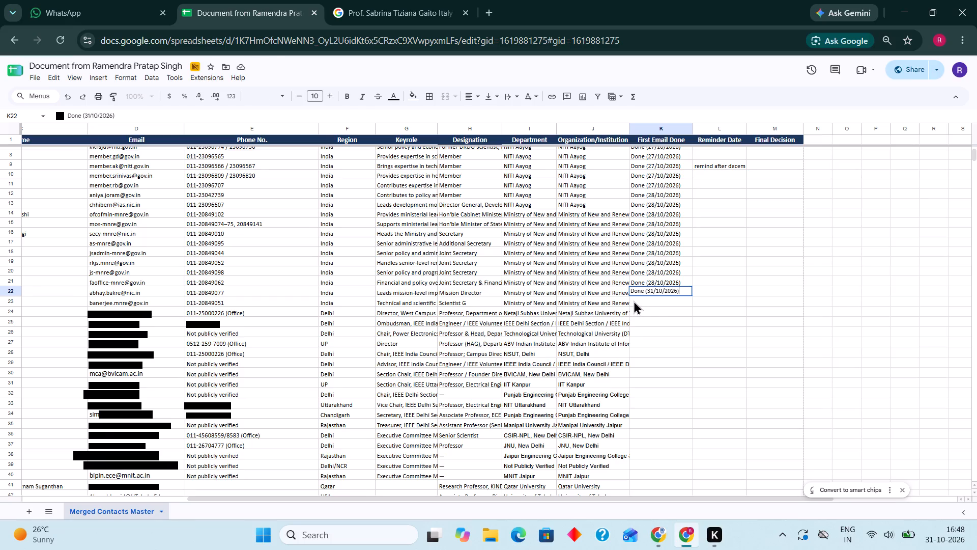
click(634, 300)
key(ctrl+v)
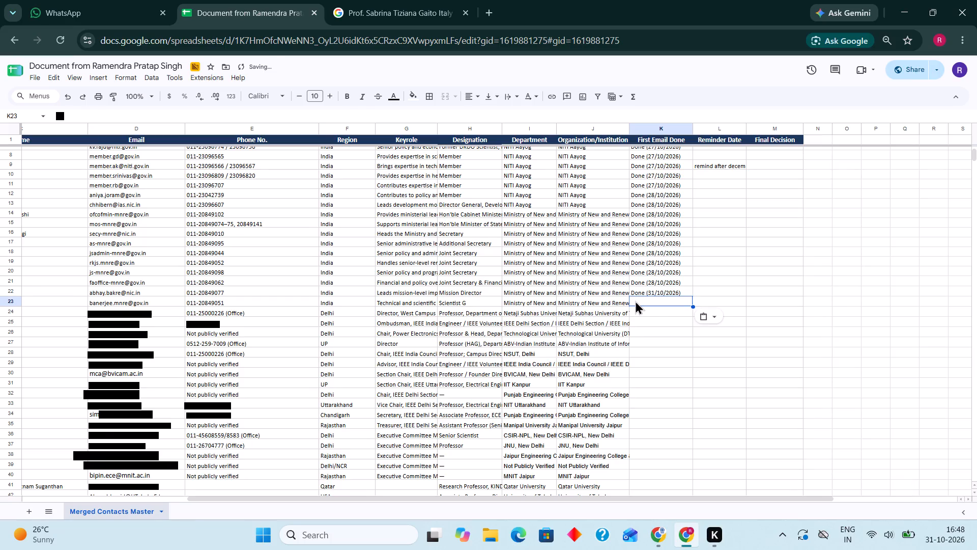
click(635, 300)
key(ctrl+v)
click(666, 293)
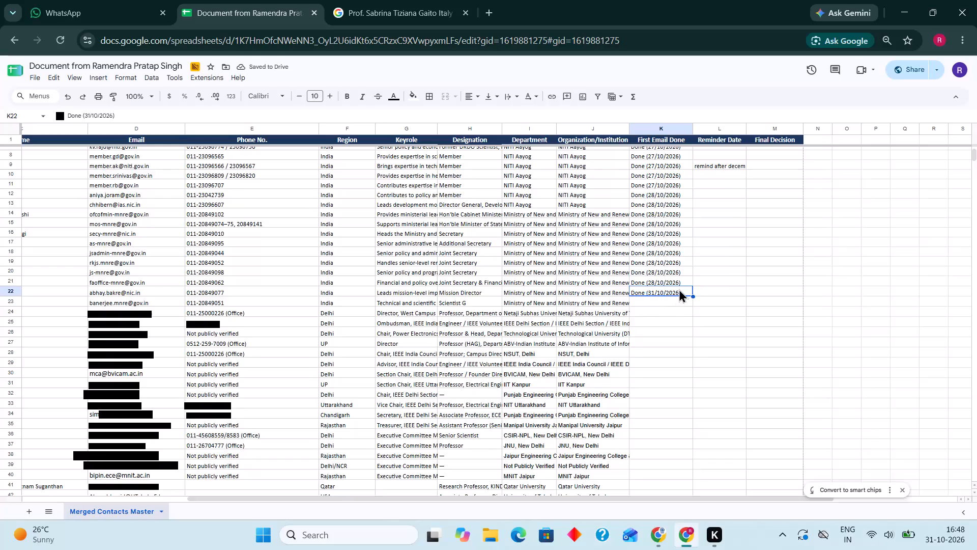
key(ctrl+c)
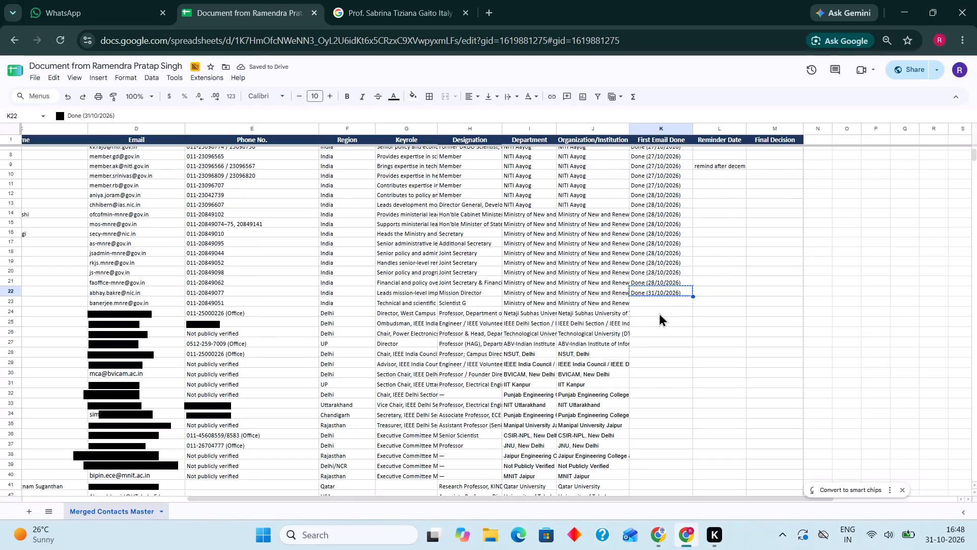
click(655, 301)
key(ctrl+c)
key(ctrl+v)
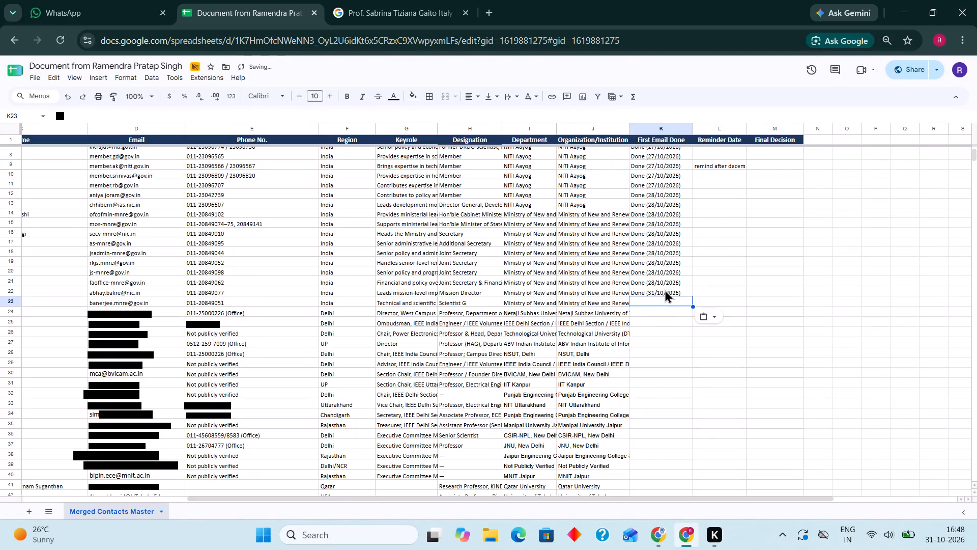
Copy the text "Done (31/10/2026)" from row 22's First Email Done cell and paste it into rows 23 to 27.
click(665, 289)
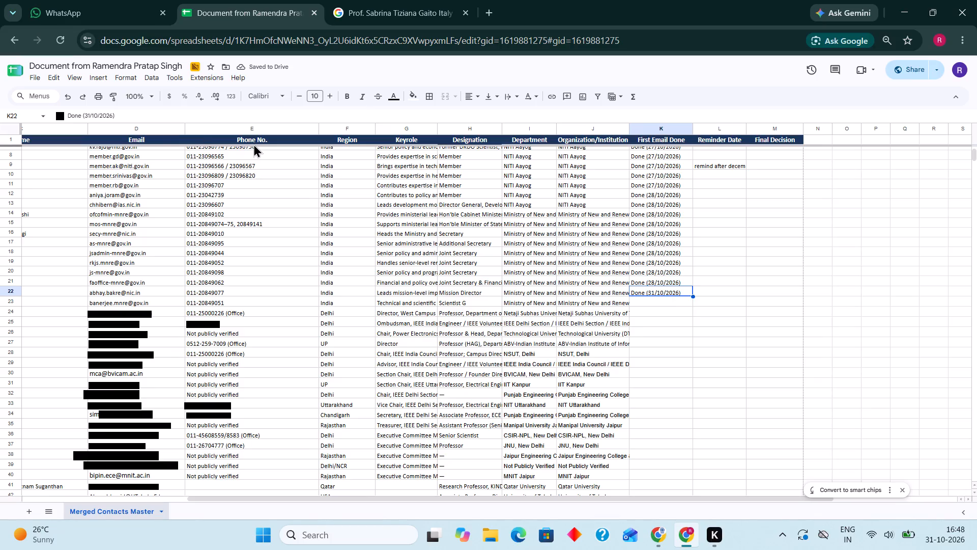
drag(123, 116, 65, 118)
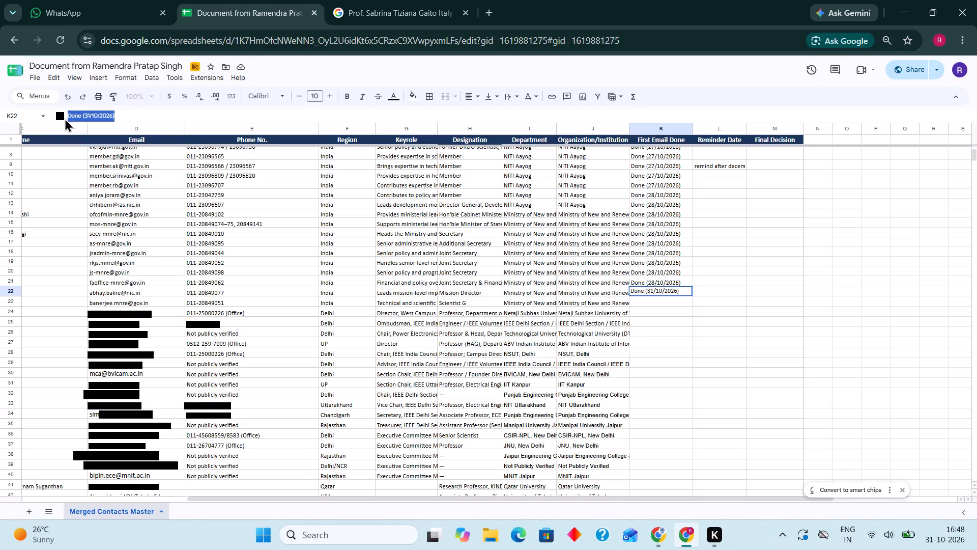
key(ctrl+c)
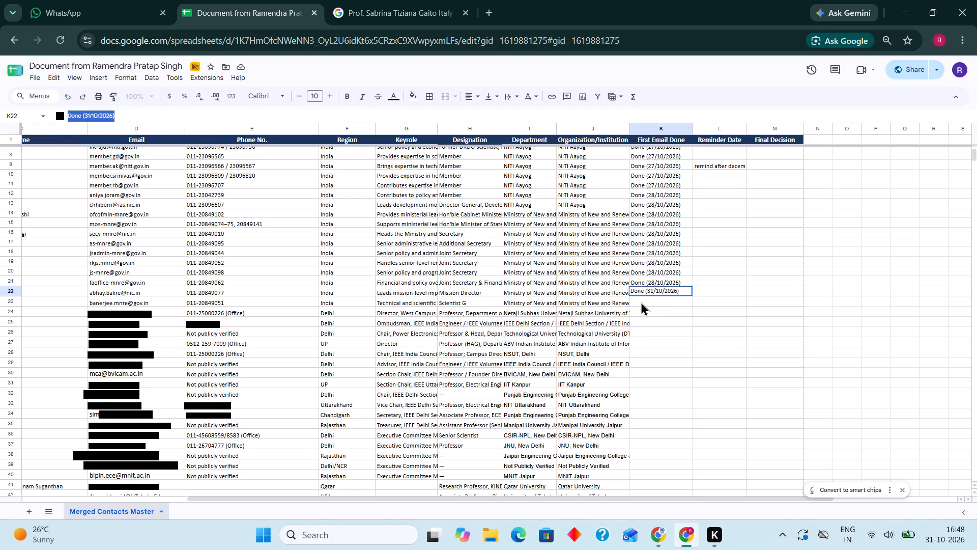
click(641, 301)
key(ctrl+v)
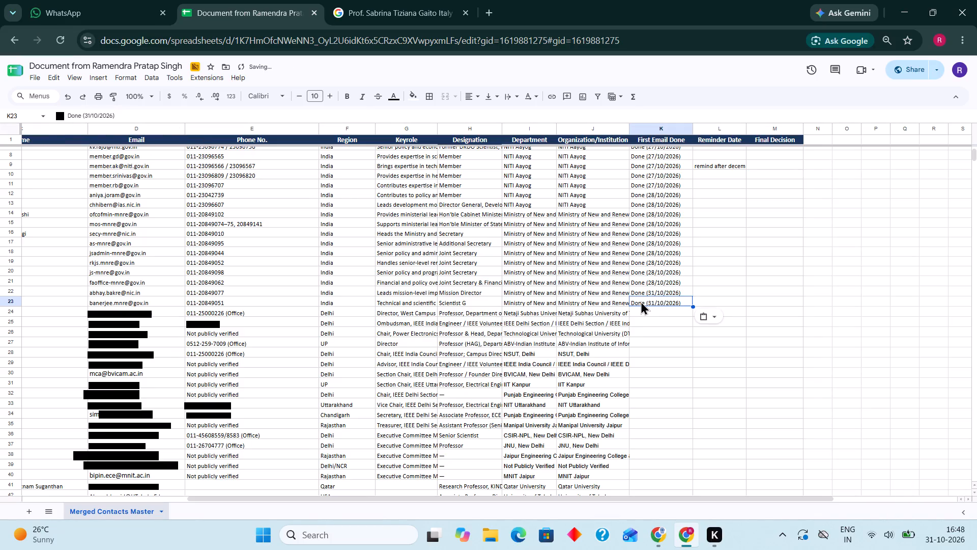
click(644, 312)
key(ctrl+v)
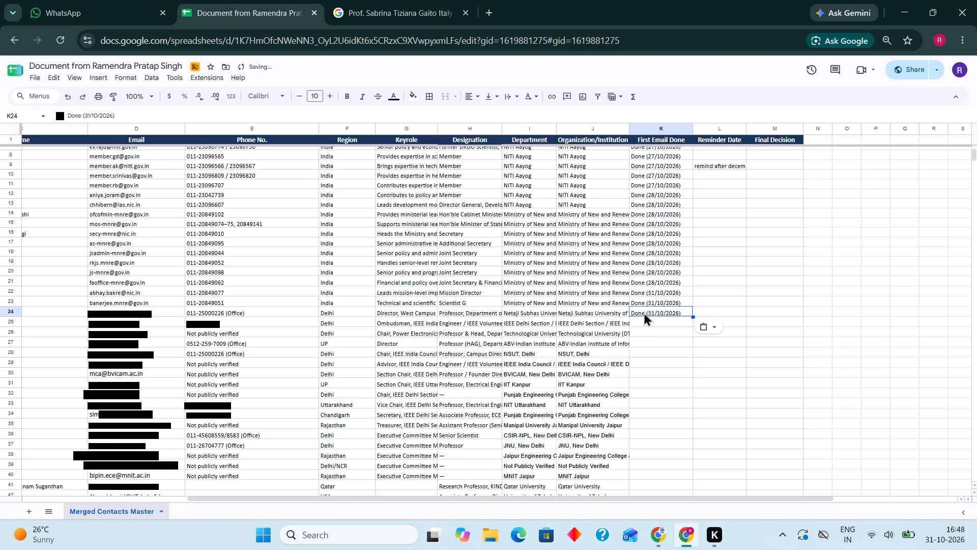
click(644, 323)
key(ctrl+v)
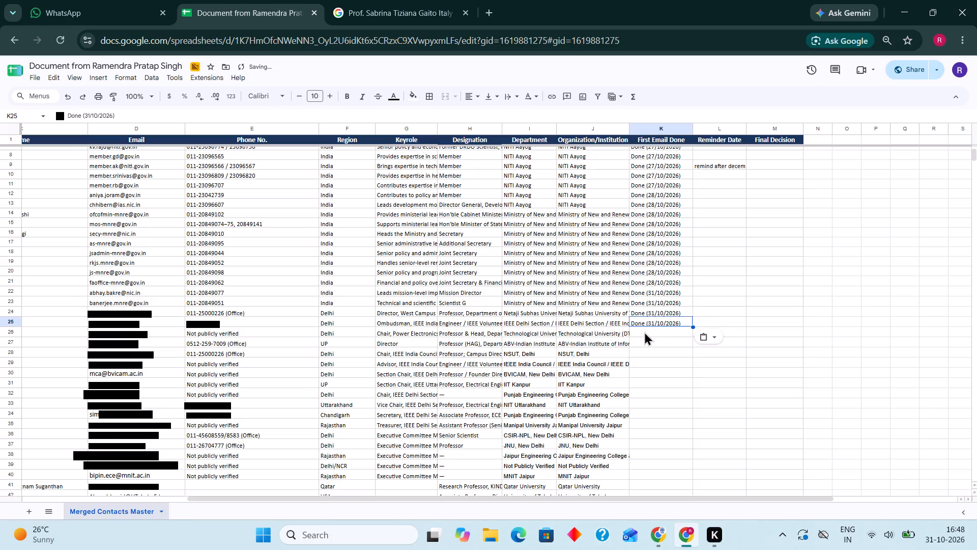
ctrl+click(644, 329)
key(ctrl+v)
ctrl+click(642, 339)
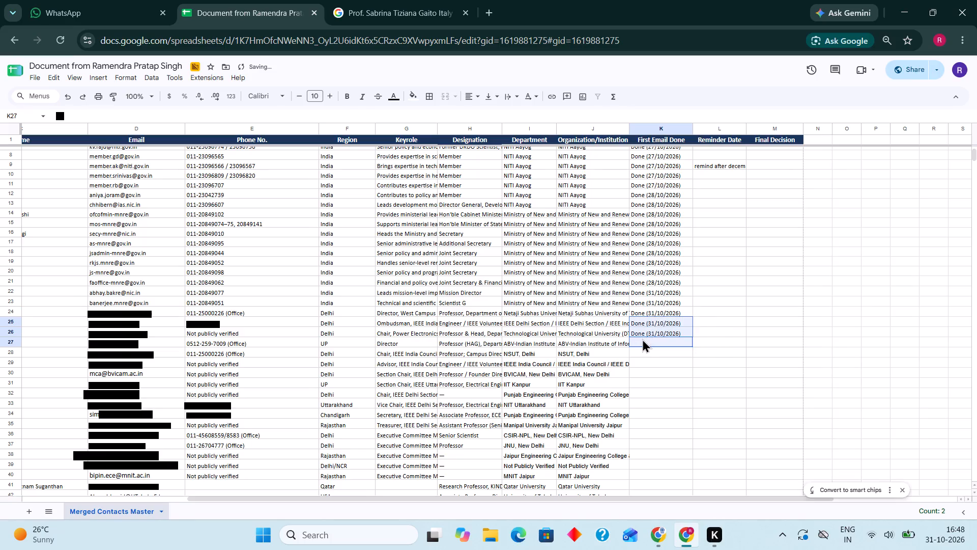
key(ctrl+v)
Paste "Done (31/10/2026)" into the First Email Done cells of rows 28 to 33.
ctrl+click(640, 351)
key(ctrl+v)
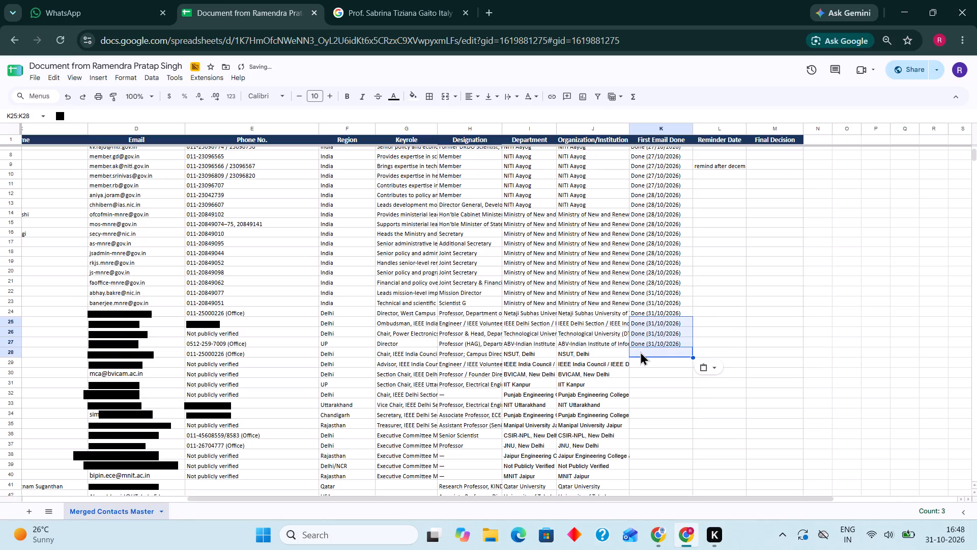
key(ctrl+v)
ctrl+click(639, 361)
key(ctrl+v)
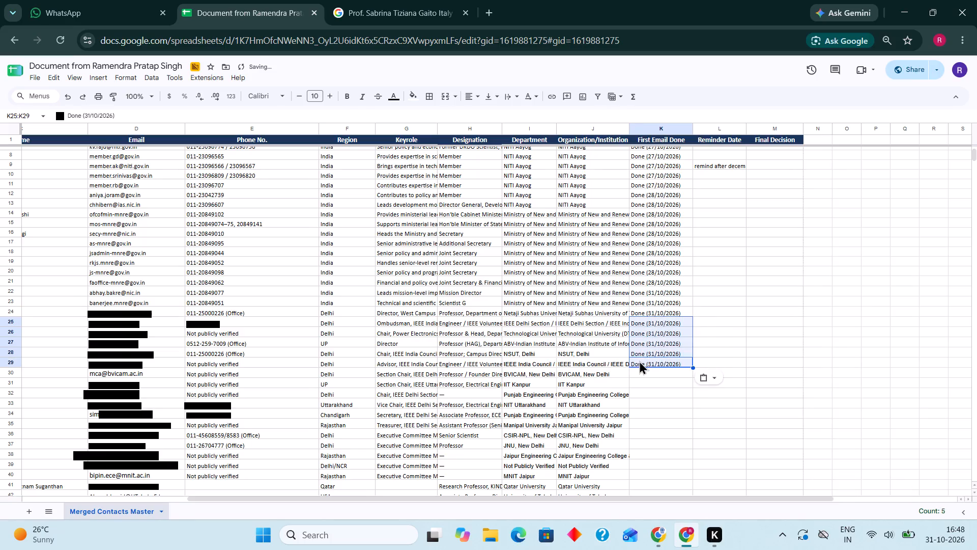
ctrl+click(640, 372)
key(ctrl+v)
key(ctrl+v)
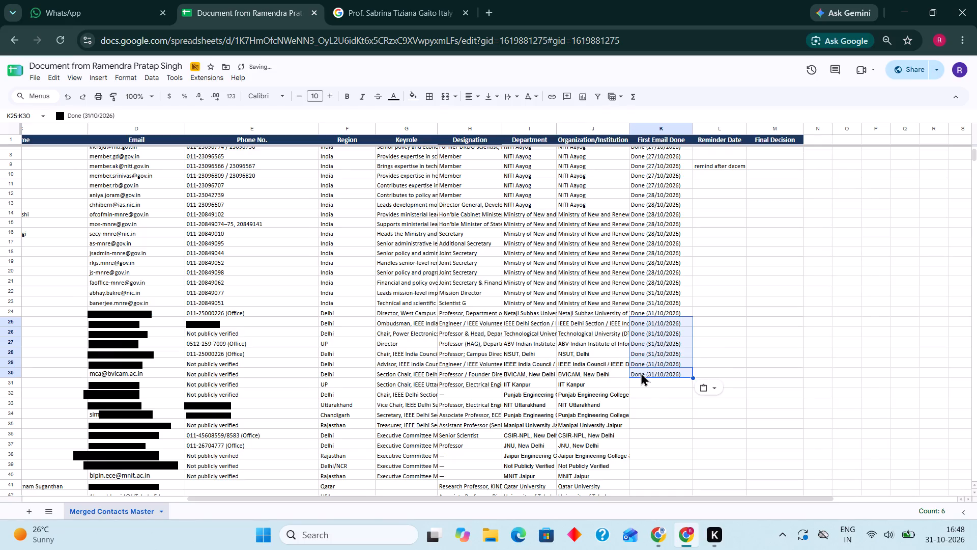
ctrl+click(644, 380)
key(ctrl+v)
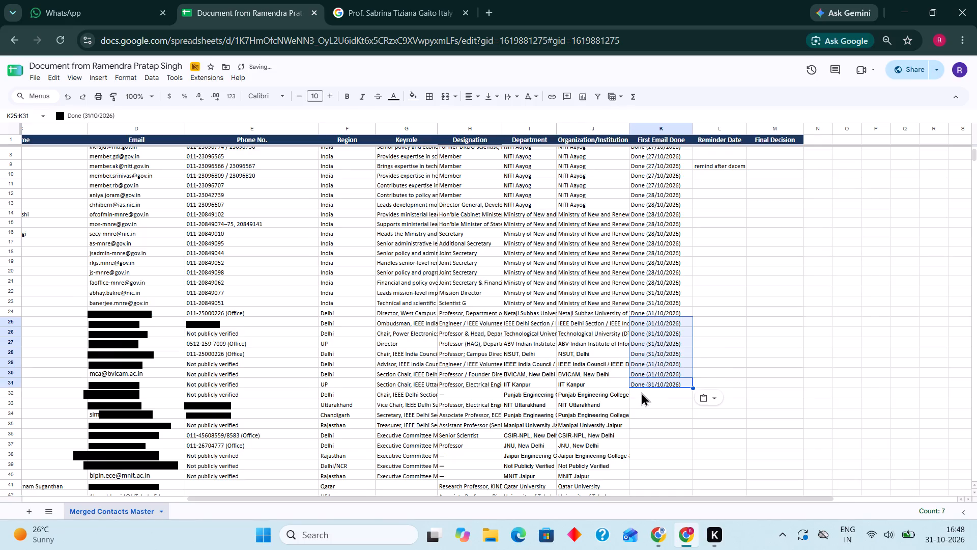
ctrl+click(641, 392)
key(ctrl+v)
ctrl+click(644, 401)
key(ctrl+v)
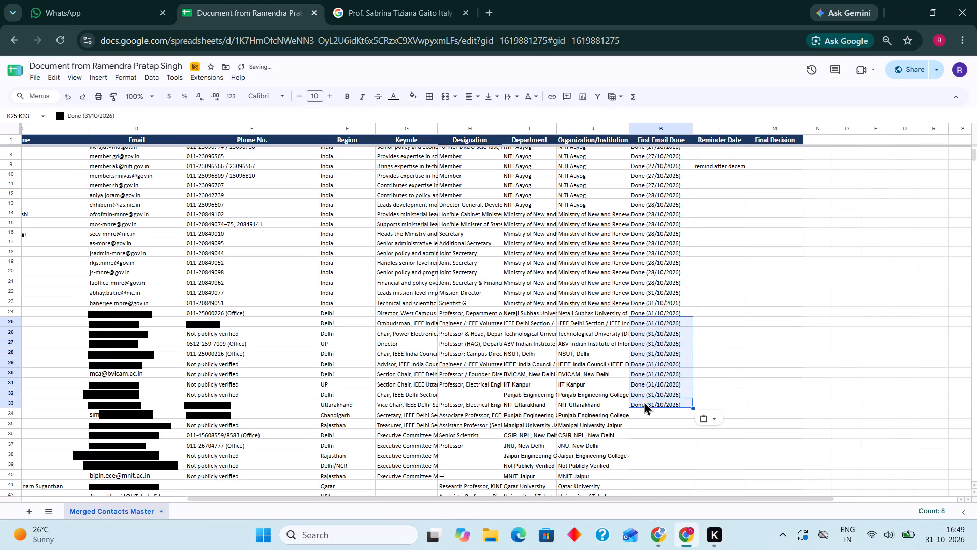
Paste "Done (31/10/2026)" into the First Email Done cells of rows 34 to 40.
ctrl+click(643, 414)
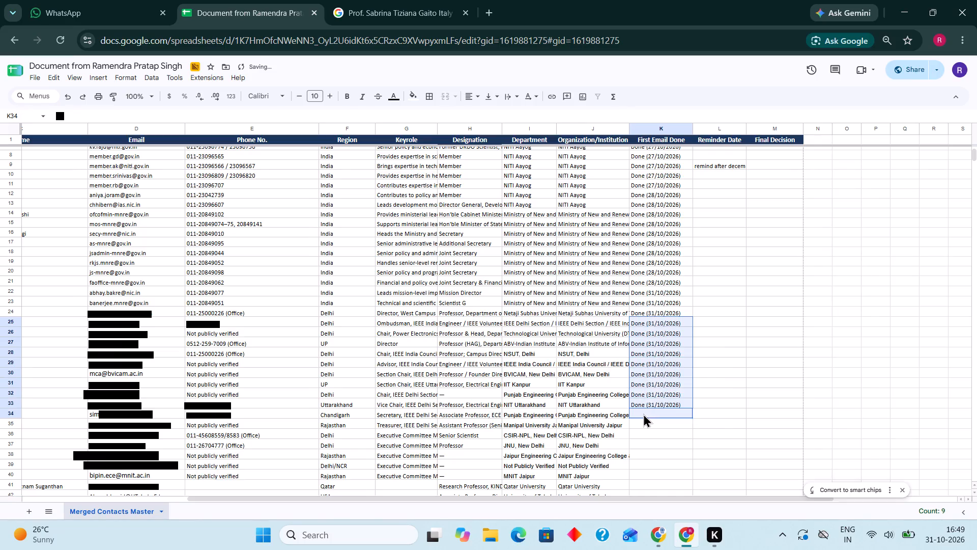
key(ctrl+v)
ctrl+click(645, 425)
key(ctrl+v)
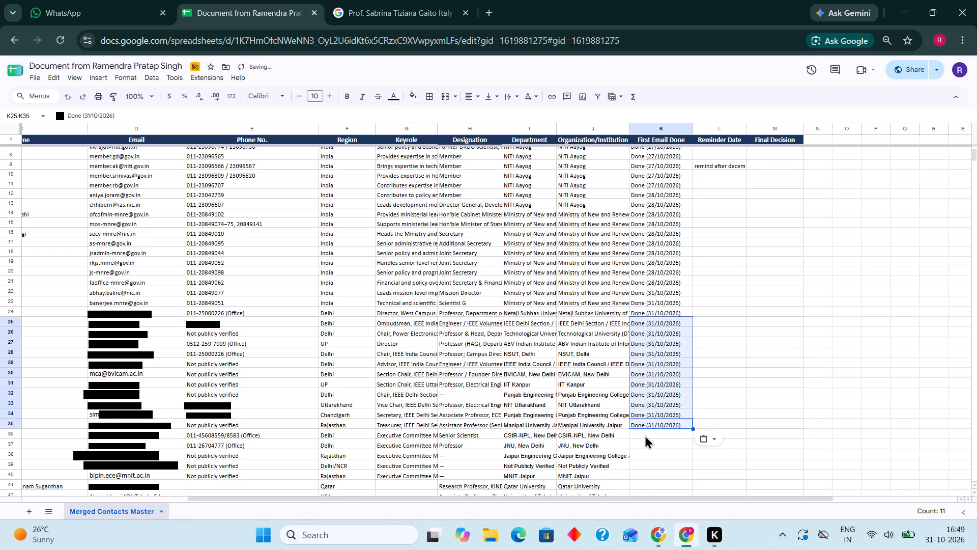
ctrl+click(645, 434)
key(ctrl+v)
key(ctrl+v)
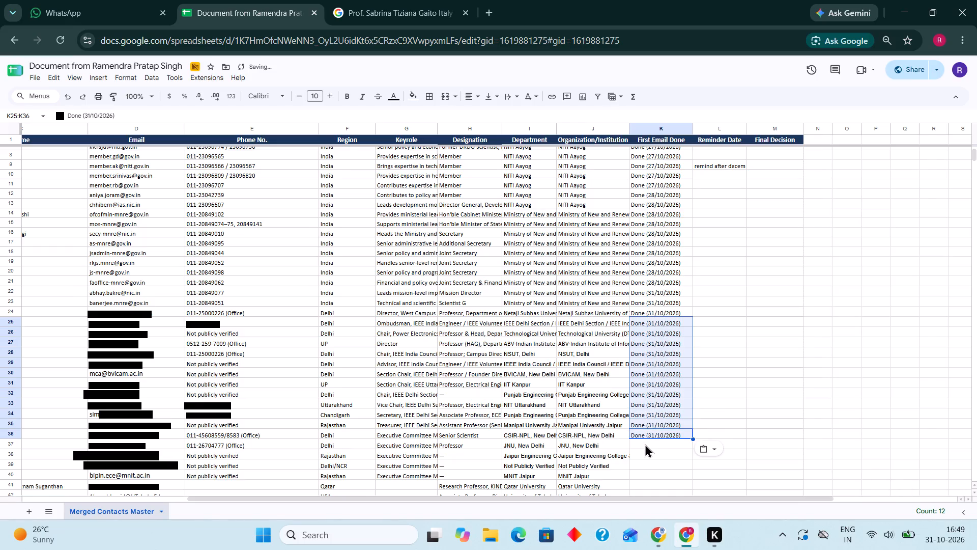
ctrl+click(645, 444)
key(ctrl+v)
ctrl+click(640, 454)
key(ctrl+v)
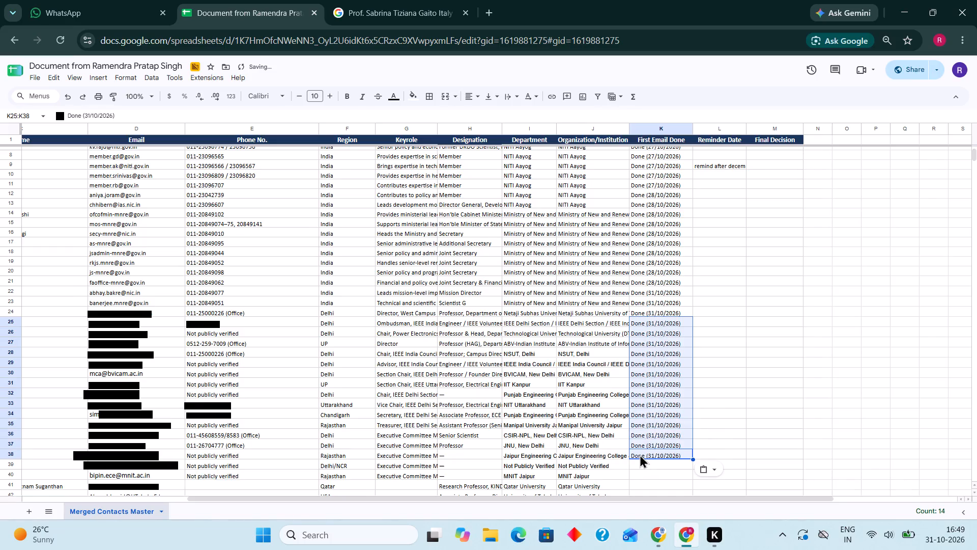
ctrl+click(640, 464)
key(ctrl+v)
key(ctrl+v)
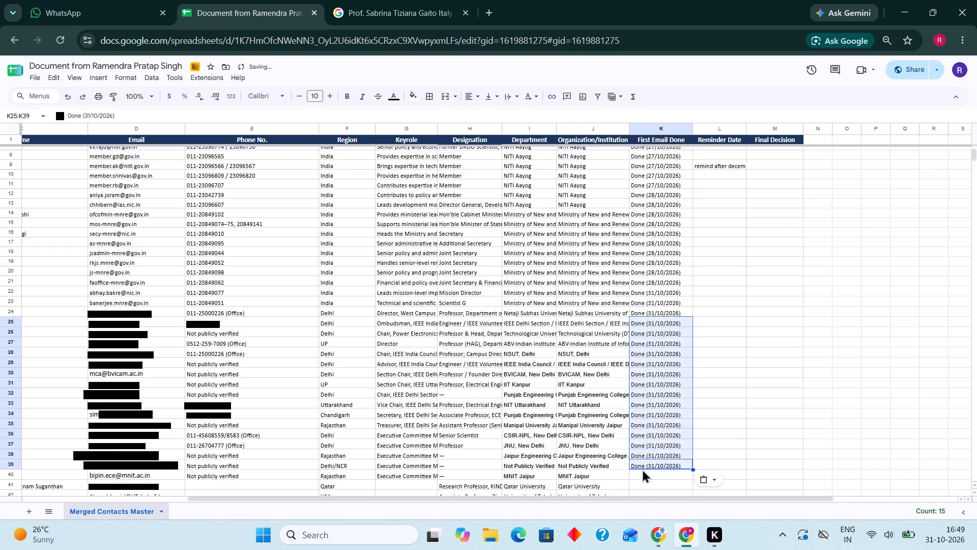
ctrl+click(642, 474)
key(ctrl+v)
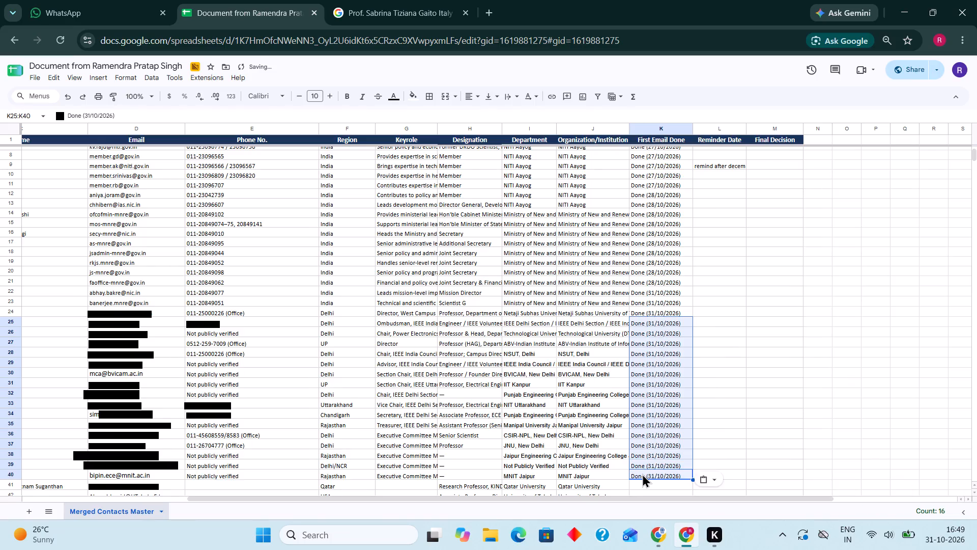
Paste "Done (31/10/2026)" into the First Email Done cells of rows 41 to 45, including the Cisco Systems row.
ctrl+scroll(642, 474, down, 2)
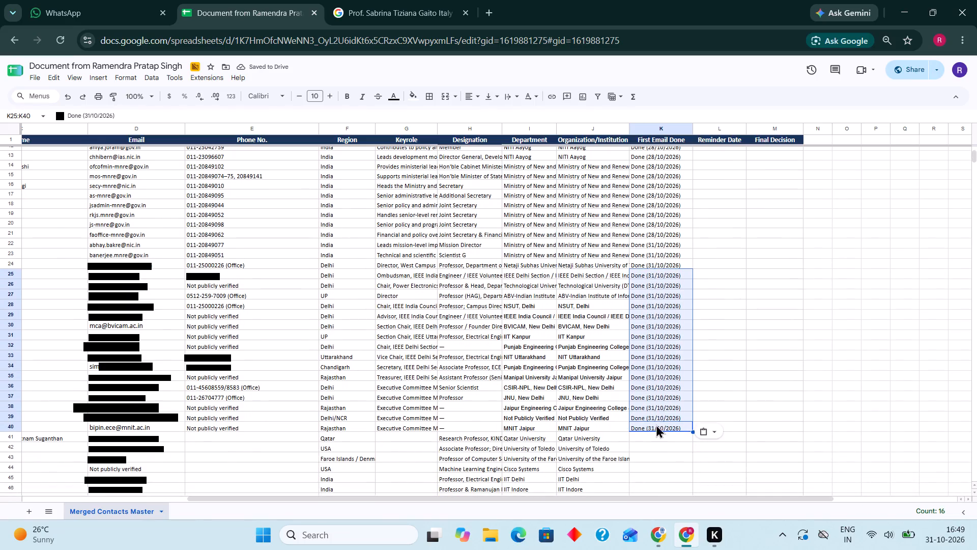
ctrl+click(655, 436)
key(ctrl+v)
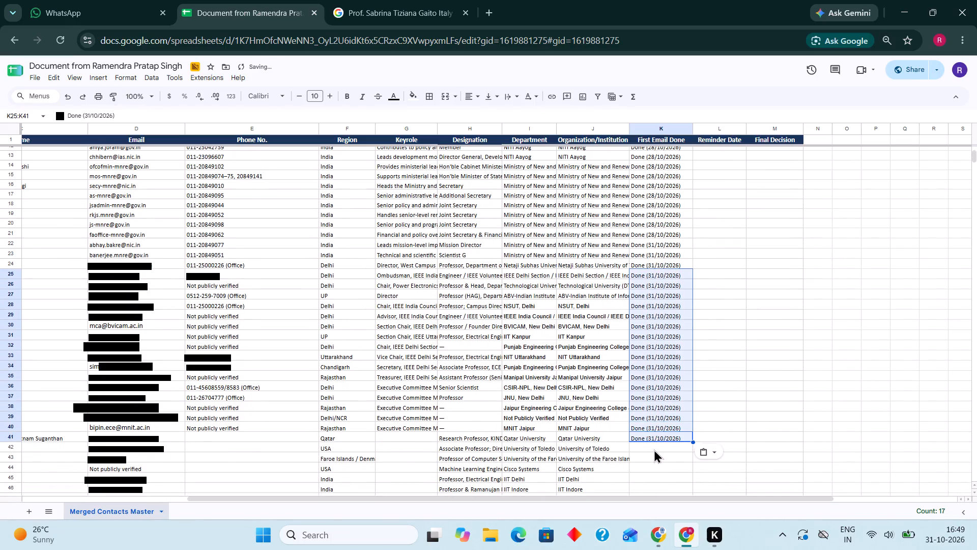
ctrl+click(654, 449)
key(ctrl+v)
key(ctrl+v)
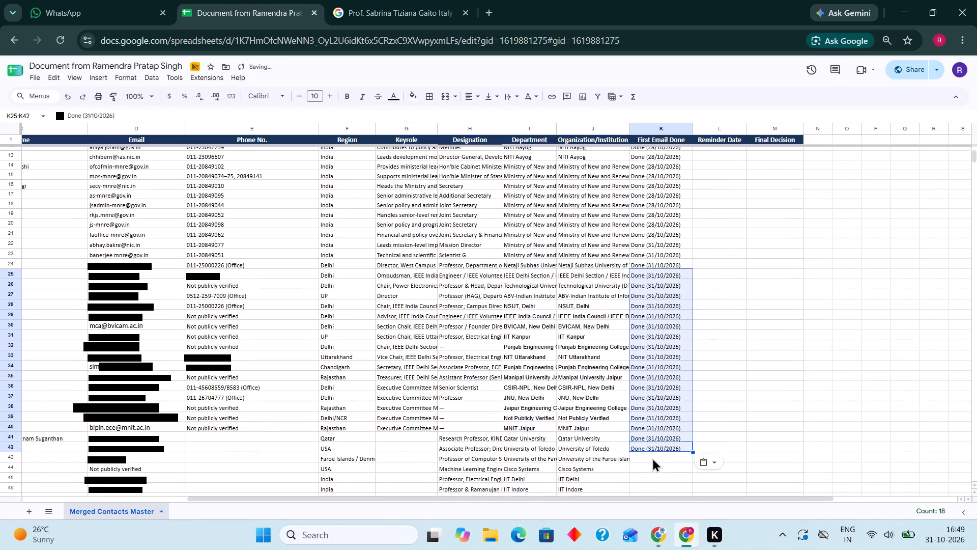
ctrl+click(652, 458)
key(ctrl+v)
ctrl+click(650, 468)
key(ctrl+v)
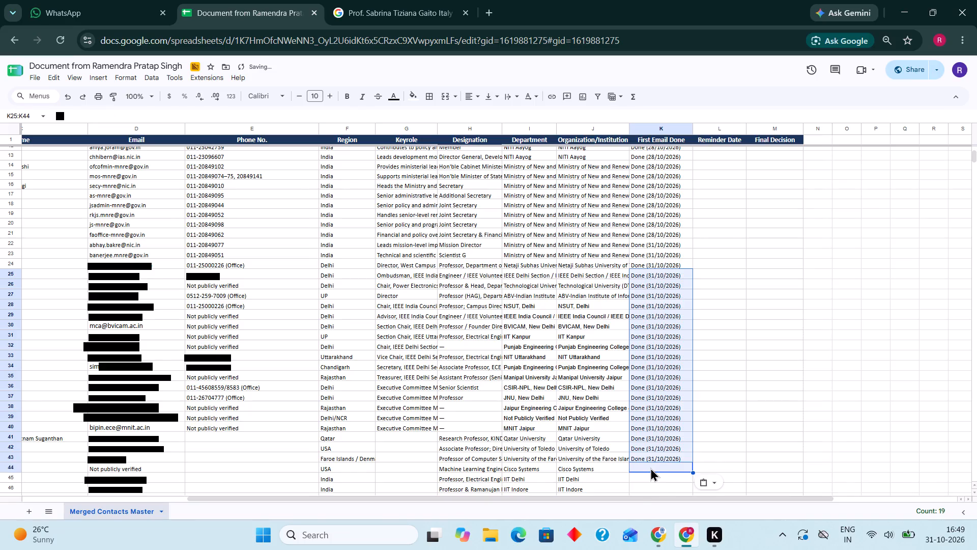
ctrl+click(645, 479)
key(ctrl+v)
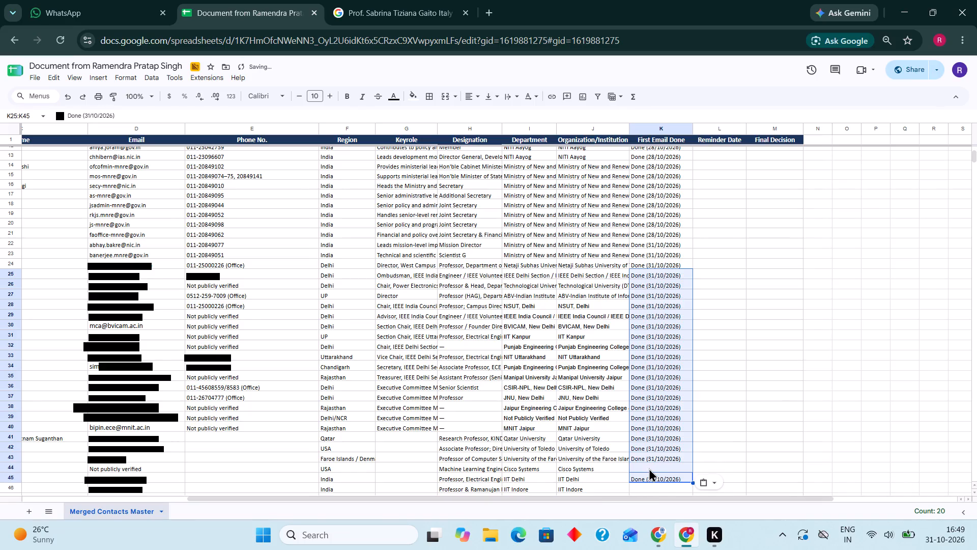
ctrl+click(649, 468)
key(ctrl+v)
key(ctrl+v)
ctrl+click(649, 468)
key(ctrl+v)
Paste "Done (31/10/2026)" into the First Email Done cells of rows 46 to 50, through the University of Milan row.
ctrl+scroll(649, 468, down, 1)
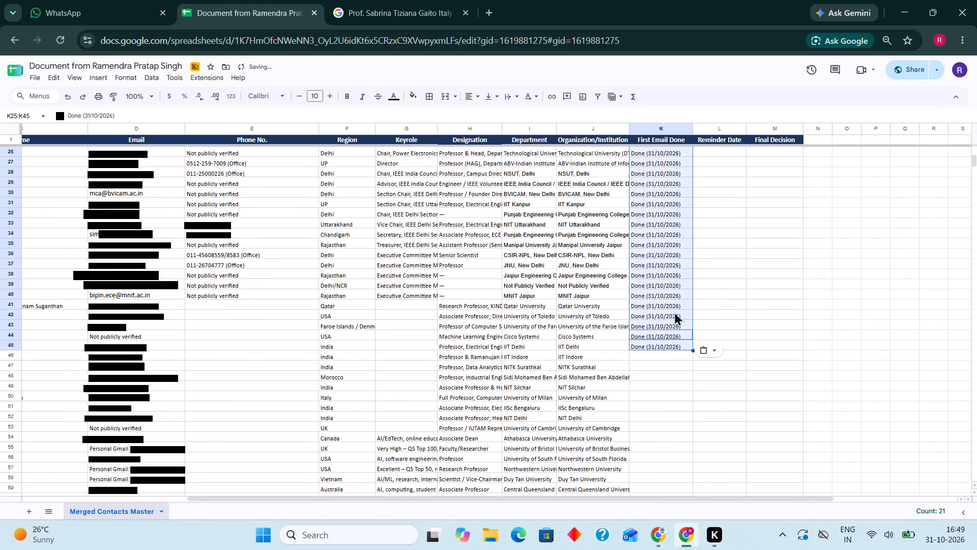
ctrl+click(663, 284)
key(ctrl+v)
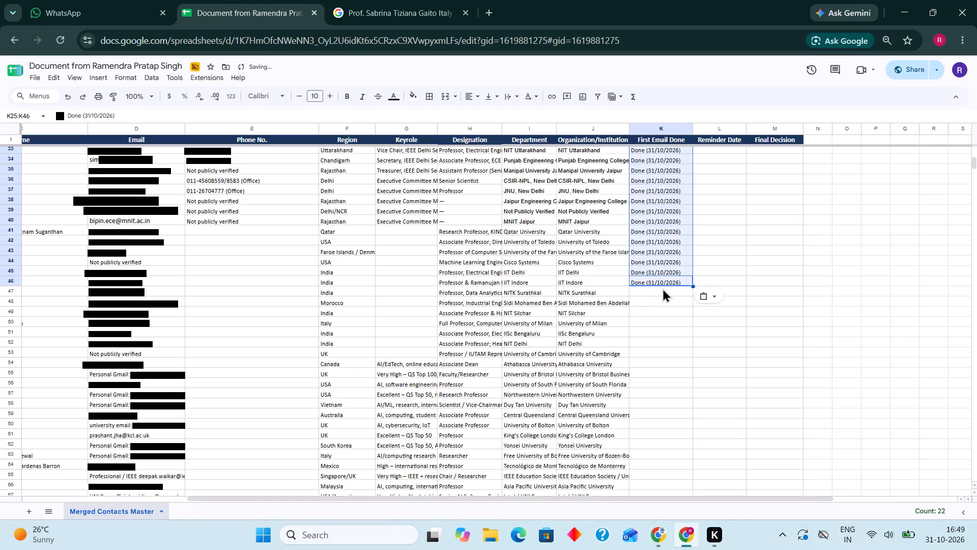
ctrl+click(663, 288)
key(ctrl+v)
key(ctrl+v)
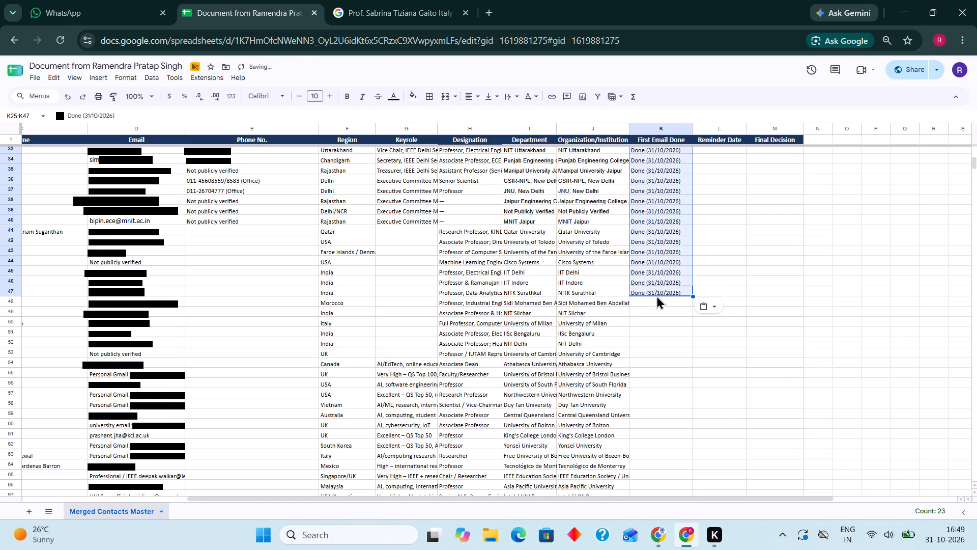
ctrl+click(656, 301)
key(ctrl+v)
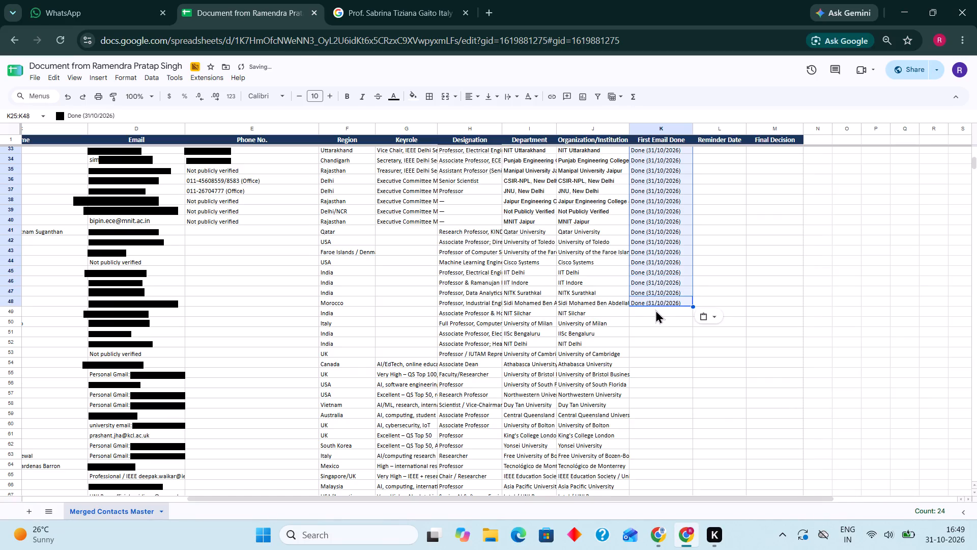
ctrl+click(655, 310)
key(ctrl+v)
ctrl+click(651, 320)
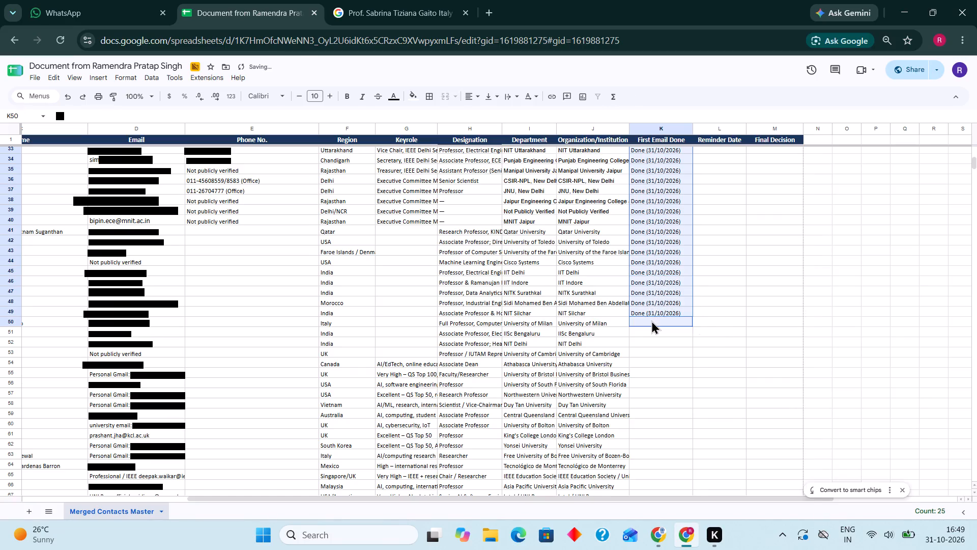
key(ctrl+v)
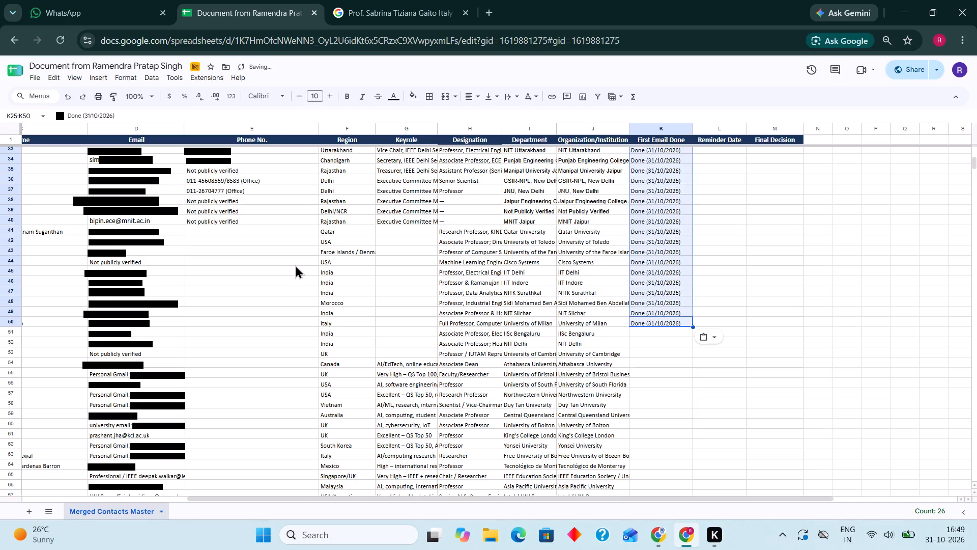
Replace the First Email Done entry in row 44, the Cisco Systems contact, with "not verified".
scroll(295, 265, up, 1)
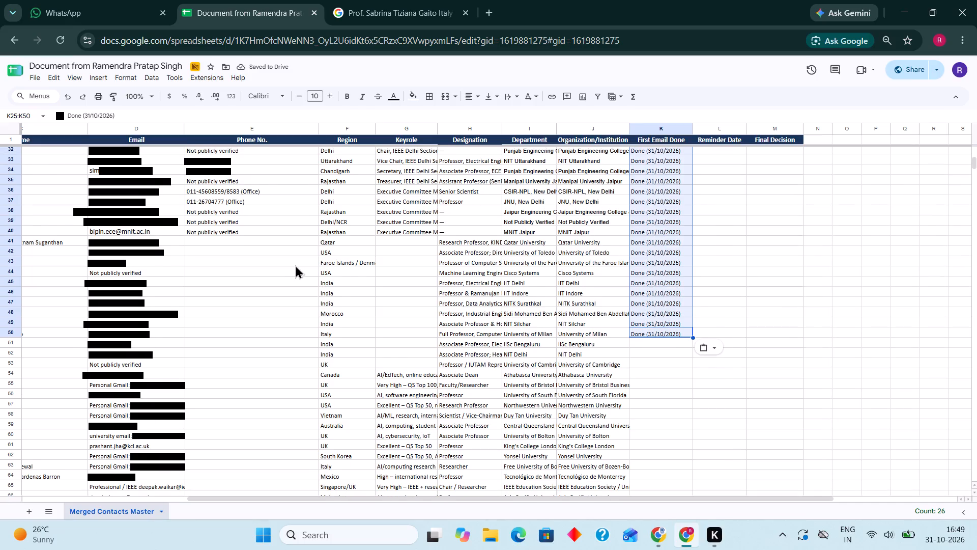
scroll(295, 265, up, 2)
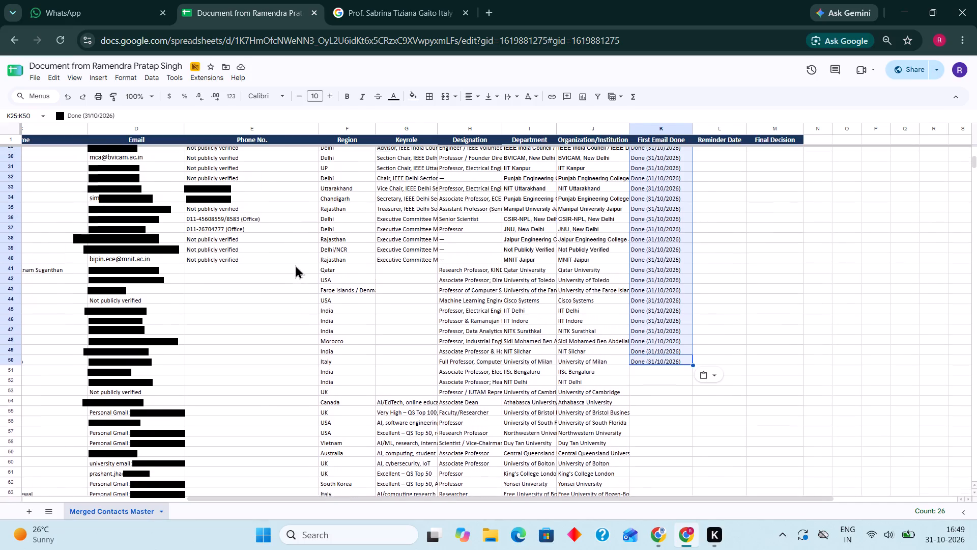
scroll(295, 265, right, 2)
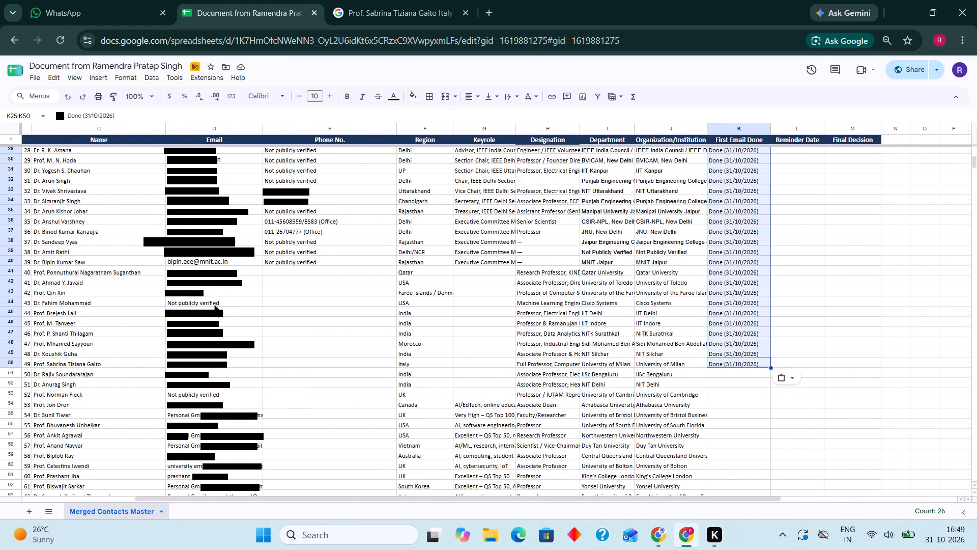
click(714, 301)
key(BackSpace)
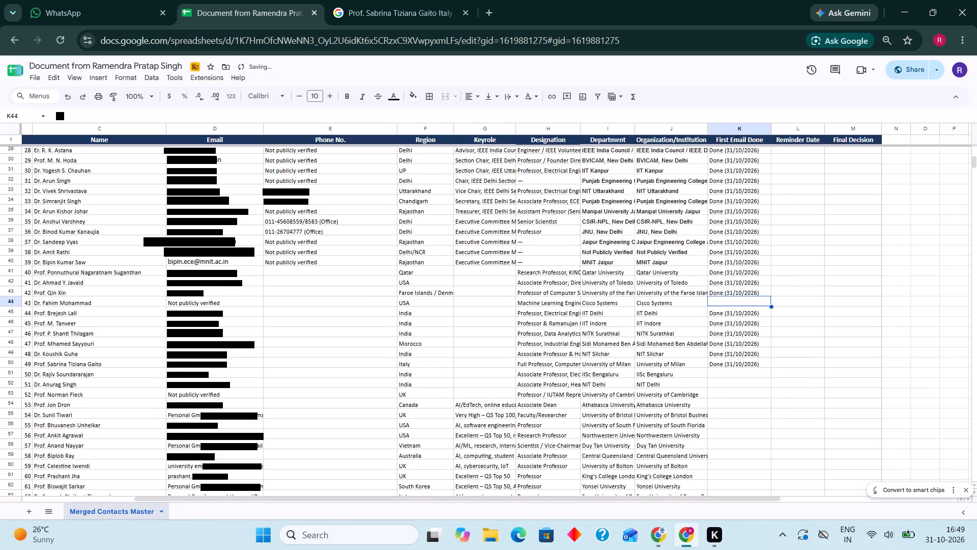
text(not)
key(space)
text(verified)
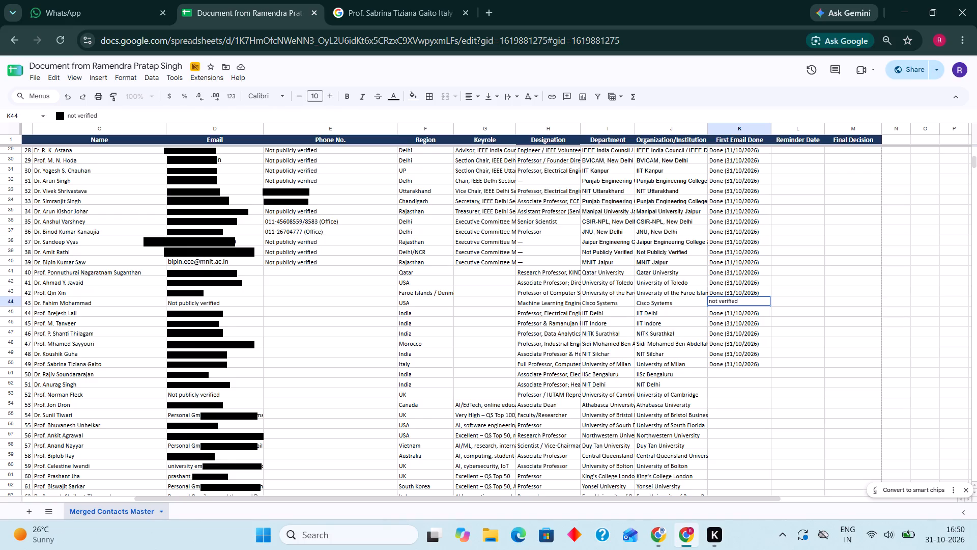
key(space)
click(732, 269)
Review the First Email Done column from the top of the sheet and select its first empty cell, in row 51.
scroll(732, 269, up, 4)
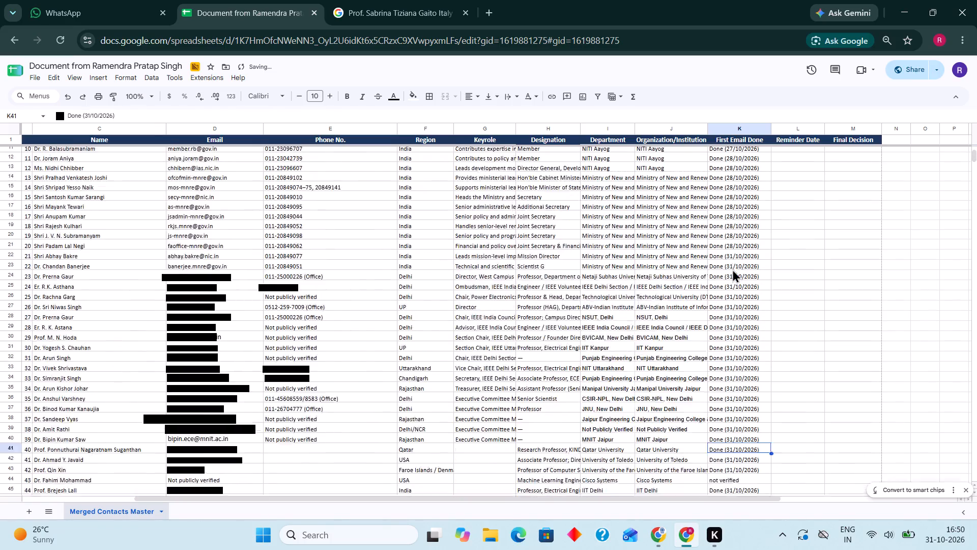
scroll(732, 269, up, 4)
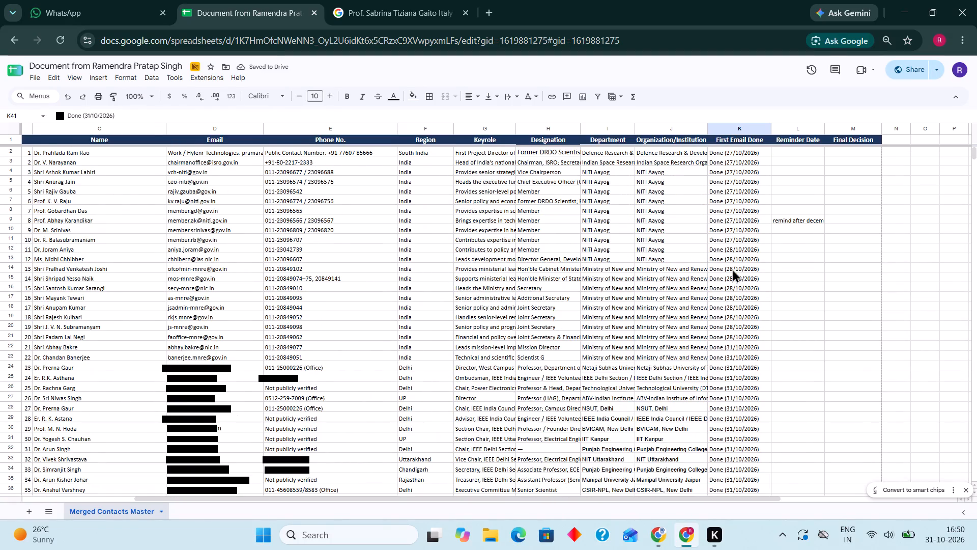
scroll(732, 269, down, 6)
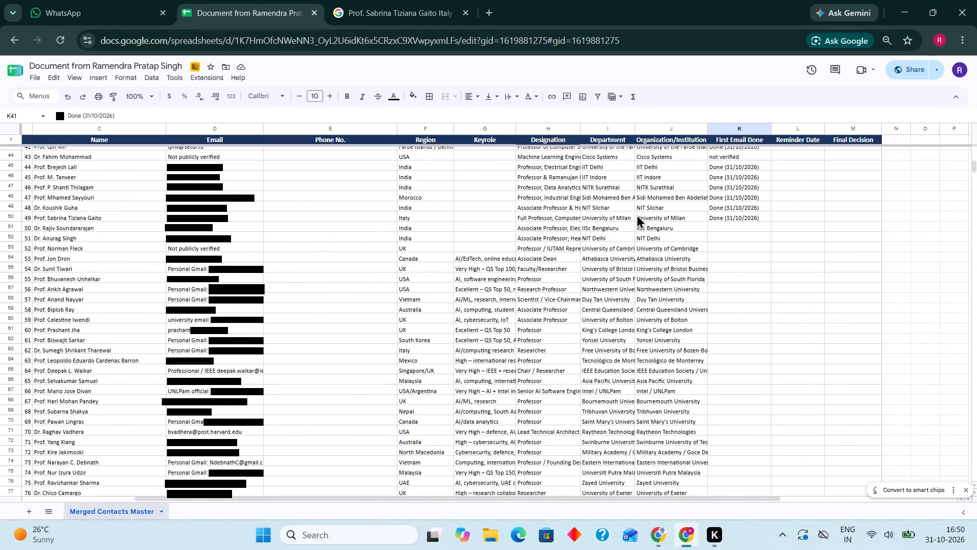
click(716, 224)
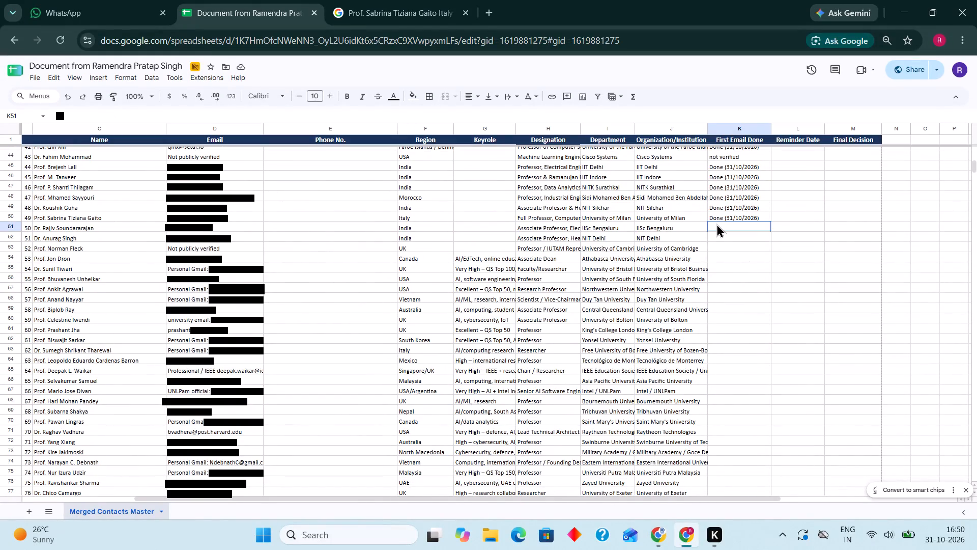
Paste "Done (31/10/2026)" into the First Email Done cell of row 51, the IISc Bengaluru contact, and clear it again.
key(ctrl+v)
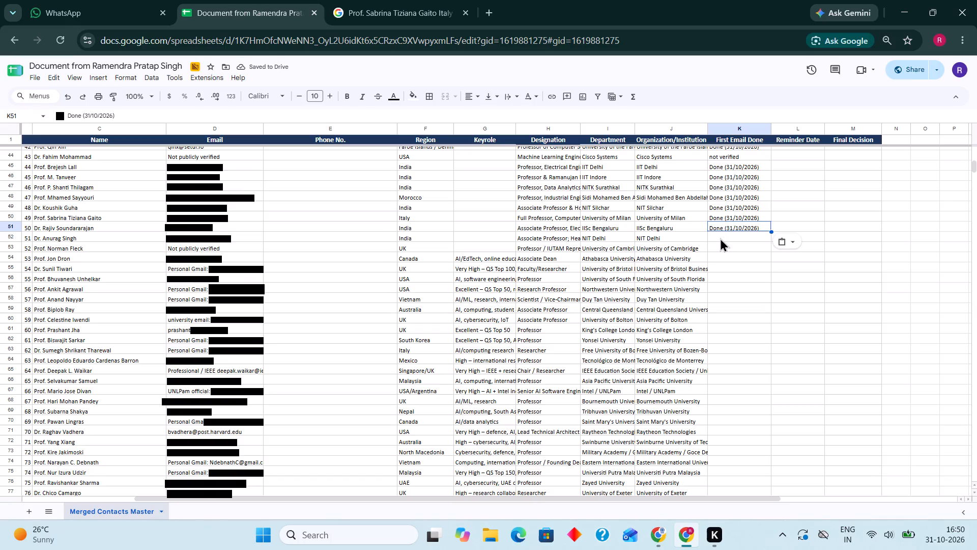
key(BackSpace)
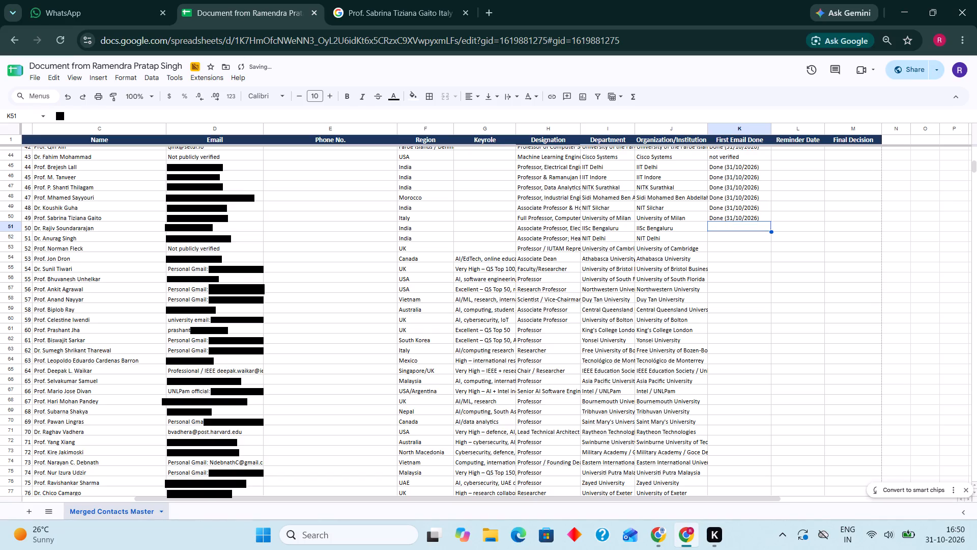
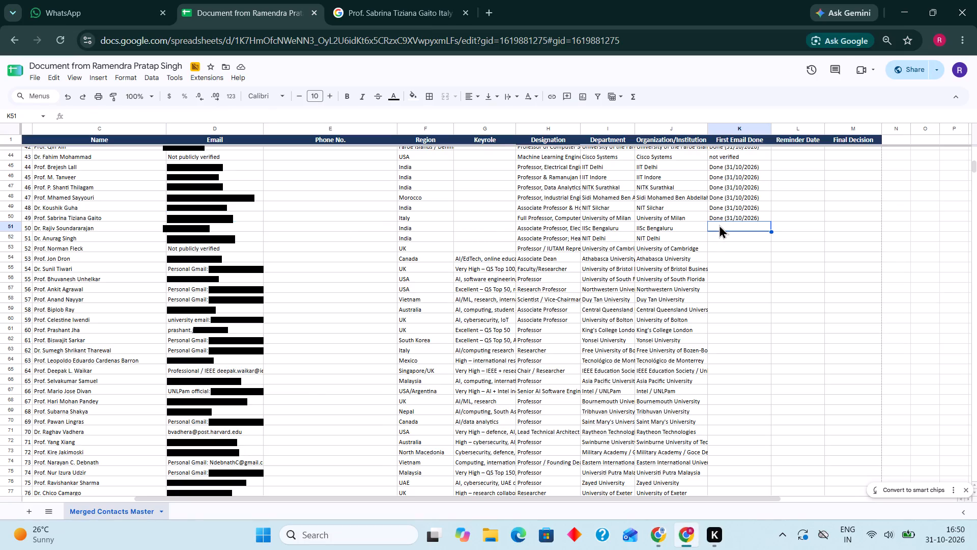
Paste "Done (31/10/2026)" into the First Email Done cell of row 51, the IISc Bengaluru contact.
key(ctrl+v)
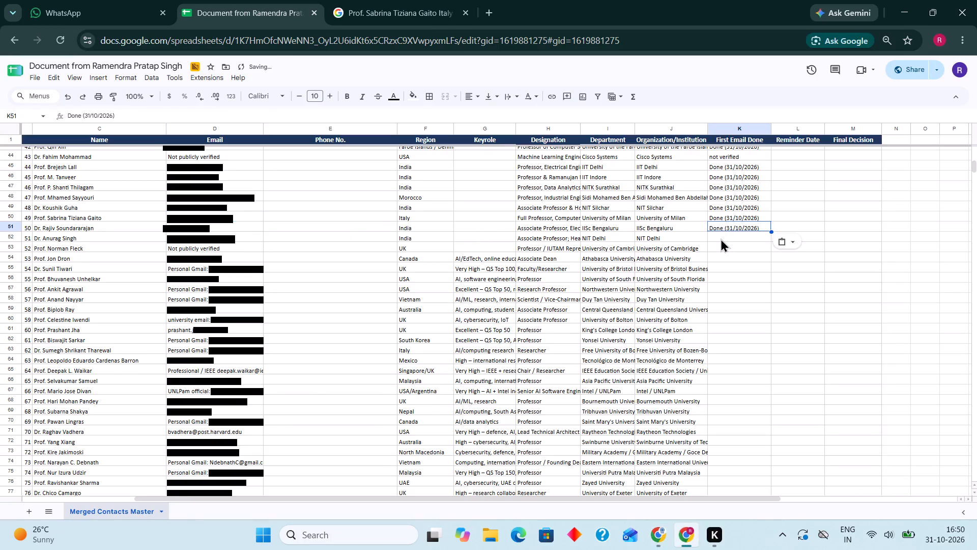
Review the whole contact list from the first row to the last, checking the Organization, Email and First Email Done columns.
scroll(721, 238, up, 6)
scroll(721, 238, down, 3)
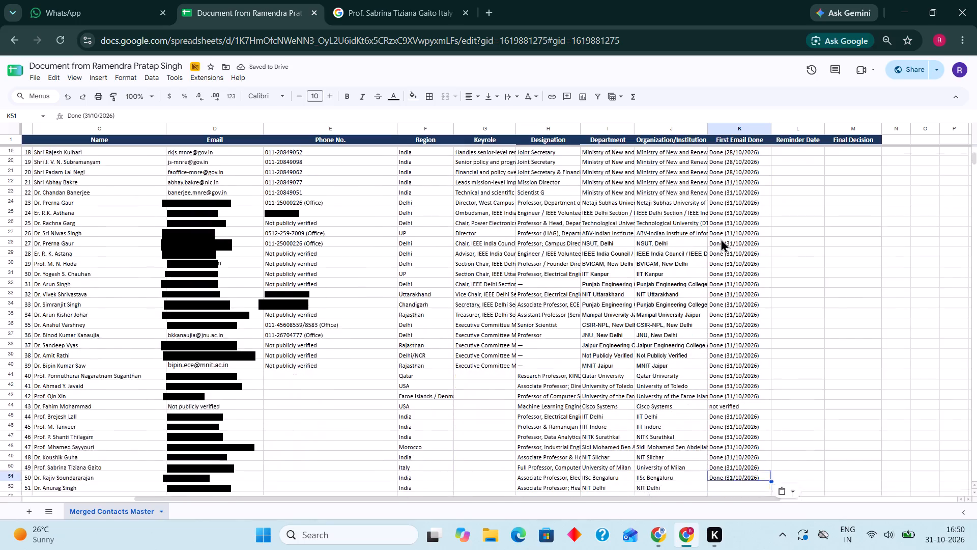
scroll(721, 238, up, 1)
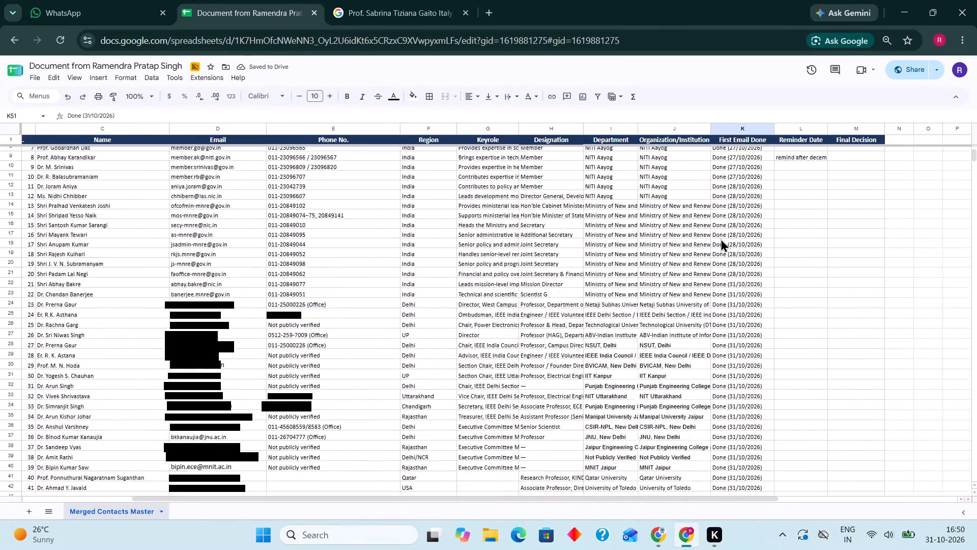
scroll(721, 238, up, 1)
scroll(721, 238, down, 1)
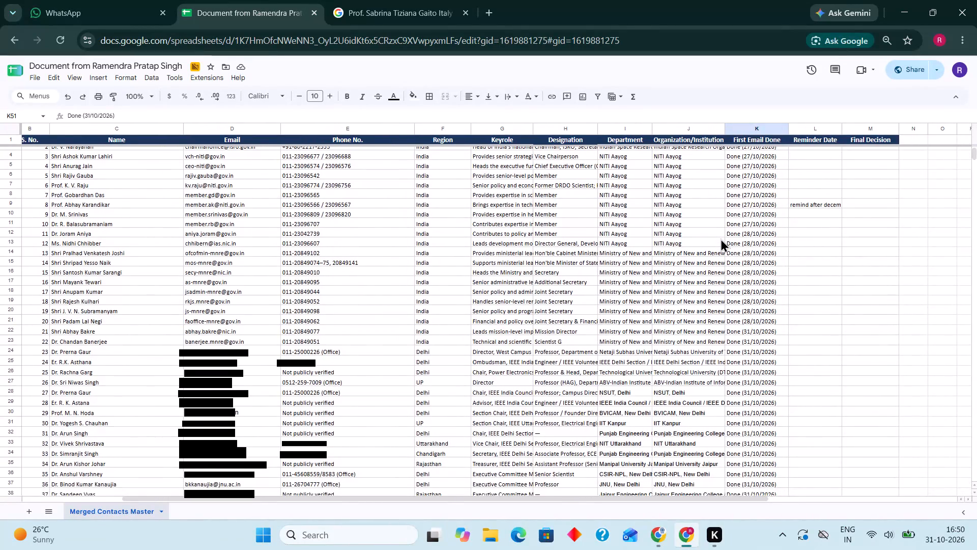
scroll(721, 238, left, 1)
scroll(721, 238, down, 2)
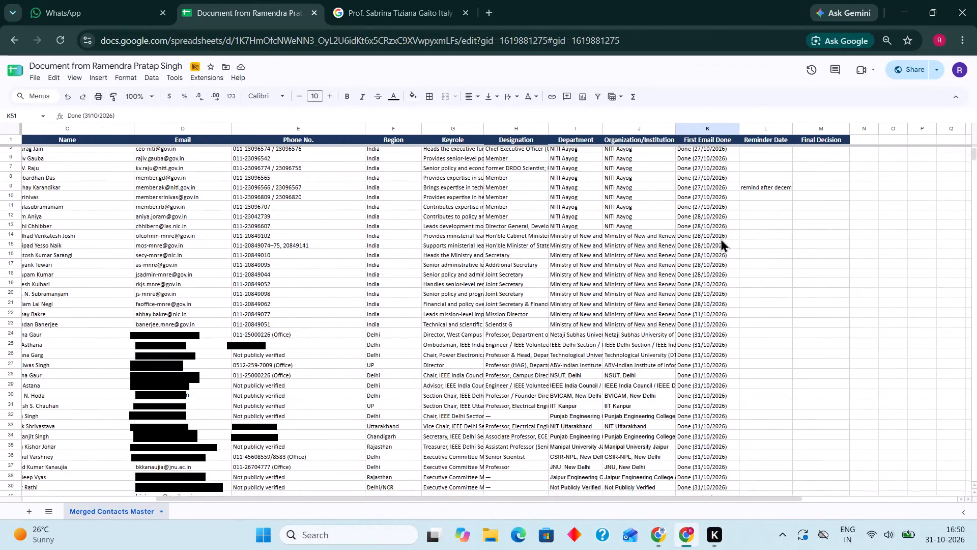
scroll(721, 238, down, 4)
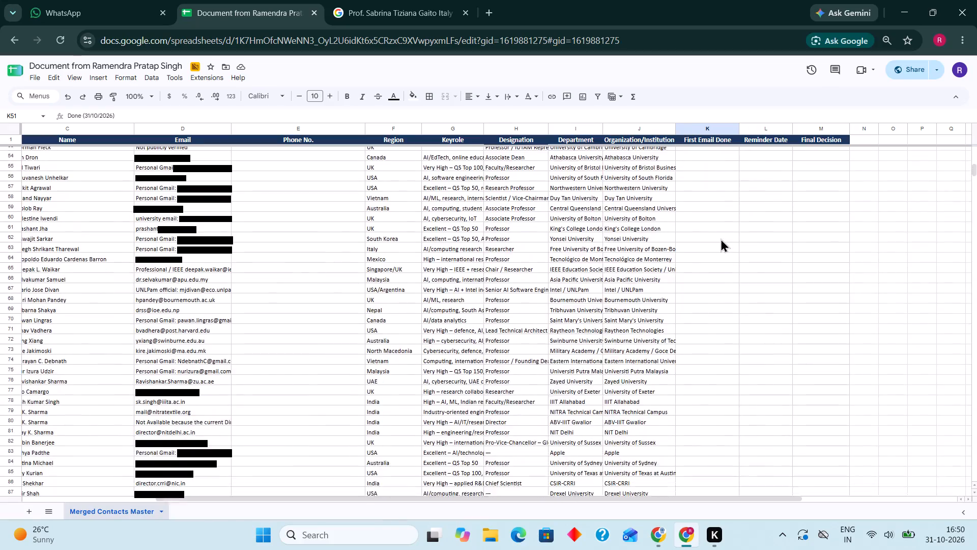
scroll(721, 238, up, 8)
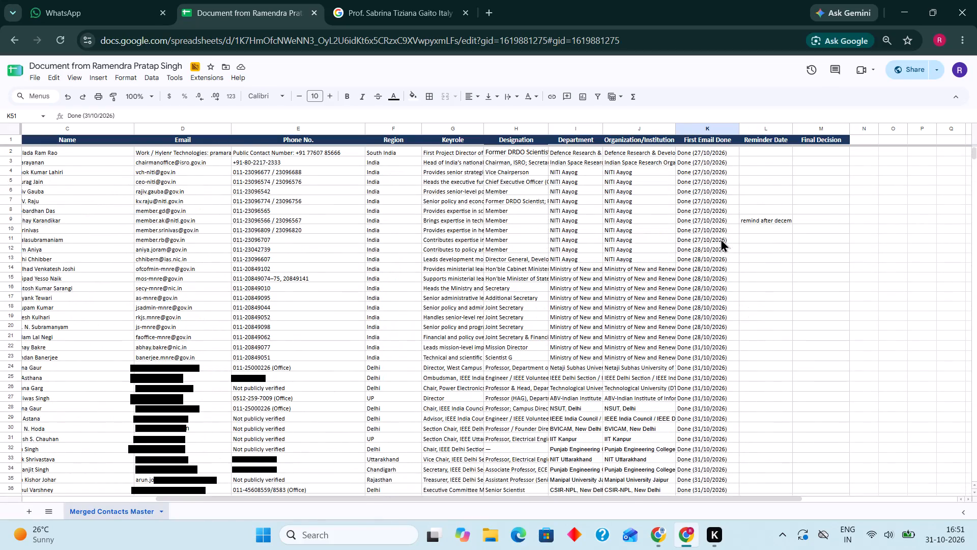
scroll(721, 238, down, 4)
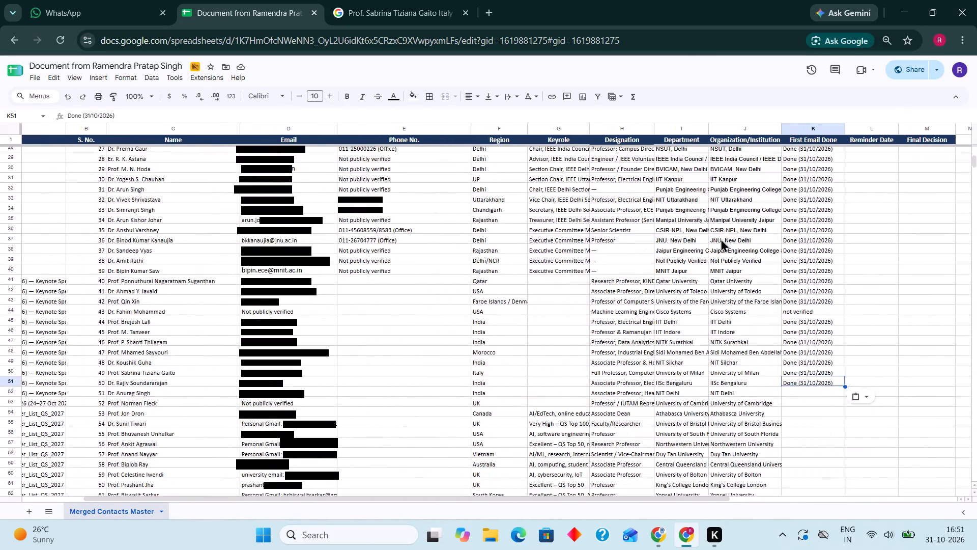
scroll(721, 238, down, 6)
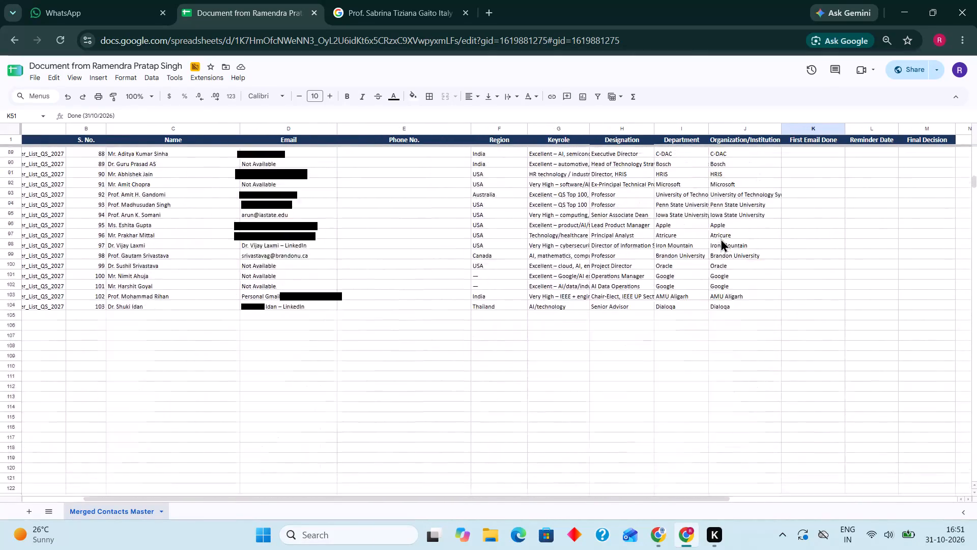
scroll(721, 238, down, 1)
scroll(721, 238, up, 11)
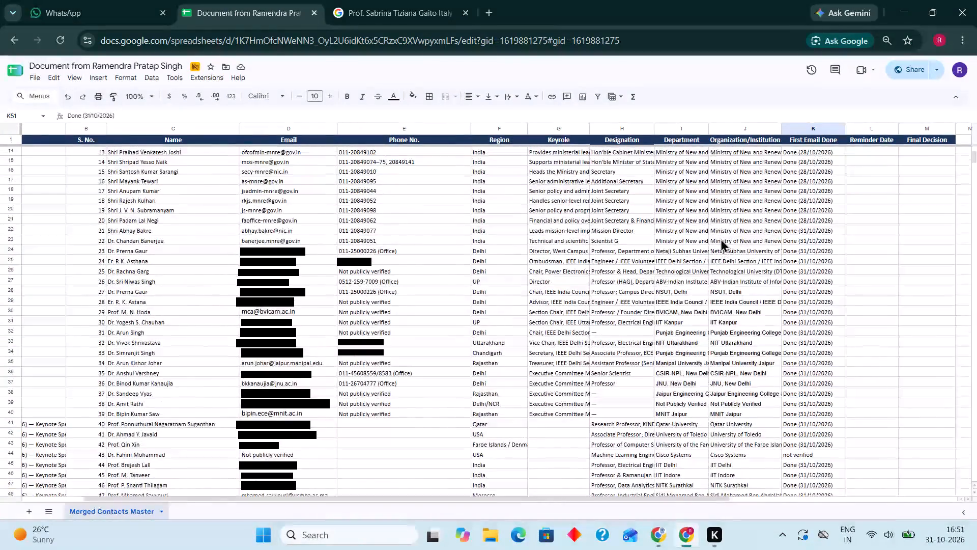
scroll(721, 238, down, 6)
scroll(721, 238, up, 1)
scroll(721, 238, right, 2)
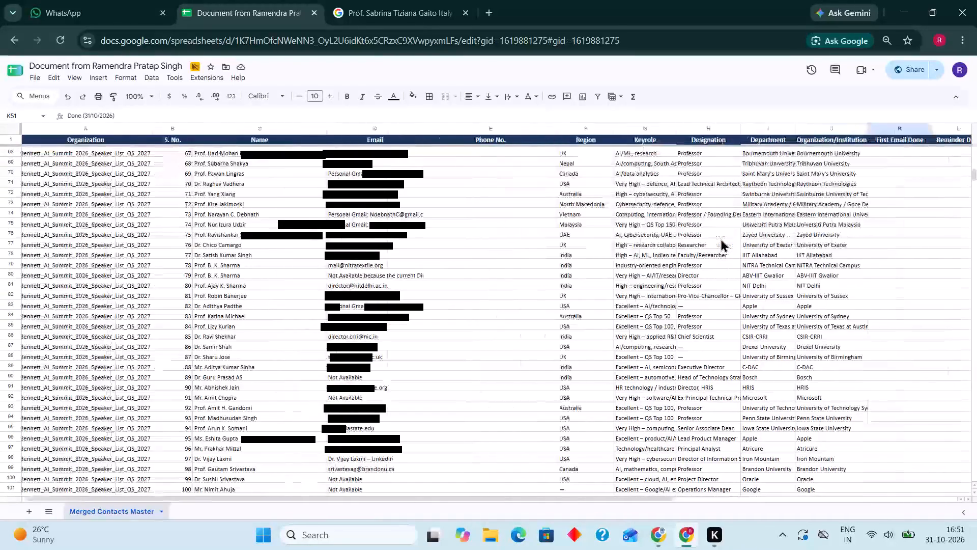
scroll(721, 238, up, 8)
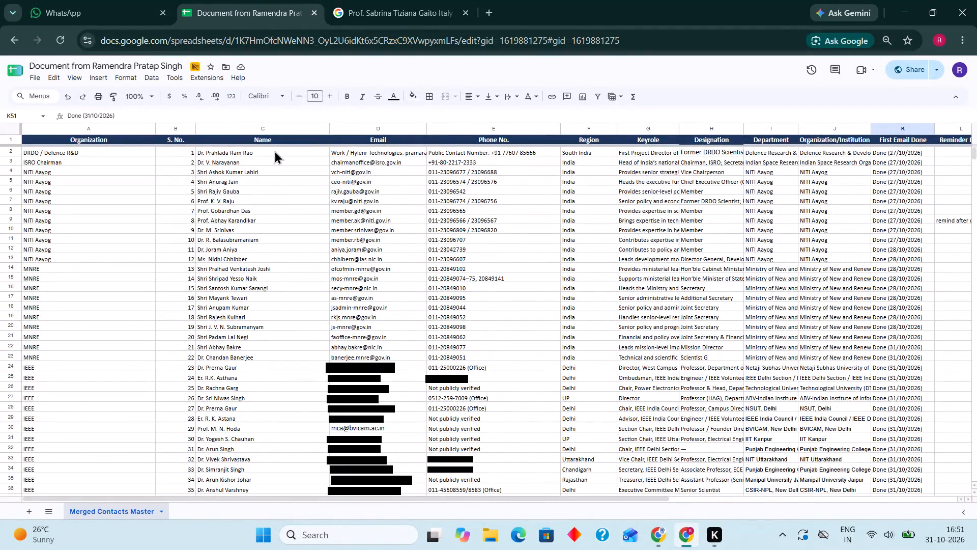
scroll(264, 328, down, 8)
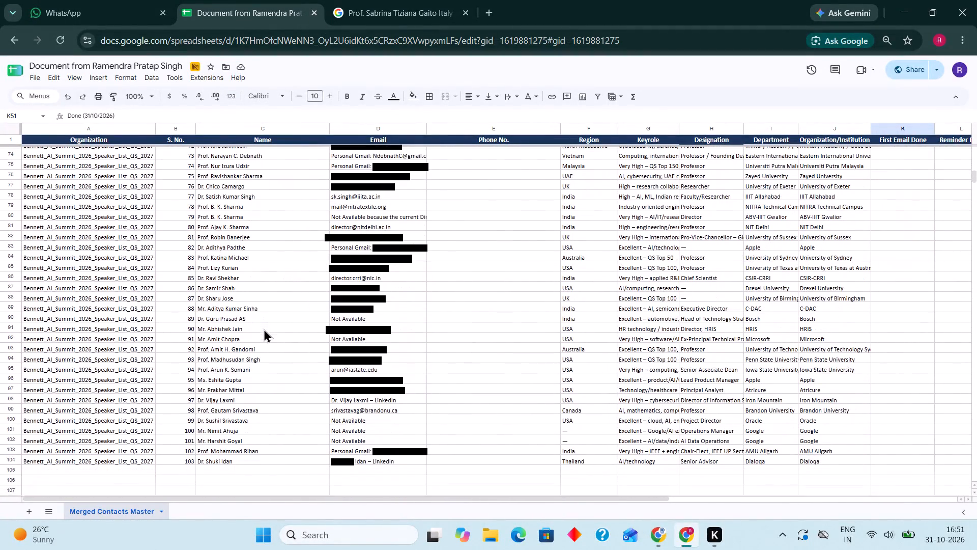
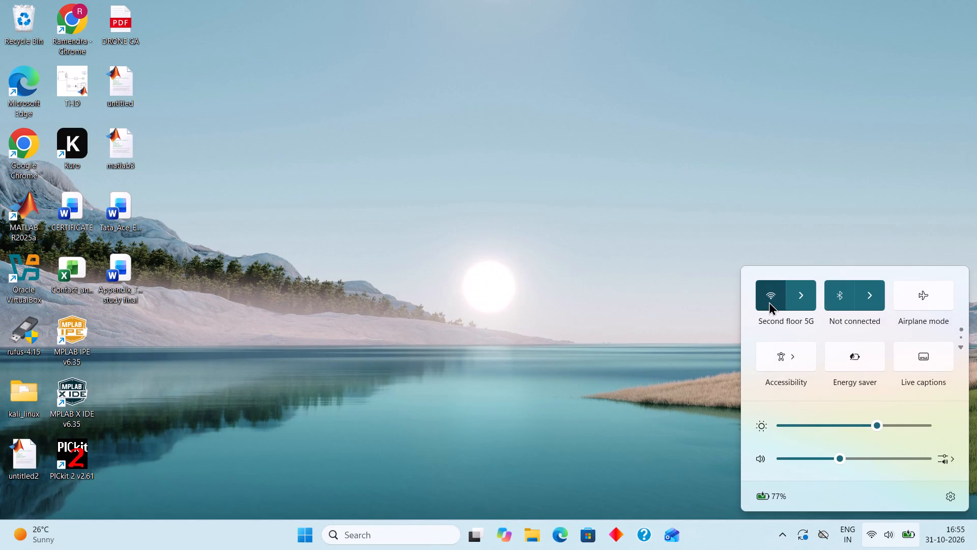
Turn off Wi-Fi and Bluetooth in the Windows quick settings.
click(769, 301)
click(839, 302)
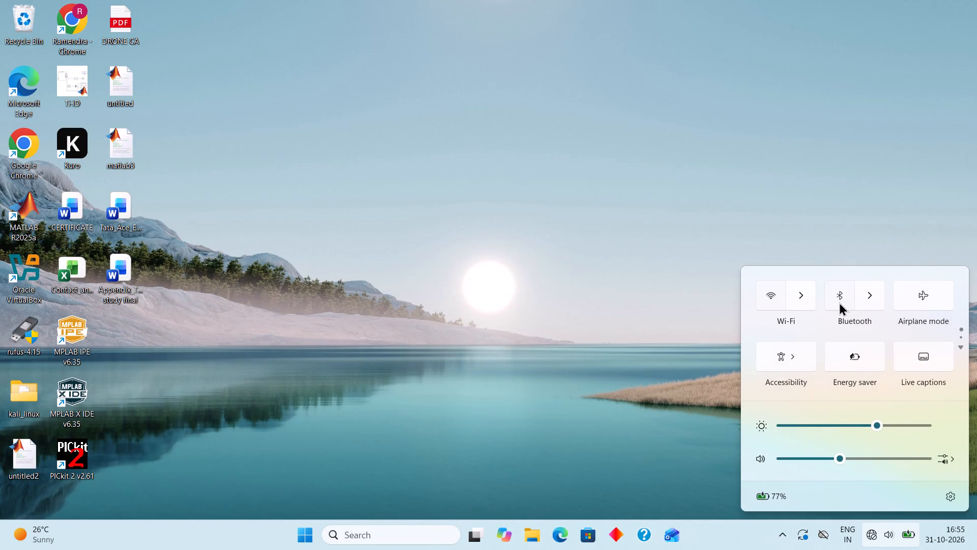
click(609, 323)
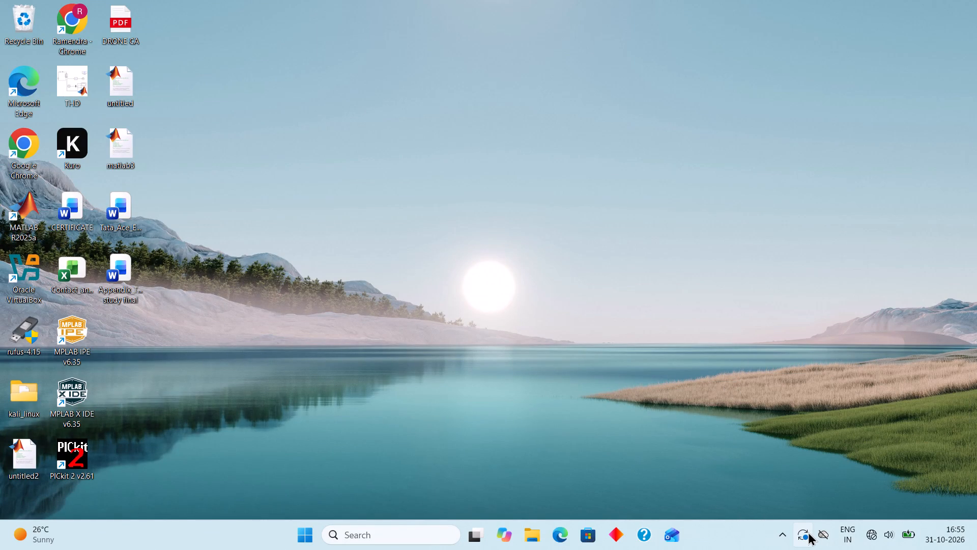
Open the Windows Update settings and start installing all available updates.
click(808, 532)
click(808, 532)
click(808, 532)
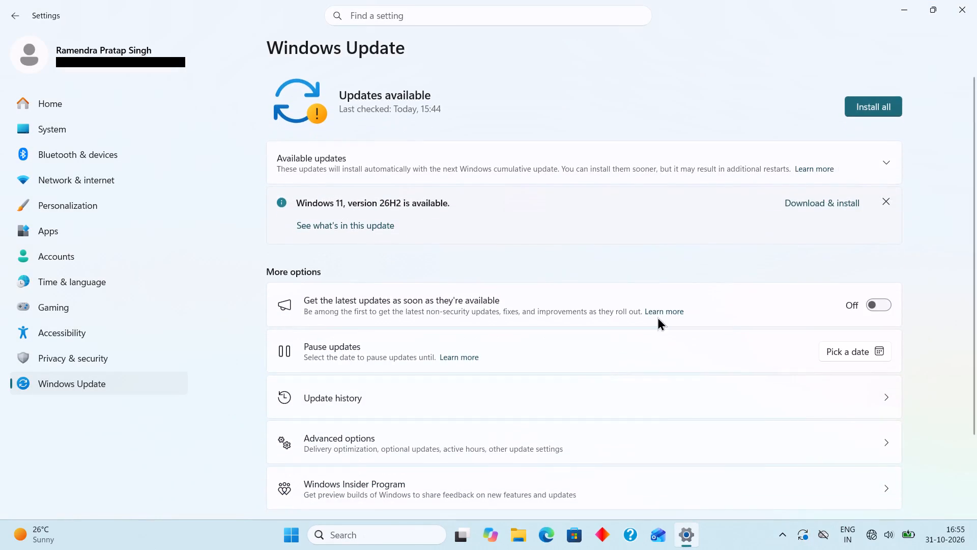
click(885, 98)
click(873, 104)
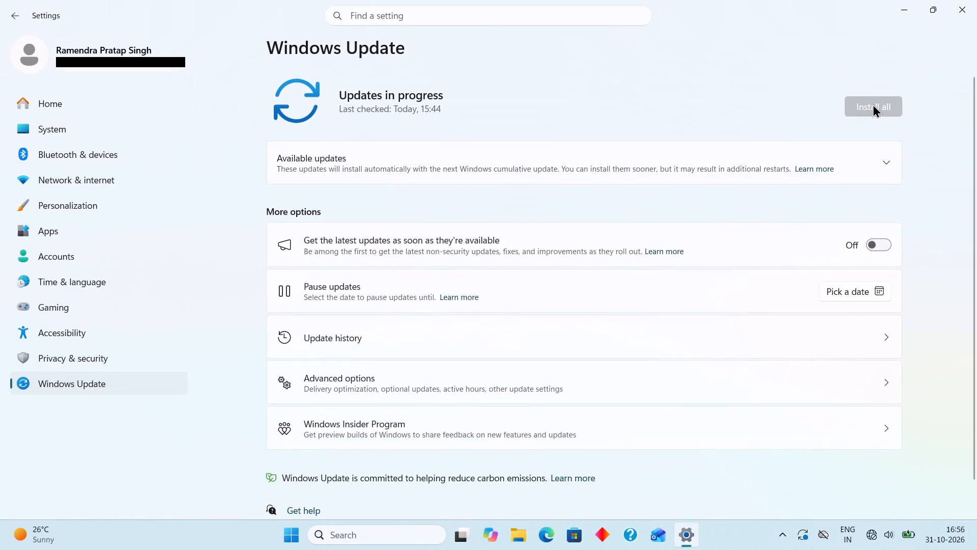